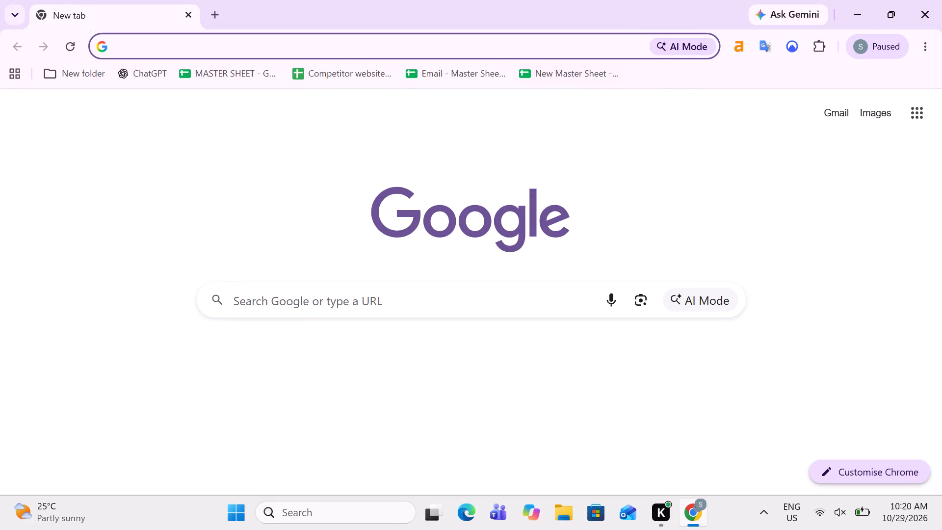
# Open the bookmarked "Email - Master Sheet" spreadsheet in Google Sheets.
pyautogui.click(444, 74)
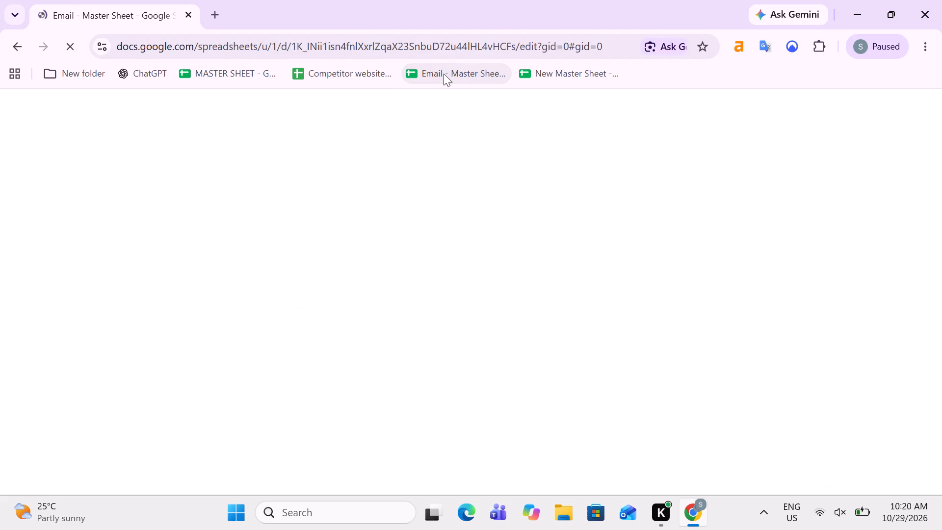
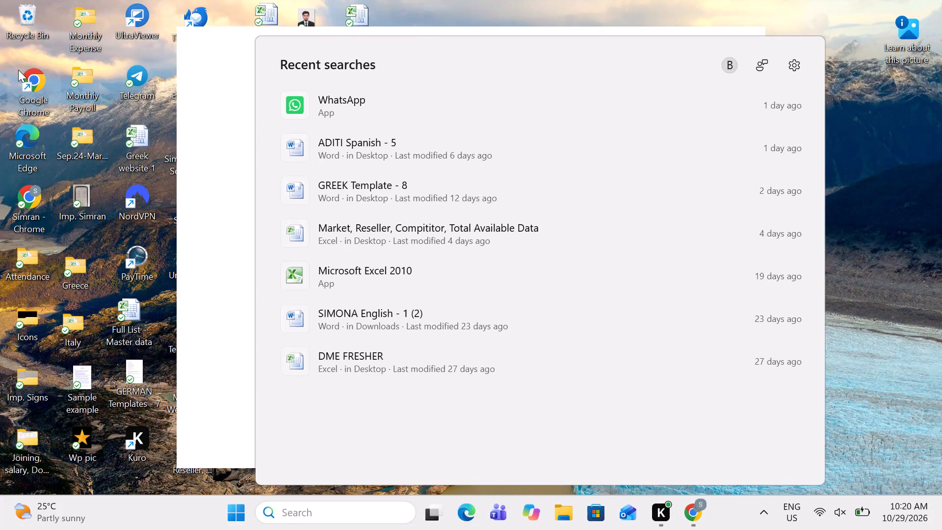
# Launch Google Chrome from the desktop and maximize its profile selection window.
pyautogui.doubleClick(18, 70)
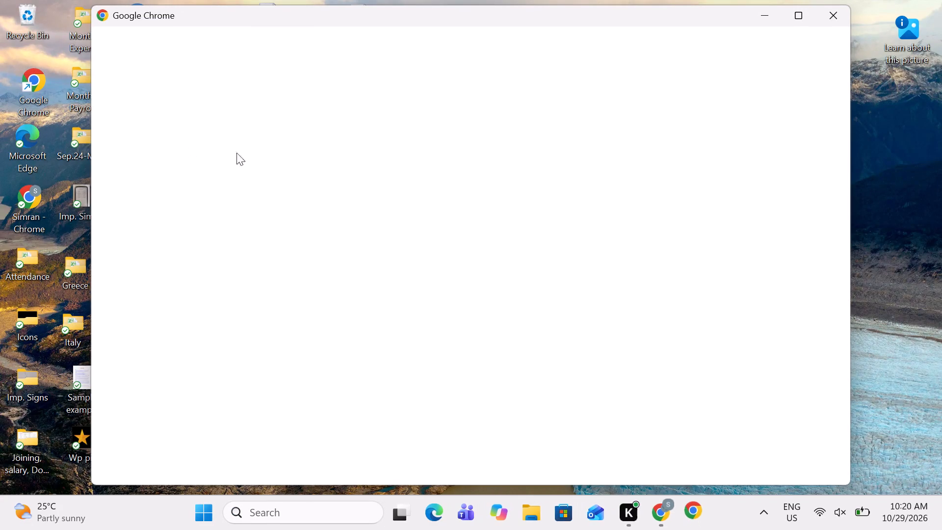
pyautogui.click(800, 9)
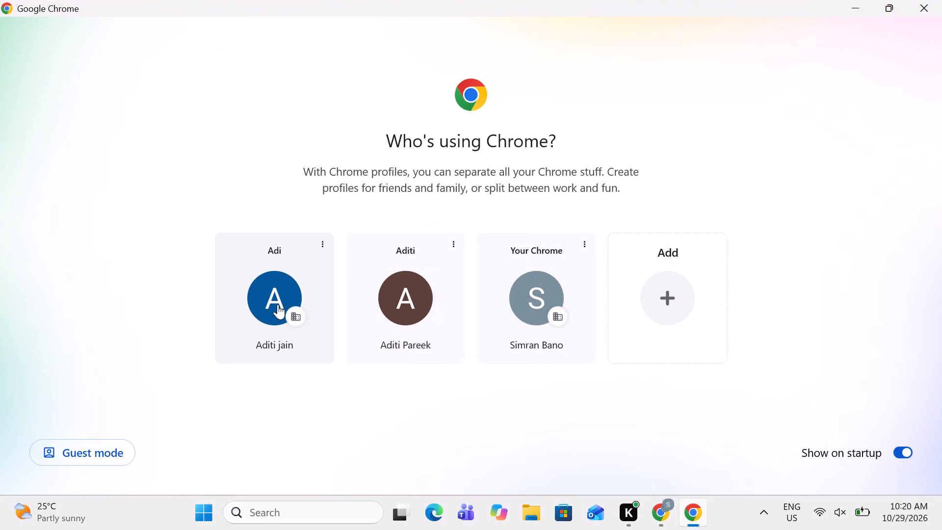
# Open the "Adi" work profile in Chrome and maximize its new browser window.
pyautogui.click(269, 291)
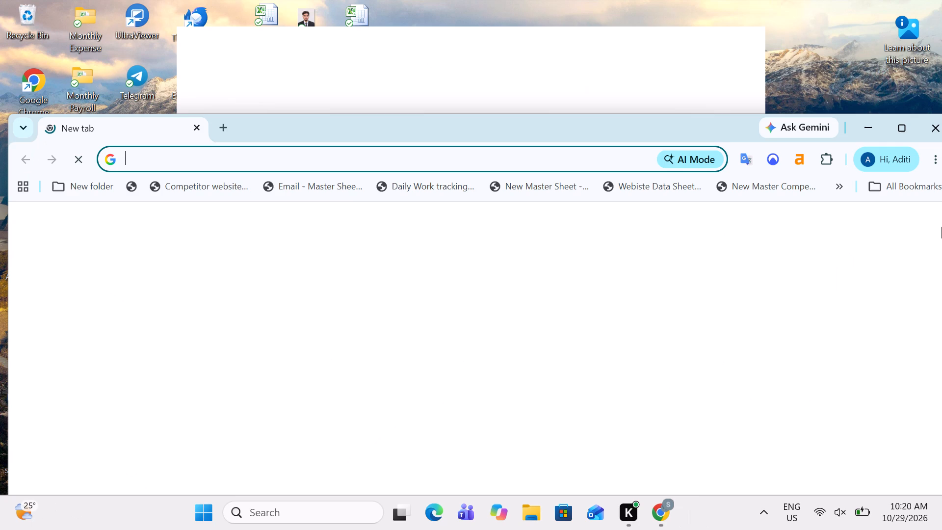
pyautogui.click(906, 128)
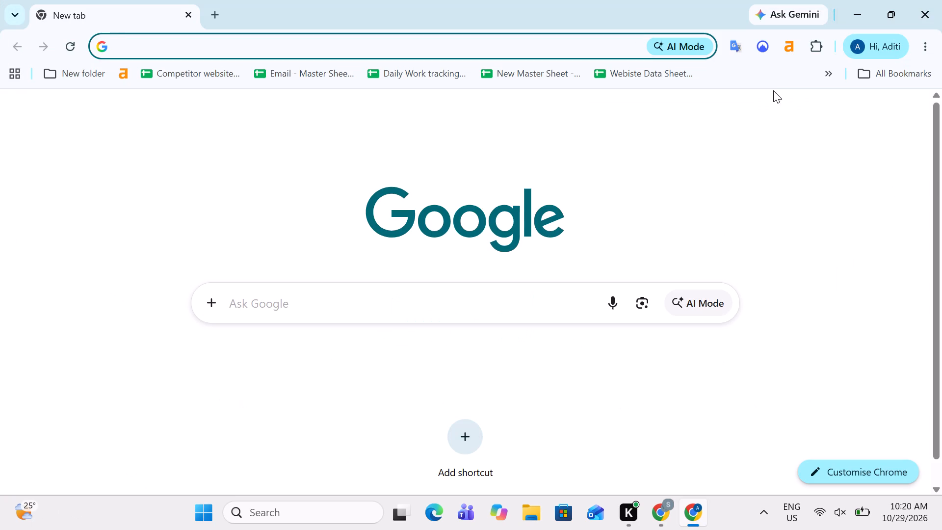
pyautogui.click(633, 148)
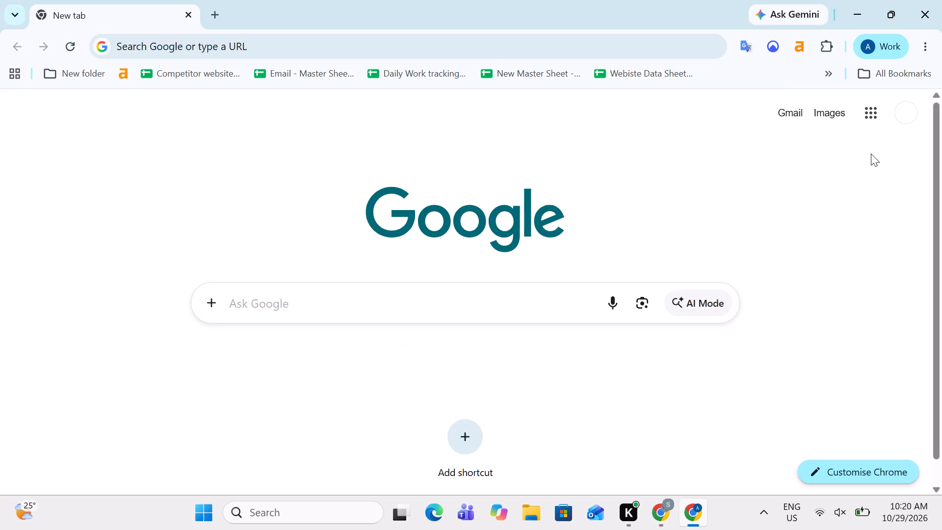
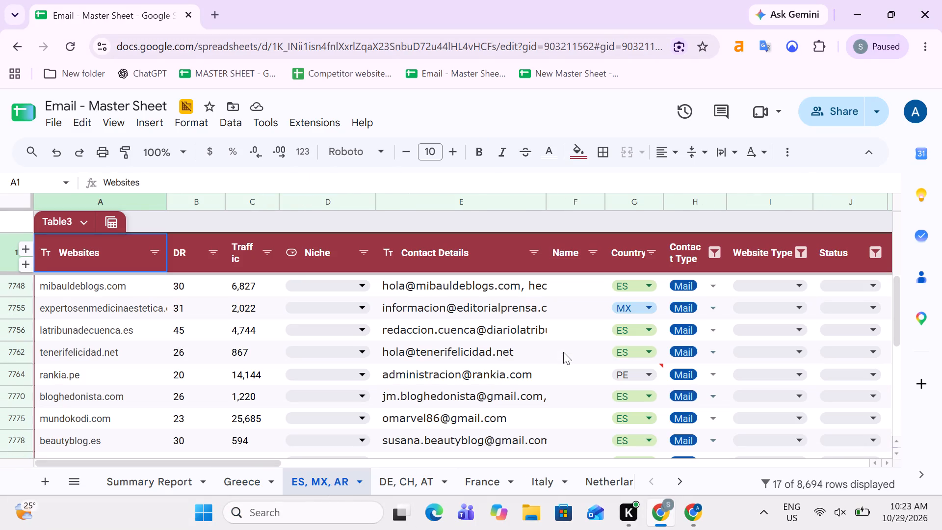
# Examine the columns of the ES, MX, AR sheet along the latribunadecuenca.es row, from Websites through the post dates, and return to the Websites header.
pyautogui.click(780, 158)
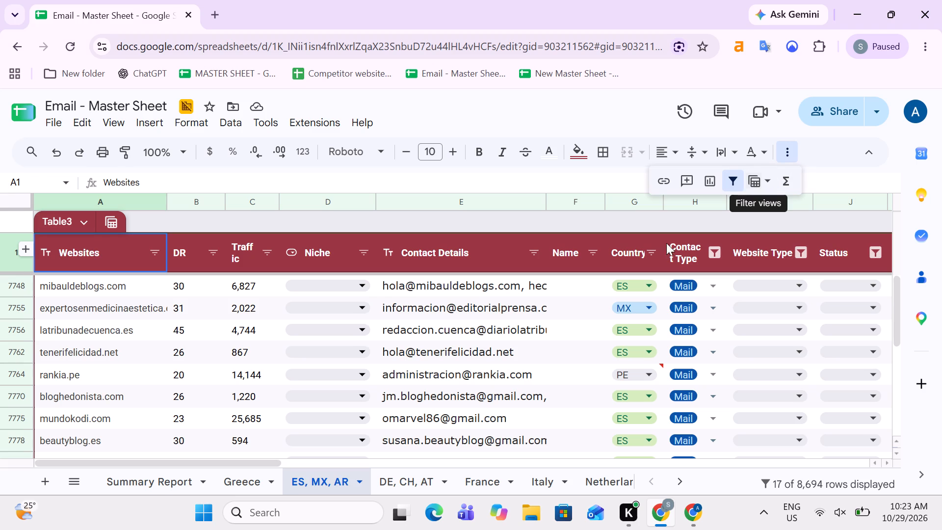
pyautogui.click(506, 337)
pyautogui.press('Right')
pyautogui.press('Right')
pyautogui.press('Right')
pyautogui.press('Right')
pyautogui.press('Right')
pyautogui.press('Right')
pyautogui.press('Right')
pyautogui.press('Right')
pyautogui.press('Right')
pyautogui.press('Right')
pyautogui.press('Right')
pyautogui.press('Right')
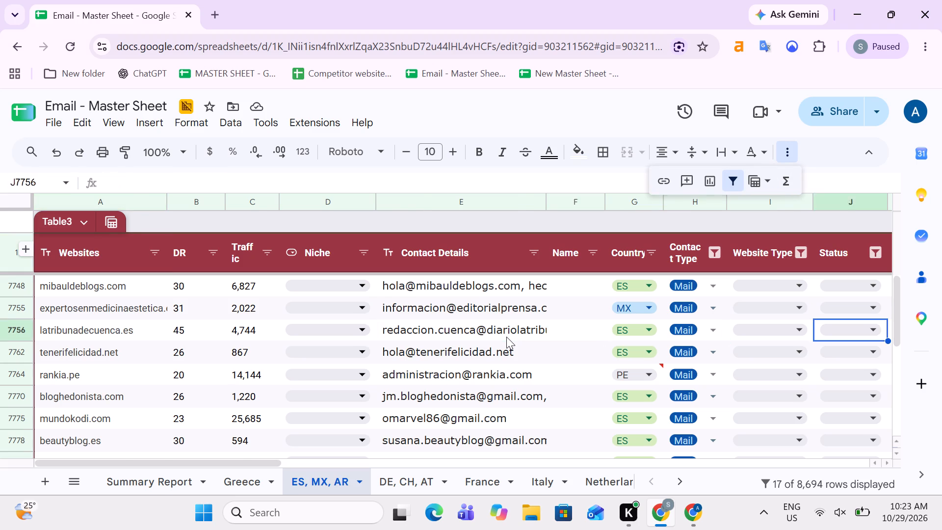
pyautogui.press('Right')
pyautogui.press('Right')
pyautogui.press('Right')
pyautogui.press('Right')
pyautogui.press('Right')
pyautogui.press('Left')
pyautogui.press('Left')
pyautogui.press('Left')
pyautogui.press('Left')
pyautogui.press('Left')
pyautogui.press('Left')
pyautogui.press('Left')
pyautogui.press('Left')
pyautogui.press('Left')
pyautogui.press('Left')
pyautogui.press('Left')
pyautogui.press('Left')
pyautogui.press('Left')
pyautogui.press('Left')
pyautogui.press('Left')
pyautogui.press('Left')
pyautogui.press('Left')
pyautogui.press('Left')
pyautogui.press('Left')
pyautogui.press('Left')
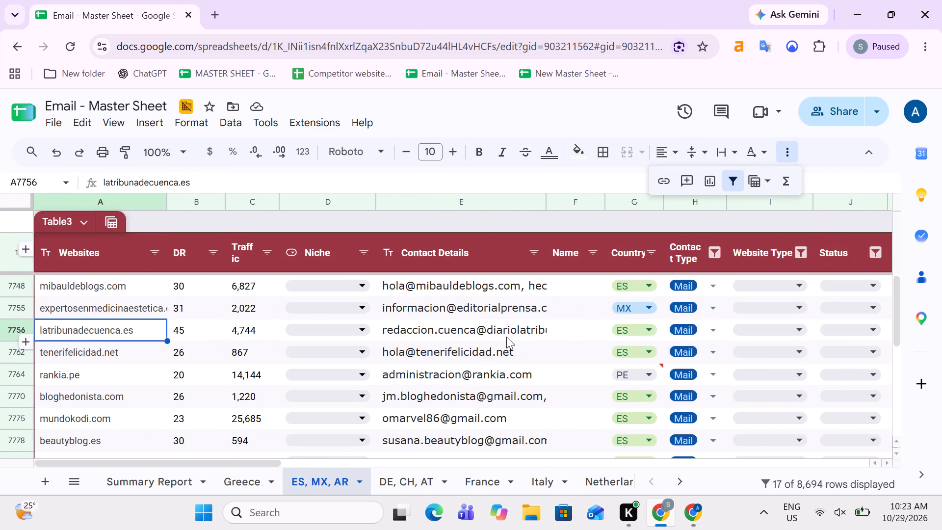
pyautogui.press('Right')
pyautogui.press('Right')
pyautogui.press('Right')
pyautogui.press('Right')
pyautogui.press('Right')
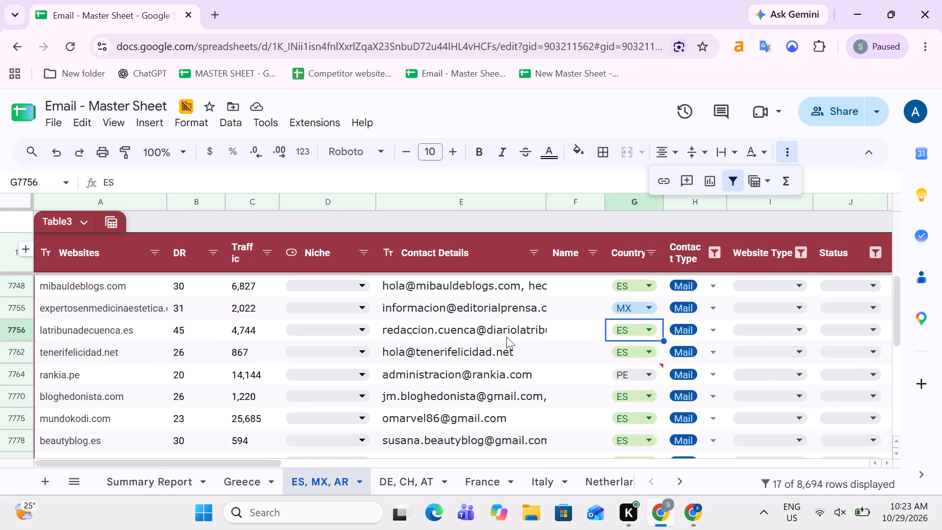
pyautogui.press('Right')
pyautogui.press('Right')
pyautogui.press('Right')
pyautogui.press('Right')
pyautogui.press('Right')
pyautogui.press('Right')
pyautogui.press('Right')
pyautogui.press('Right')
pyautogui.press('Left')
pyautogui.press('Left')
pyautogui.press('Left')
pyautogui.press('Left')
pyautogui.press('Left')
pyautogui.press('Left')
pyautogui.press('Left')
pyautogui.press('Left')
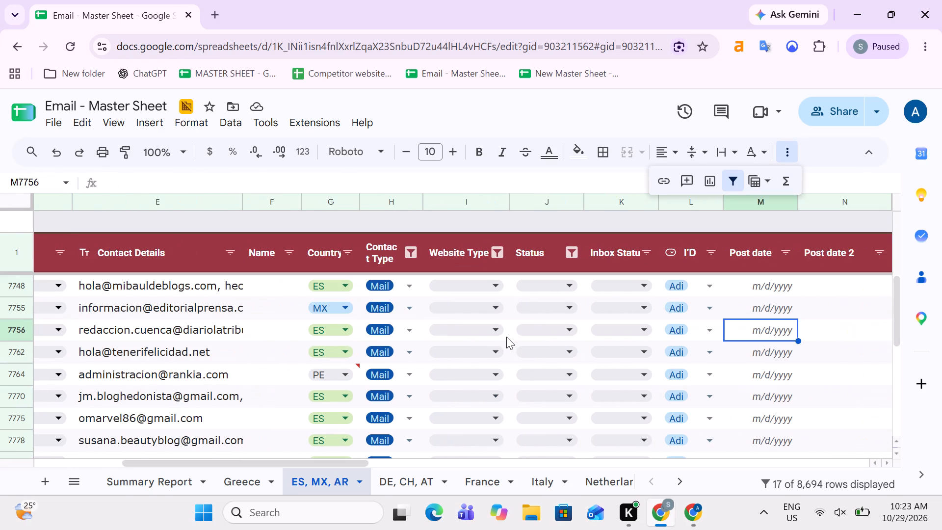
pyautogui.press('Left')
pyautogui.press('Right')
pyautogui.press('Right')
pyautogui.press('Right')
pyautogui.press('Left')
pyautogui.press('Left')
pyautogui.press('Left')
pyautogui.press('Left')
pyautogui.press('Left')
pyautogui.press('Left')
pyautogui.press('Left')
pyautogui.press('Left')
pyautogui.press('Left')
pyautogui.press('Left')
pyautogui.press('Left')
pyautogui.press('Left')
pyautogui.press('Left')
pyautogui.press('Left')
pyautogui.press('Left')
pyautogui.press('Left')
pyautogui.press('Left')
pyautogui.press('Left')
pyautogui.press('Left')
pyautogui.press('Left')
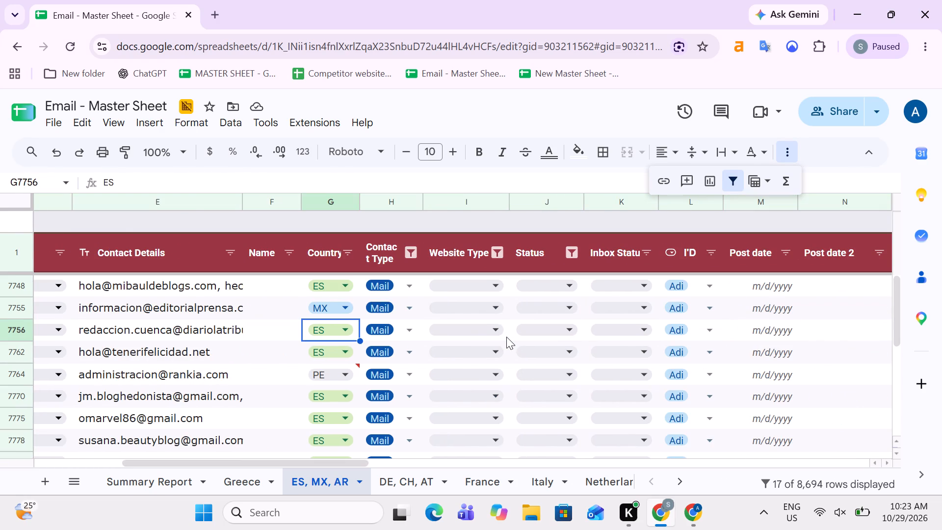
pyautogui.hotkey('ctrl', 'Up')
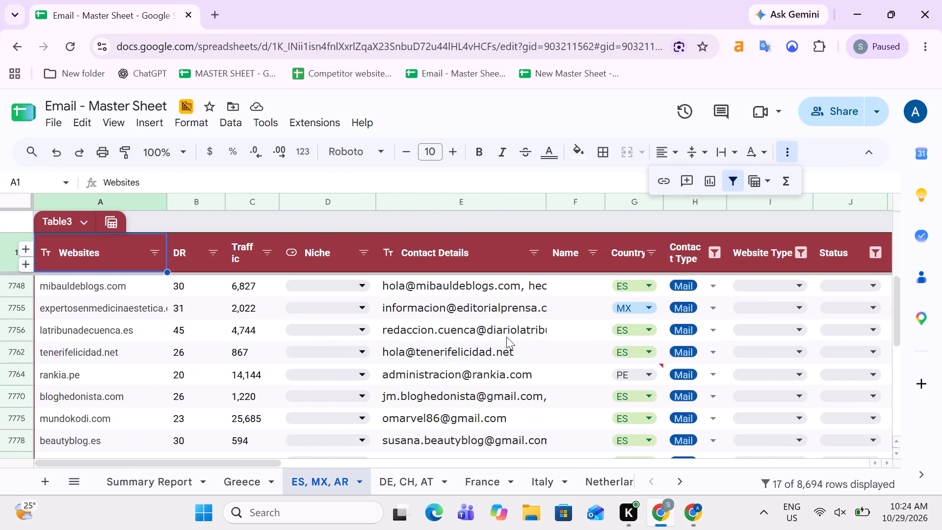
# Examine the first displayed website's row on the ES, MX, AR sheet, across its columns through First Follow-Up date.
pyautogui.press('Down')
pyautogui.press('Up')
pyautogui.press('Down')
pyautogui.press('Right')
pyautogui.press('Right')
pyautogui.press('Right')
pyautogui.press('Right')
pyautogui.press('Right')
pyautogui.press('Right')
pyautogui.press('Right')
pyautogui.press('Right')
pyautogui.press('Right')
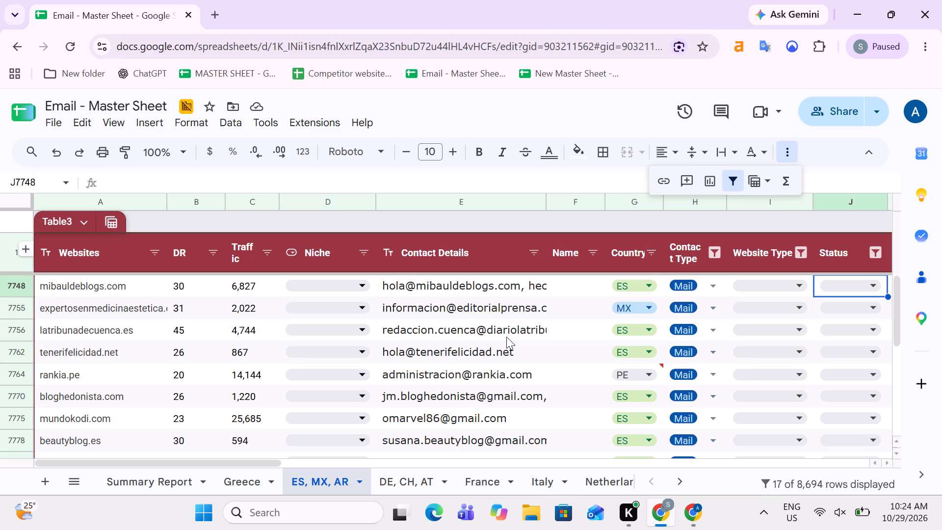
pyautogui.press('Right')
pyautogui.press('Right')
pyautogui.press('Right')
pyautogui.press('Right')
pyautogui.press('Right')
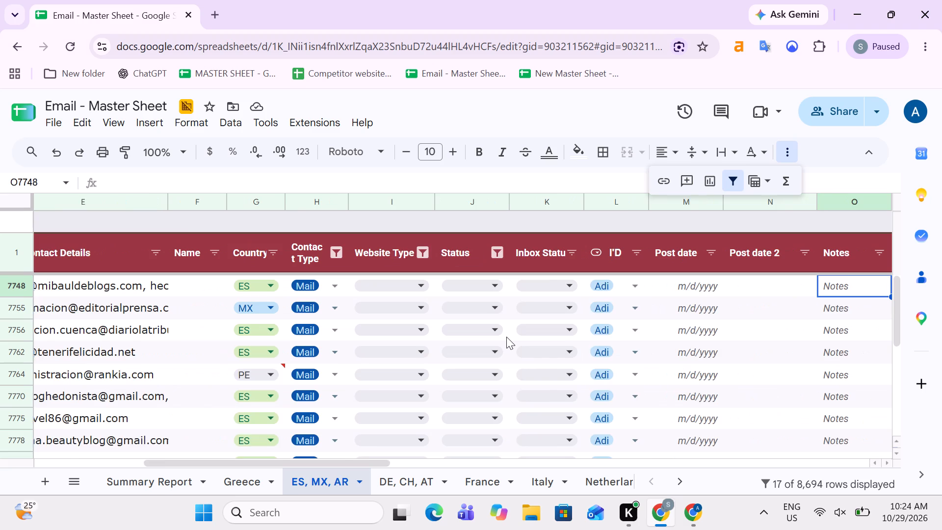
pyautogui.press('Right')
pyautogui.press('Left')
pyautogui.press('Left')
pyautogui.press('Left')
pyautogui.press('Left')
pyautogui.press('Left')
pyautogui.press('Left')
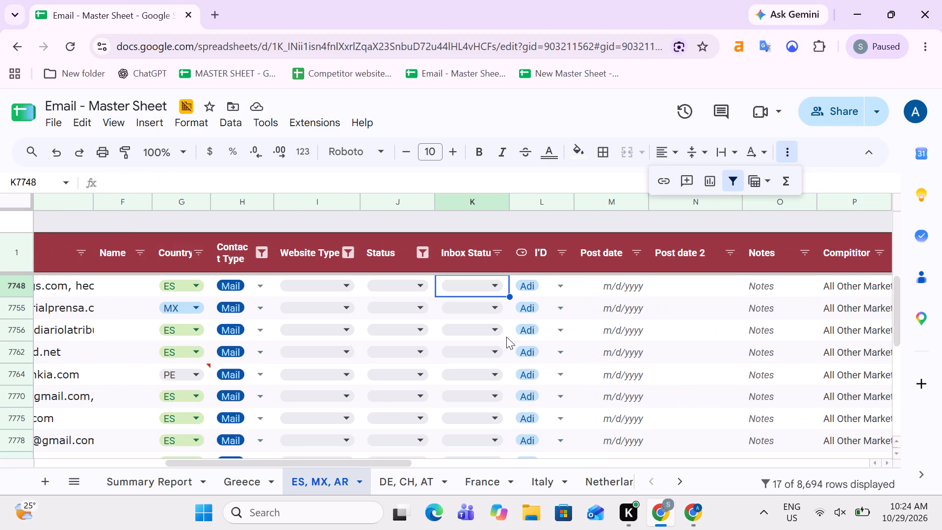
pyautogui.press('Right')
pyautogui.press('Right')
pyautogui.press('Right')
pyautogui.press('Right')
pyautogui.press('Right')
pyautogui.press('Right')
pyautogui.press('Right')
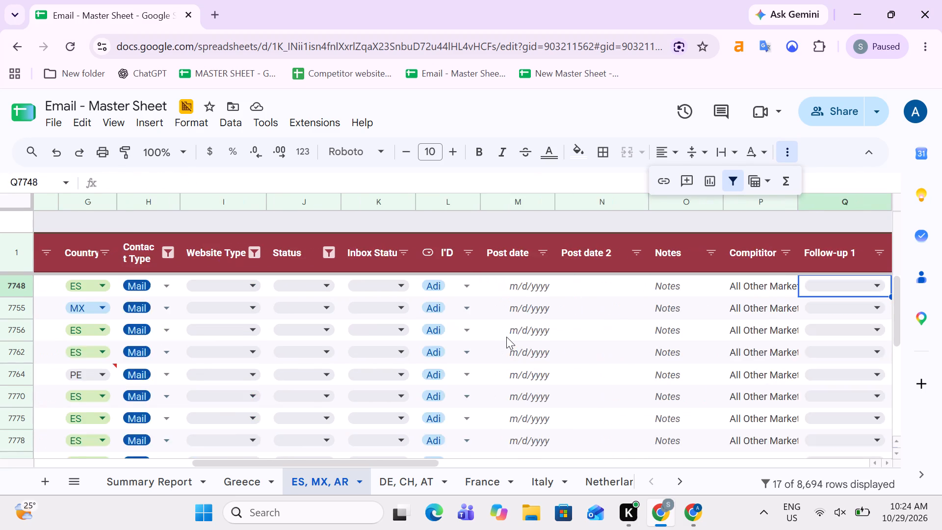
pyautogui.press('Right')
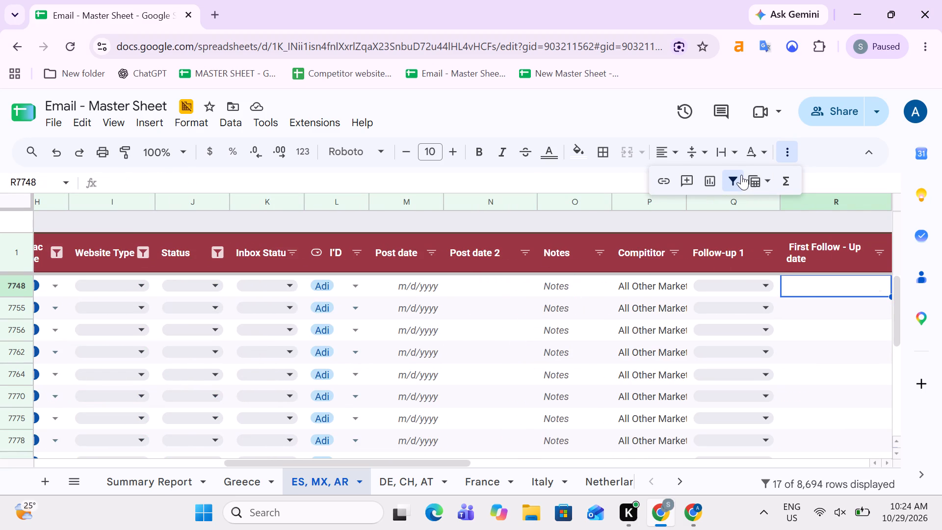
# Remove the existing filter from the ES, MX, AR table and create a fresh one with no column criteria.
pyautogui.click(738, 176)
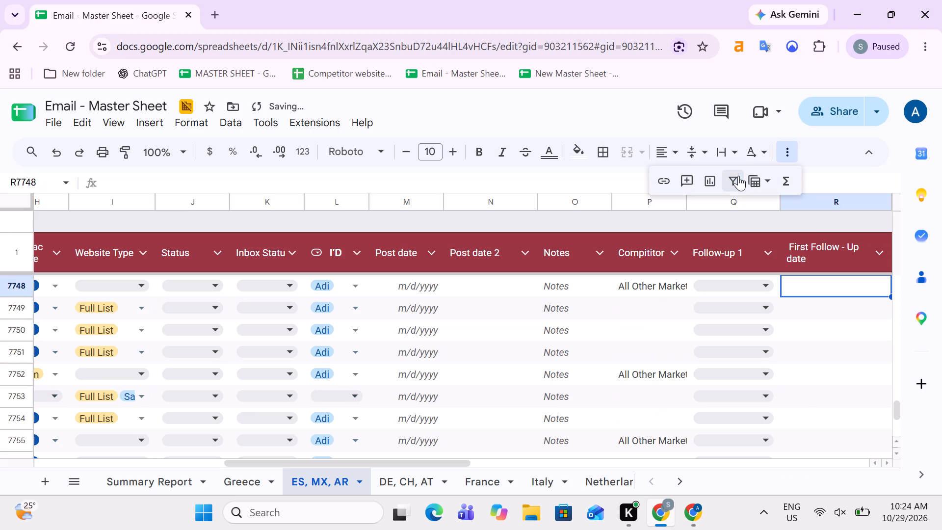
pyautogui.click(738, 176)
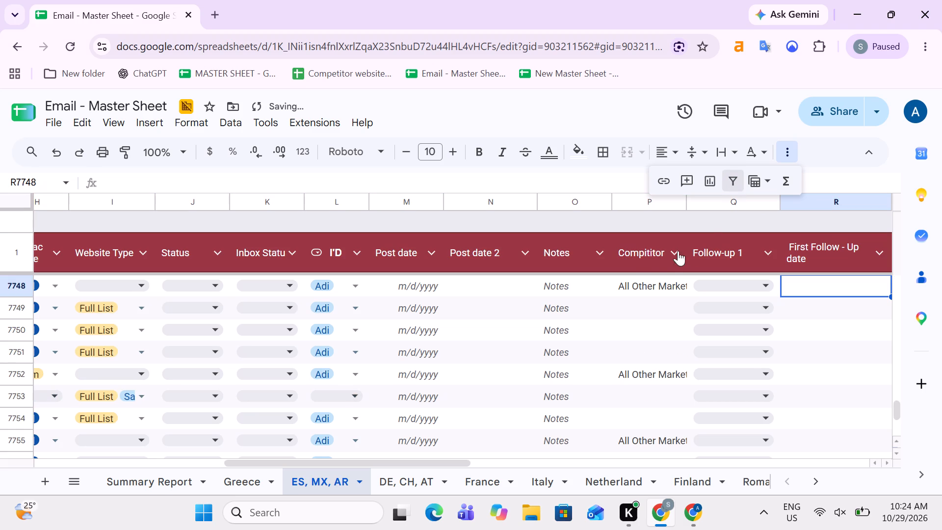
pyautogui.click(447, 339)
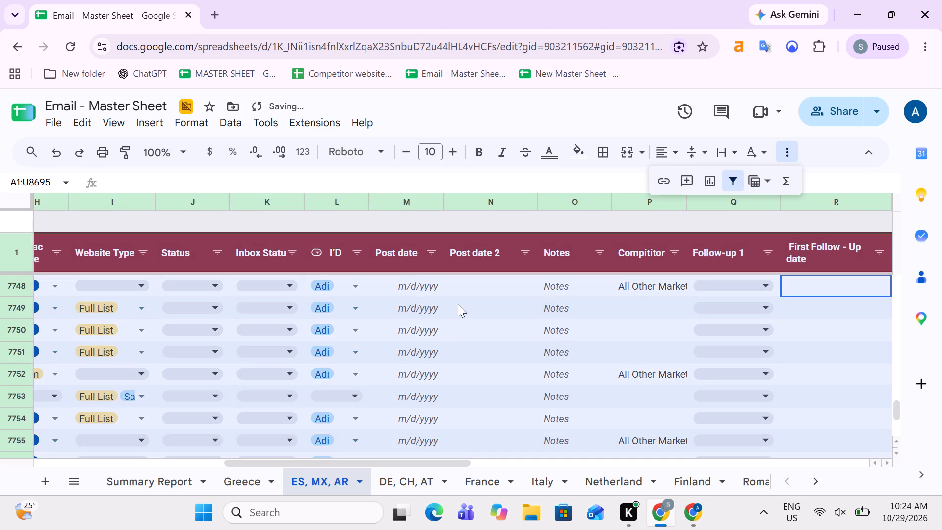
# Examine the unfiltered table's columns from Websites across to Follow-up 1 in the tuvozenpinares.com row.
pyautogui.press('Left')
pyautogui.press('Left')
pyautogui.press('Left')
pyautogui.press('Left')
pyautogui.press('Left')
pyautogui.press('Left')
pyautogui.press('Left')
pyautogui.press('Left')
pyautogui.press('Left')
pyautogui.press('Left')
pyautogui.press('Left')
pyautogui.press('Left')
pyautogui.press('Left')
pyautogui.press('Left')
pyautogui.press('Left')
pyautogui.press('Left')
pyautogui.press('Left')
pyautogui.press('Left')
pyautogui.press('Left')
pyautogui.press('Left')
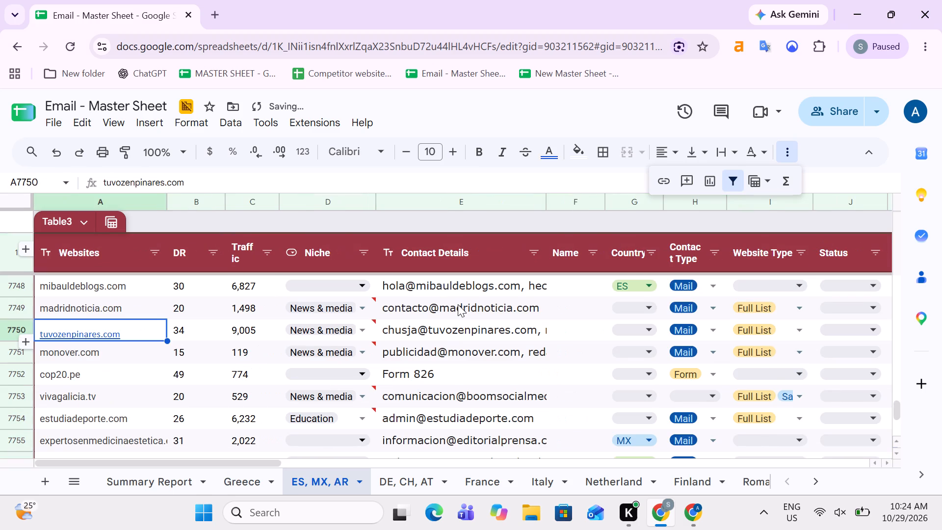
pyautogui.press('Right')
pyautogui.press('Right')
pyautogui.press('Right')
pyautogui.press('Right')
pyautogui.press('Right')
pyautogui.press('Right')
pyautogui.press('Right')
pyautogui.press('Right')
pyautogui.press('Right')
pyautogui.press('Right')
pyautogui.press('Right')
pyautogui.press('Right')
pyautogui.press('Right')
pyautogui.press('Right')
pyautogui.press('Right')
pyautogui.press('Right')
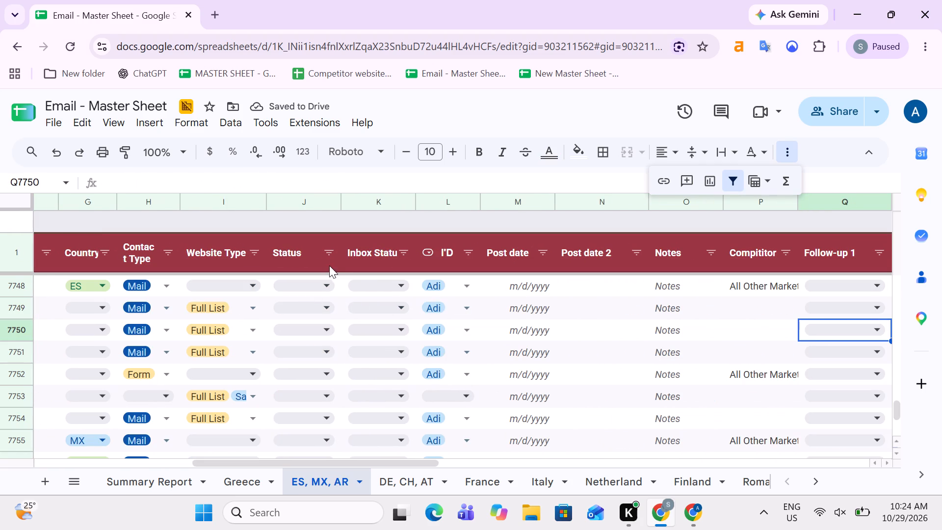
# Filter the Status column by values to show only (Blanks) and Mail Has to Do.
pyautogui.click(328, 251)
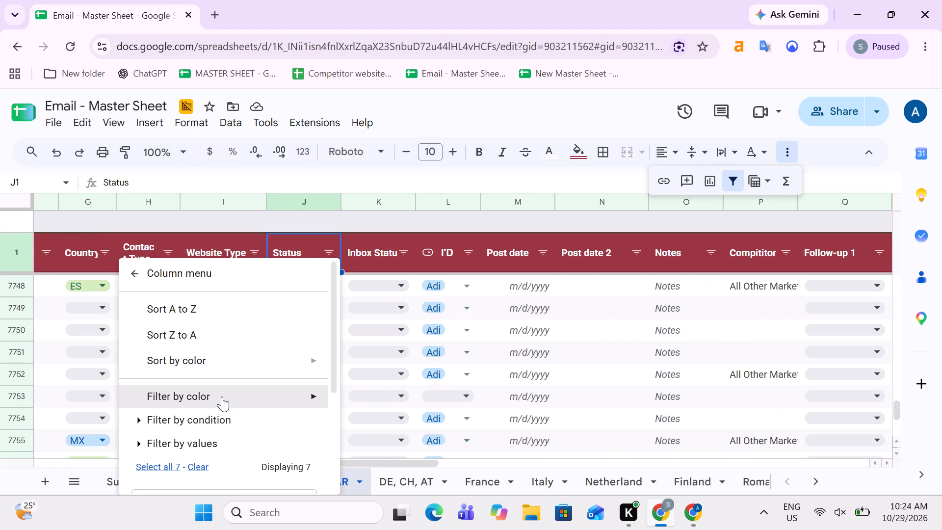
pyautogui.click(632, 308)
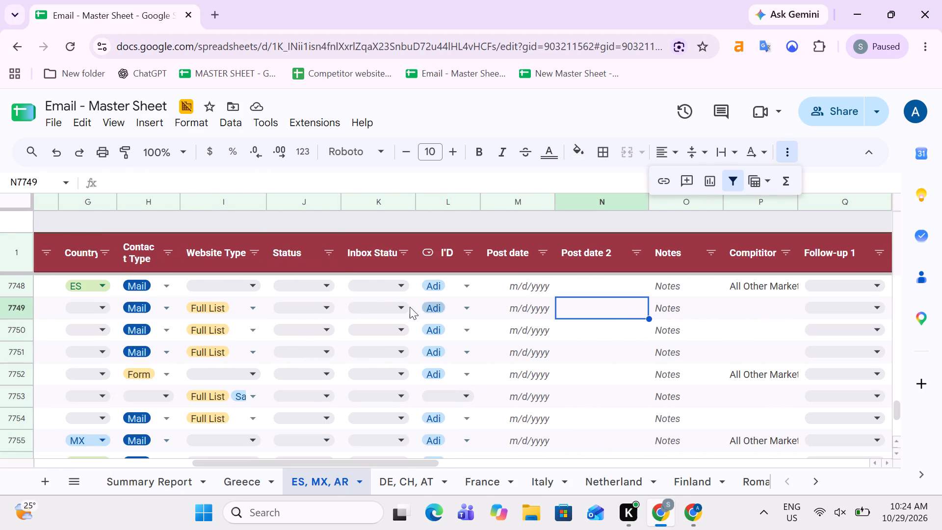
pyautogui.click(332, 255)
pyautogui.scroll(-3, 235, 363)
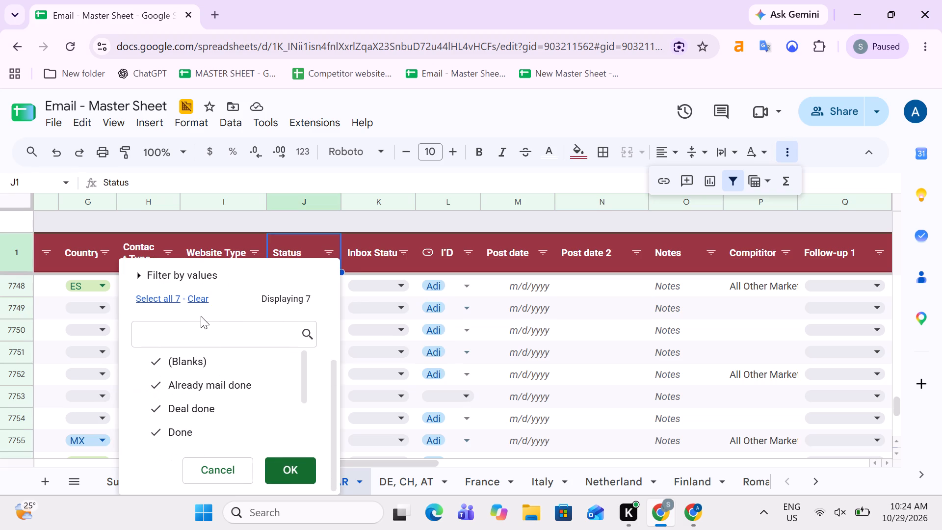
pyautogui.click(199, 294)
pyautogui.click(201, 356)
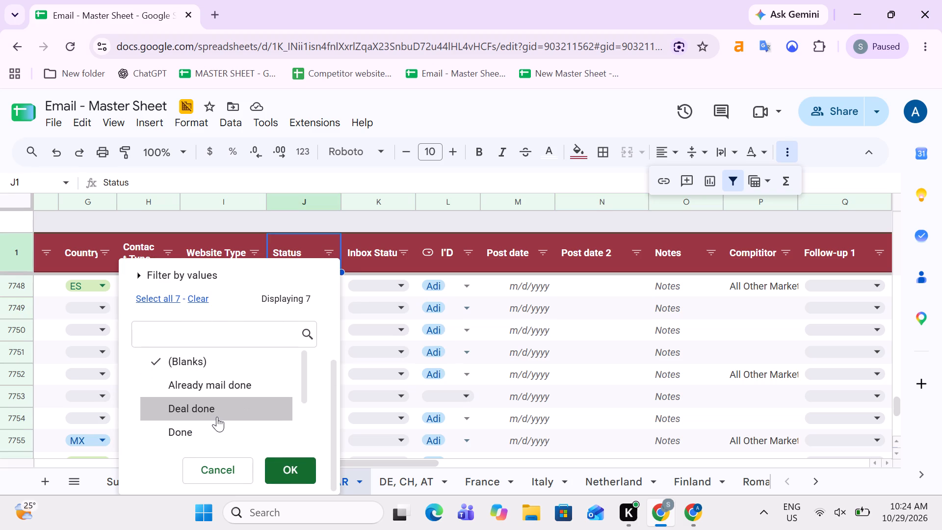
pyautogui.scroll(-2, 217, 399)
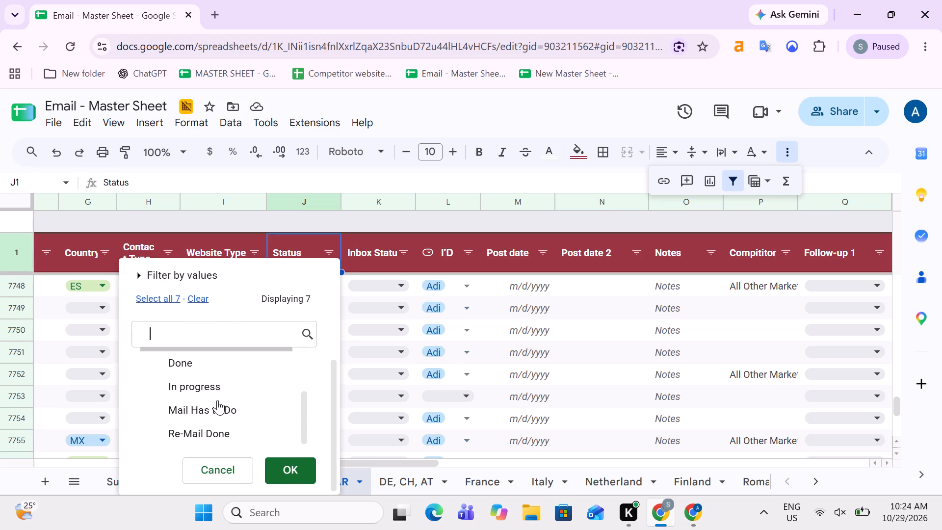
pyautogui.click(217, 406)
pyautogui.click(285, 462)
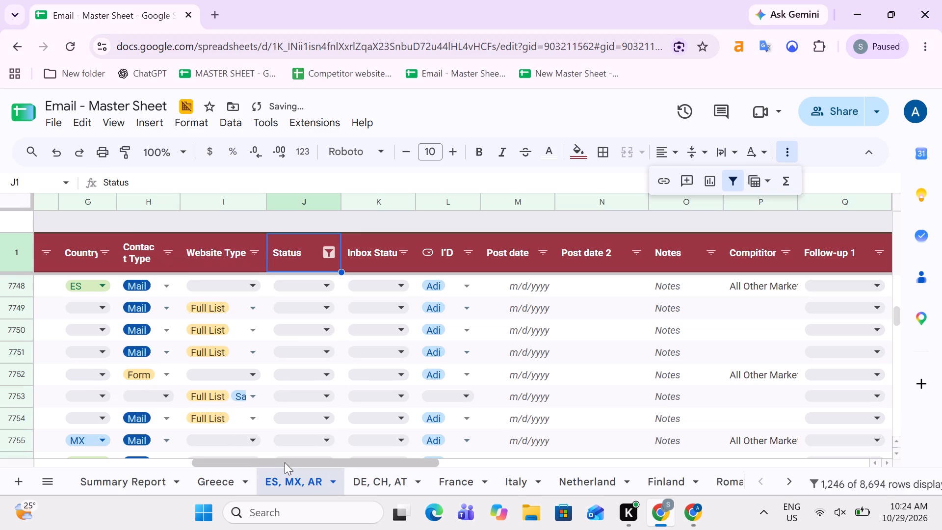
# Filter the Website Type column by values to show only (Blanks) and Full List.
pyautogui.press('Down')
pyautogui.press('Up')
pyautogui.press('Down')
pyautogui.press('Left')
pyautogui.press('Left')
pyautogui.press('Left')
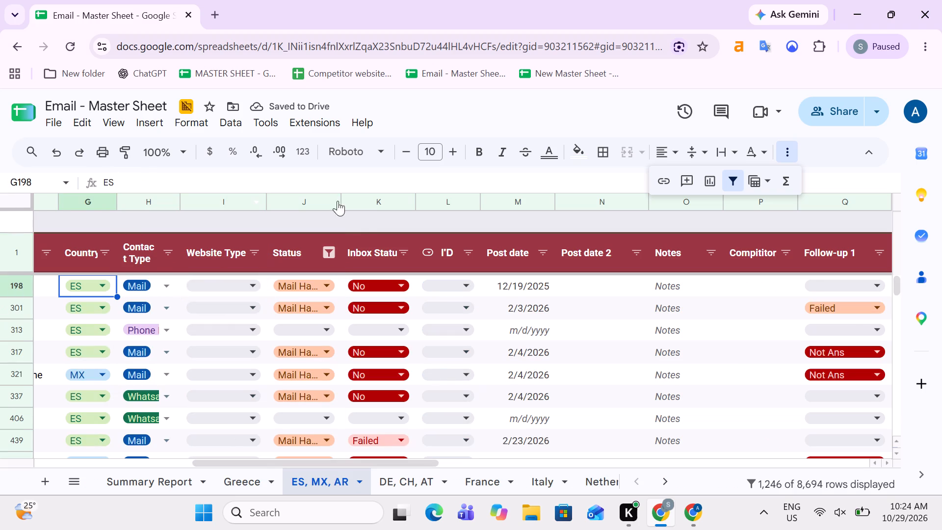
pyautogui.click(252, 259)
pyautogui.scroll(-2, 117, 366)
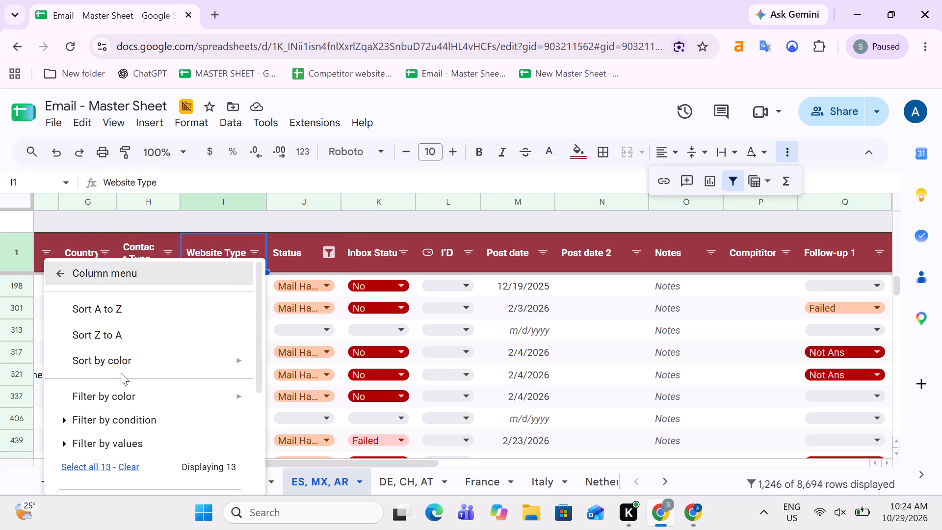
pyautogui.scroll(-3, 151, 404)
pyautogui.scroll(2, 144, 377)
pyautogui.click(126, 320)
pyautogui.scroll(2, 141, 417)
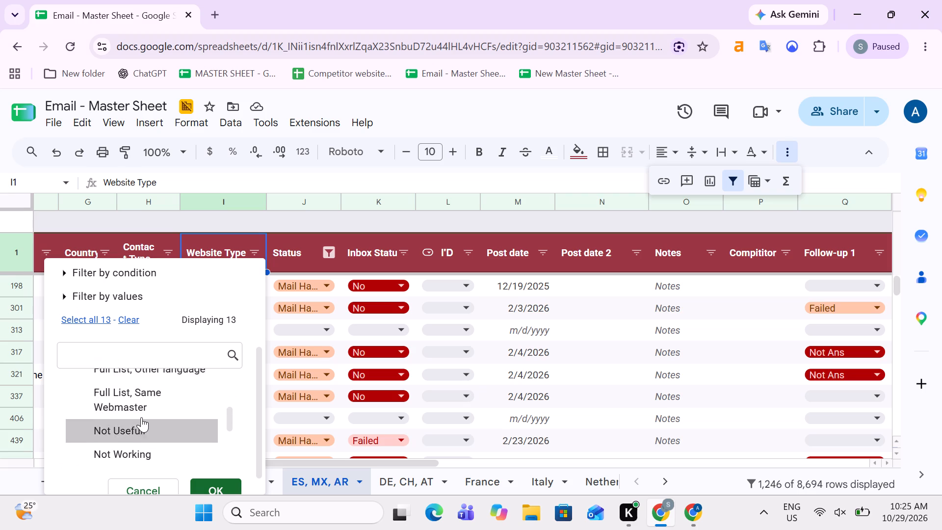
pyautogui.scroll(1, 141, 417)
pyautogui.click(123, 392)
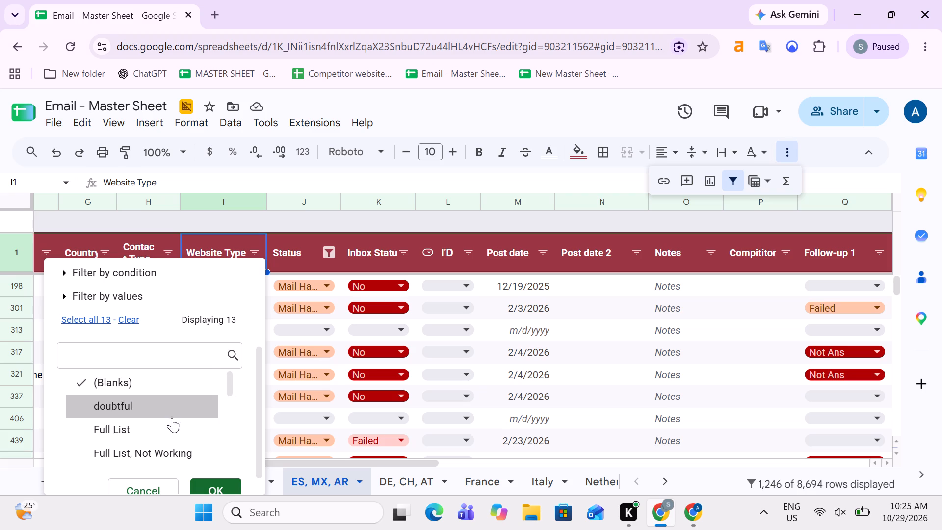
pyautogui.click(144, 436)
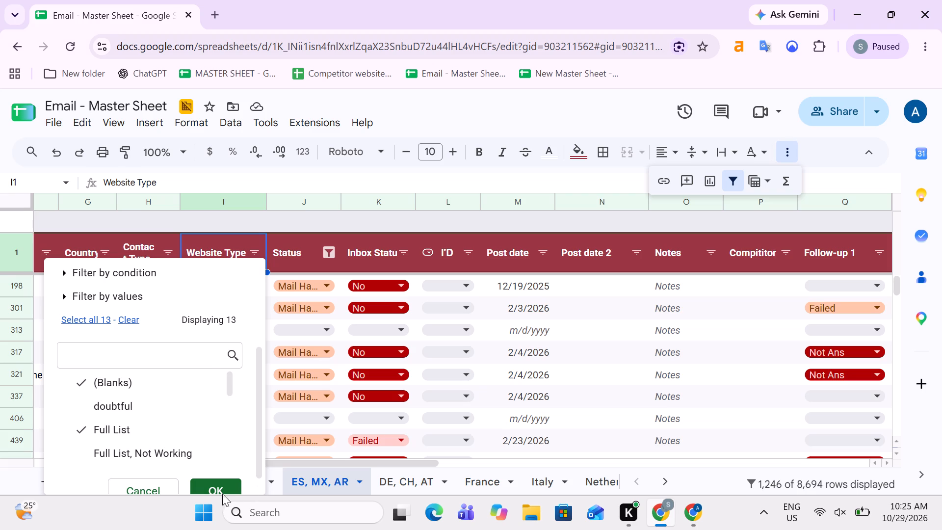
pyautogui.click(216, 489)
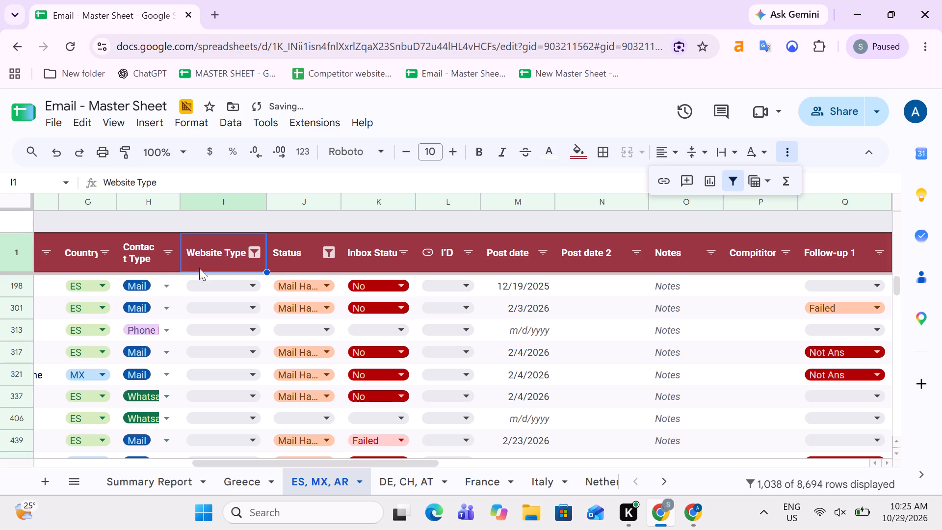
# Filter the Contact Type column by values, keeping only (Blanks), Form and Mail selected.
pyautogui.click(169, 250)
pyautogui.scroll(-3, 222, 373)
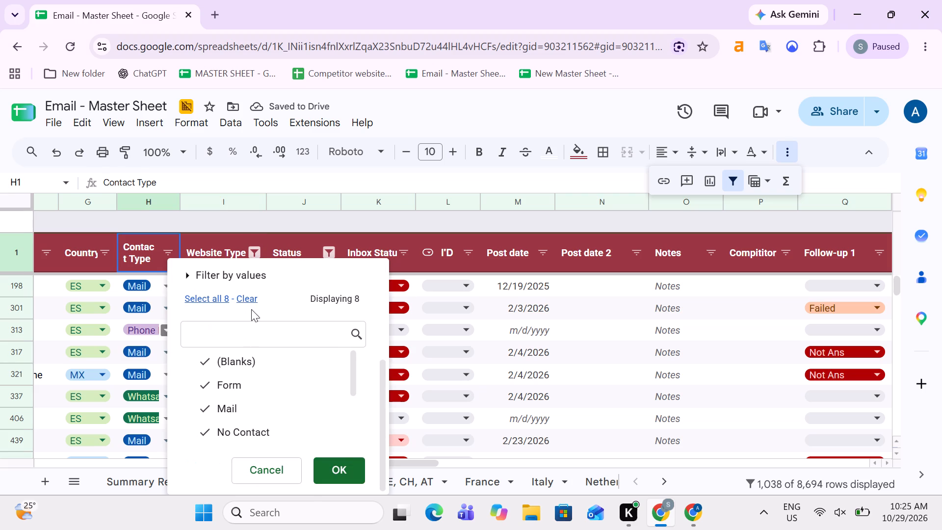
pyautogui.click(244, 298)
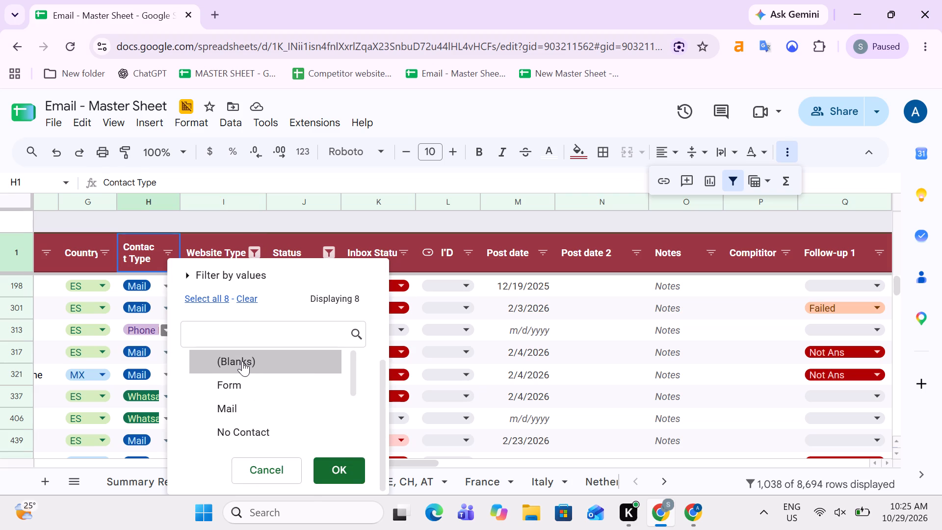
pyautogui.click(242, 361)
pyautogui.click(256, 381)
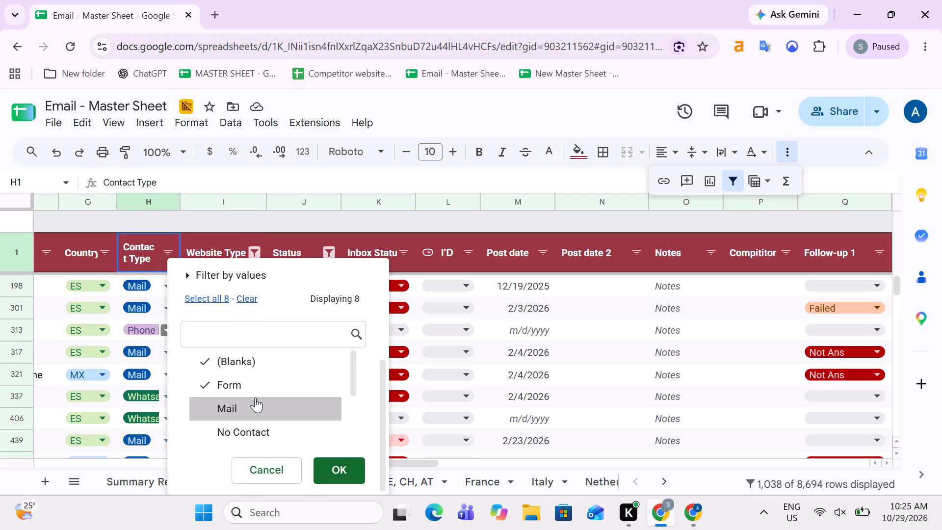
pyautogui.click(252, 406)
pyautogui.scroll(-6, 274, 396)
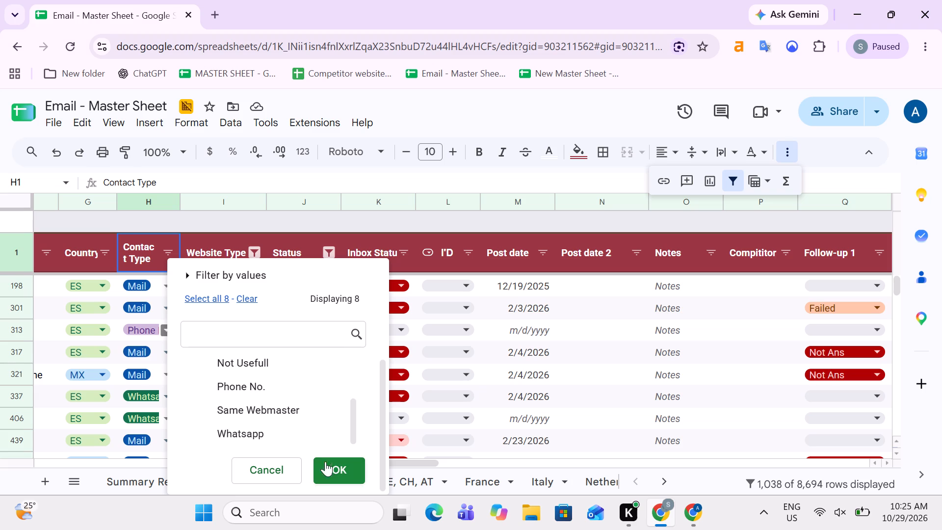
# Apply the Contact Type filter with only (Blanks), Form and Mail selected.
pyautogui.click(331, 472)
# Examine the first filtered contact in row 198, from Contact Type out to the follow-up columns and back to Status.
pyautogui.press('Down')
pyautogui.press('Up')
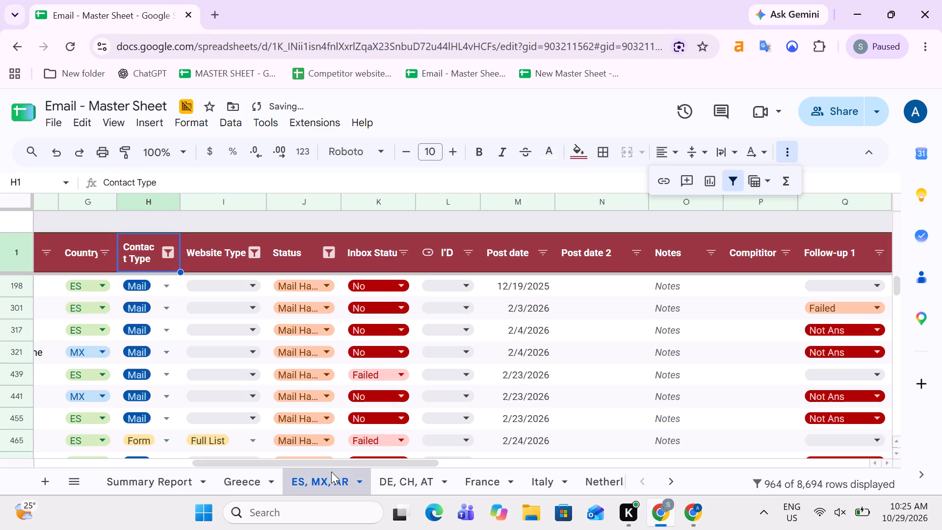
pyautogui.press('Up')
pyautogui.press('Down')
pyautogui.press('Right')
pyautogui.press('Right')
pyautogui.press('Right')
pyautogui.press('Right')
pyautogui.press('Right')
pyautogui.press('Right')
pyautogui.press('Right')
pyautogui.press('Right')
pyautogui.press('Right')
pyautogui.press('Right')
pyautogui.press('Right')
pyautogui.press('Right')
pyautogui.press('Left')
pyautogui.press('Left')
pyautogui.press('Left')
pyautogui.press('Left')
pyautogui.press('Left')
pyautogui.press('Left')
pyautogui.press('Left')
pyautogui.press('Left')
pyautogui.press('Left')
pyautogui.press('Left')
pyautogui.press('Left')
pyautogui.press('Left')
pyautogui.press('Left')
pyautogui.press('Left')
pyautogui.press('Left')
pyautogui.press('Left')
pyautogui.press('Left')
pyautogui.press('Left')
pyautogui.press('Left')
pyautogui.press('Left')
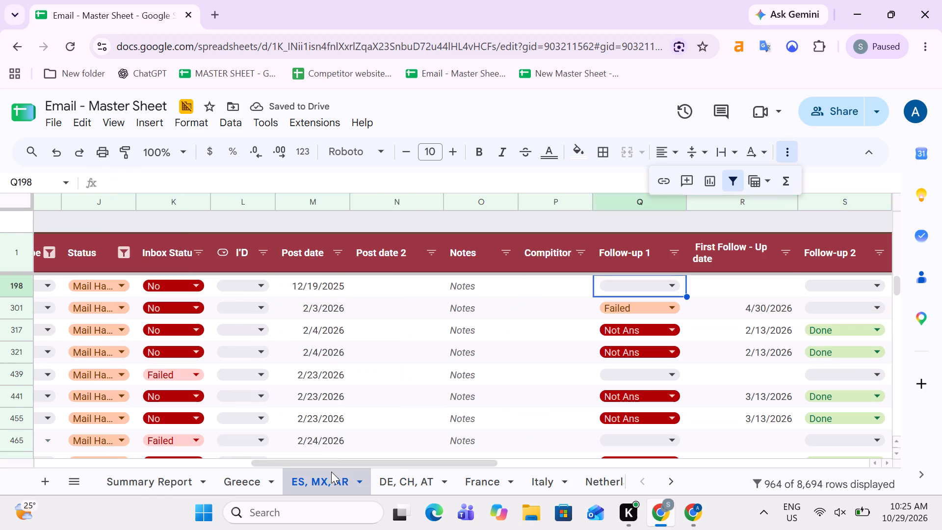
pyautogui.press('Right')
pyautogui.press('Right')
pyautogui.press('Right')
pyautogui.press('Right')
pyautogui.press('Right')
pyautogui.press('Right')
pyautogui.press('Right')
pyautogui.press('Right')
pyautogui.press('Right')
pyautogui.press('Right')
pyautogui.press('Right')
pyautogui.press('Right')
pyautogui.press('Right')
pyautogui.press('Left')
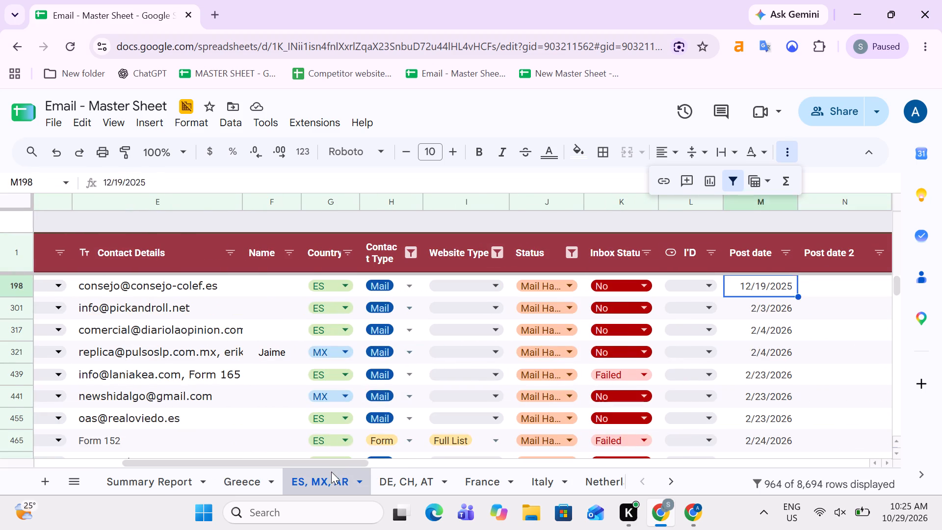
pyautogui.press('Left')
pyautogui.press('Left')
pyautogui.press('Left')
# Go past the last filled Status entries and examine the blank-status rows around cubainformacion.tv in row 7742.
pyautogui.hotkey('ctrl', 'Down')
pyautogui.press('Down')
pyautogui.press('Down')
pyautogui.press('Down')
pyautogui.press('Down')
pyautogui.press('Down')
pyautogui.press('Down')
pyautogui.press('Down')
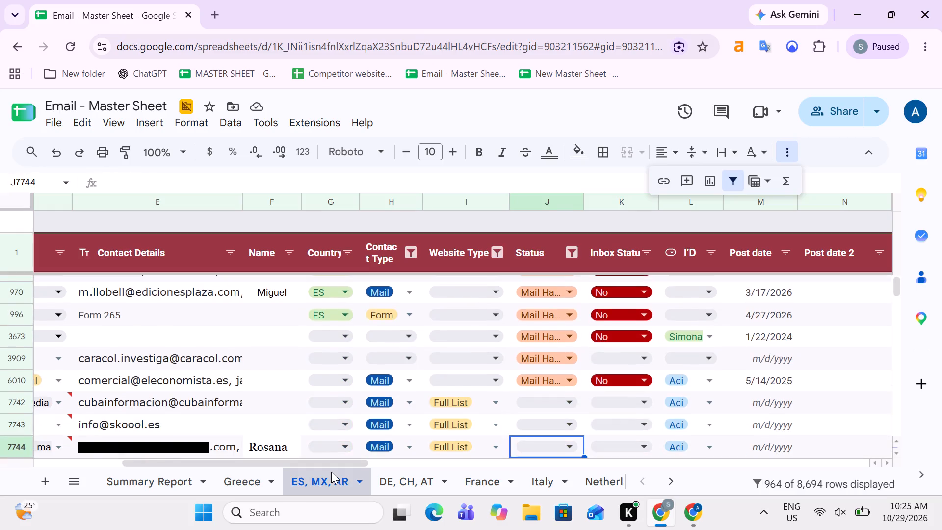
pyautogui.press('Up')
pyautogui.press('Up')
pyautogui.press('Up')
pyautogui.press('Up')
pyautogui.press('Up')
pyautogui.press('Up')
pyautogui.press('Up')
pyautogui.press('Up')
pyautogui.press('Down')
pyautogui.press('Down')
# Examine the cubainformacion.tv row beyond its Status column and back across to Websites.
pyautogui.press('Right')
pyautogui.press('Right')
pyautogui.press('Right')
pyautogui.press('Right')
pyautogui.press('Right')
pyautogui.press('Right')
pyautogui.press('Right')
pyautogui.press('Right')
pyautogui.press('Right')
pyautogui.press('Right')
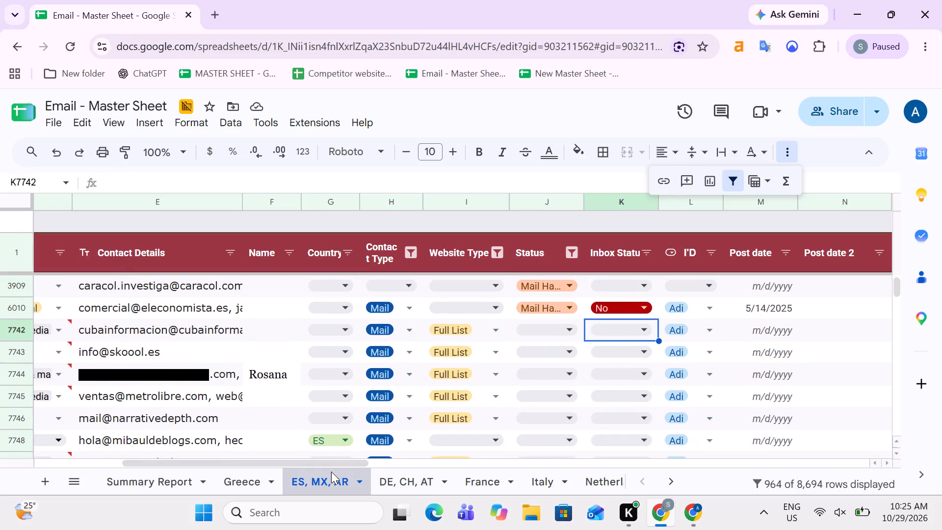
pyautogui.press('Left')
pyautogui.press('Left')
pyautogui.press('Left')
pyautogui.press('Left')
pyautogui.press('Left')
pyautogui.press('Left')
pyautogui.press('Left')
pyautogui.press('Left')
pyautogui.press('Left')
pyautogui.press('Left')
pyautogui.press('Left')
pyautogui.press('Left')
pyautogui.press('Left')
pyautogui.press('Left')
pyautogui.press('Left')
pyautogui.press('Left')
pyautogui.press('Left')
pyautogui.press('Left')
pyautogui.press('Left')
pyautogui.press('Left')
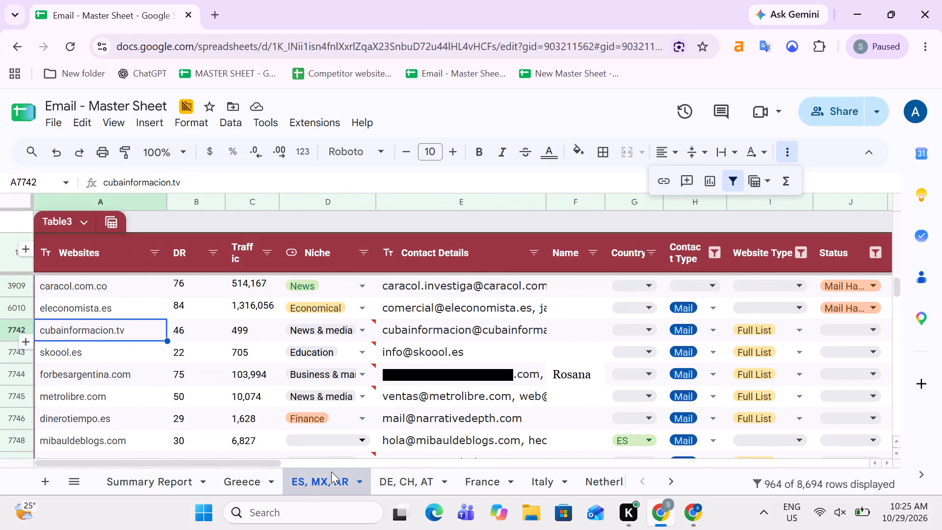
# Set the Niche of the cubainformacion.tv row to News.
pyautogui.press('Right')
pyautogui.press('Right')
pyautogui.press('Right')
pyautogui.press('Right')
pyautogui.press('Right')
pyautogui.press('Left')
pyautogui.press('Left')
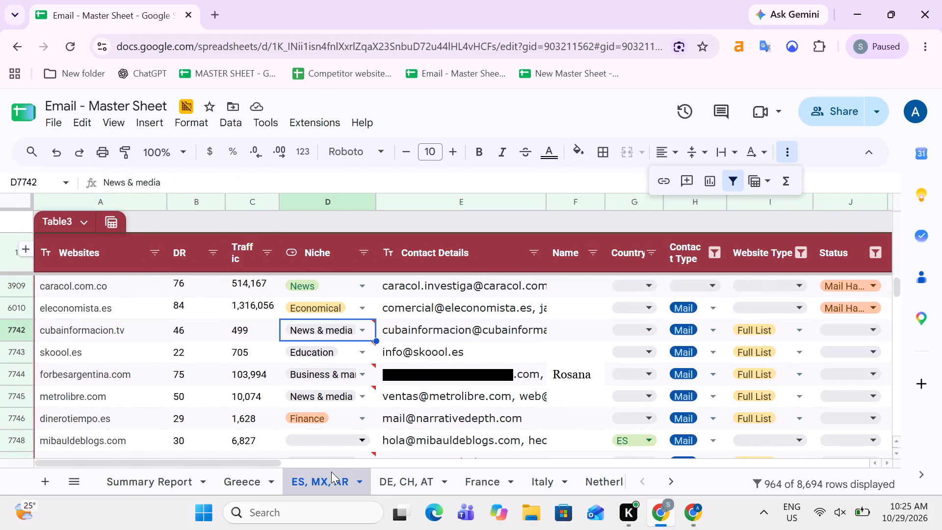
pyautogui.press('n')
pyautogui.press('Down')
pyautogui.press('Return')
pyautogui.press('Up')
pyautogui.press('Right')
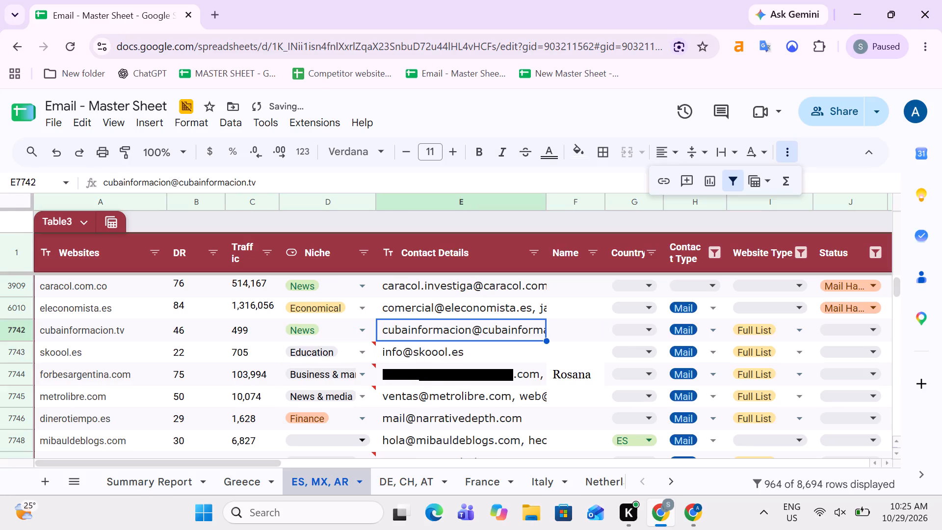
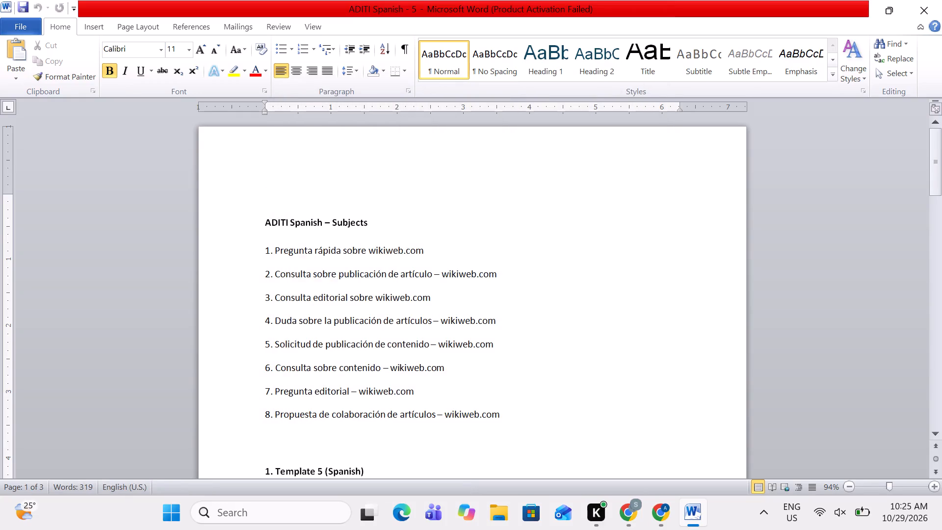
# Switch from the ADITI Spanish - 5 document to the Email - Master Sheet spreadsheet in Google Sheets.
pyautogui.hotkey('alt', 'Tab')
pyautogui.hotkey('alt', 'Tab')
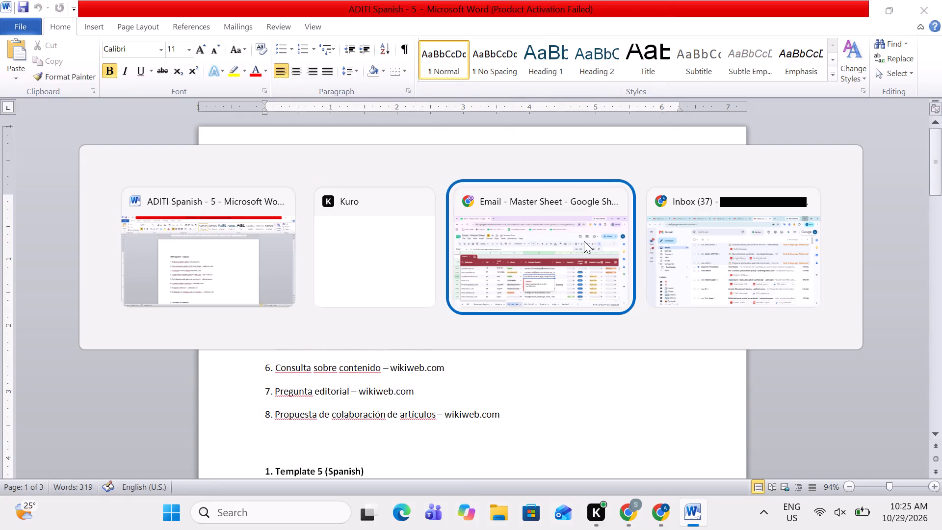
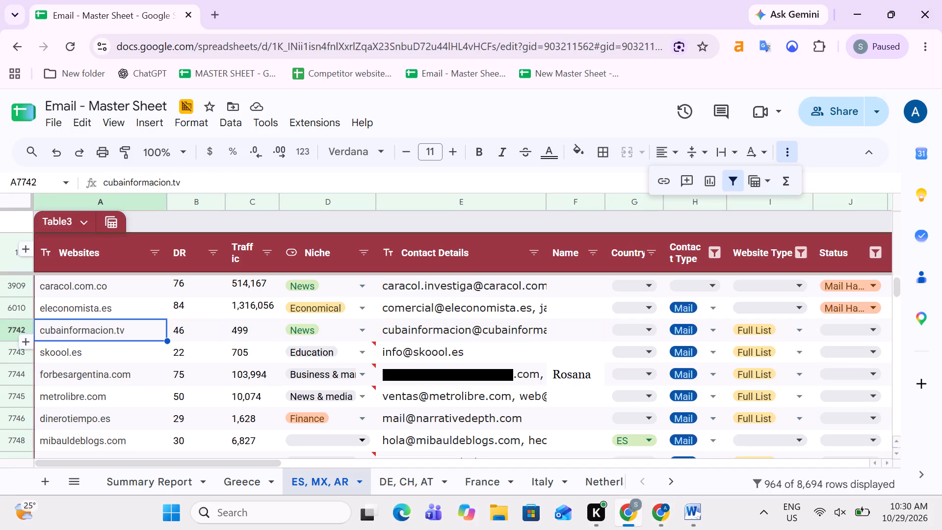
# Open the text of the cubainformacion.tv cell in the Websites column for editing.
pyautogui.tripleClick(204, 176)
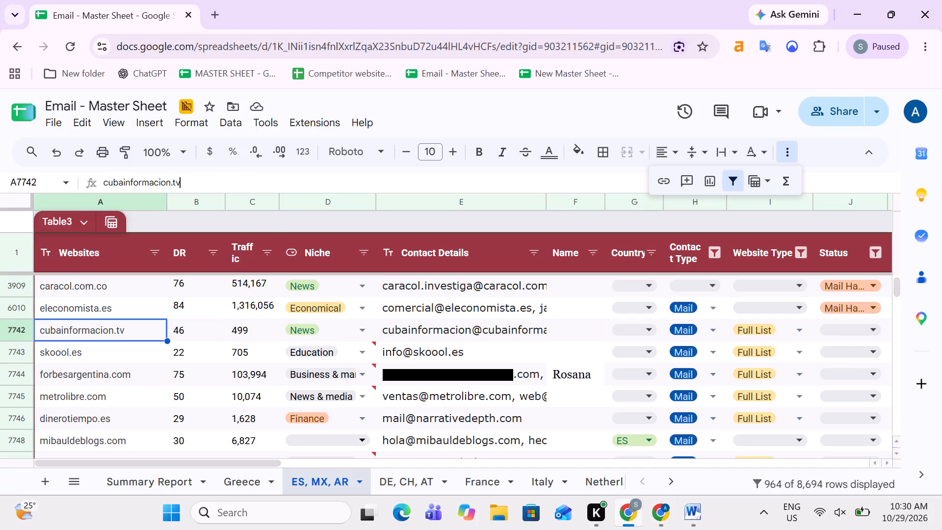
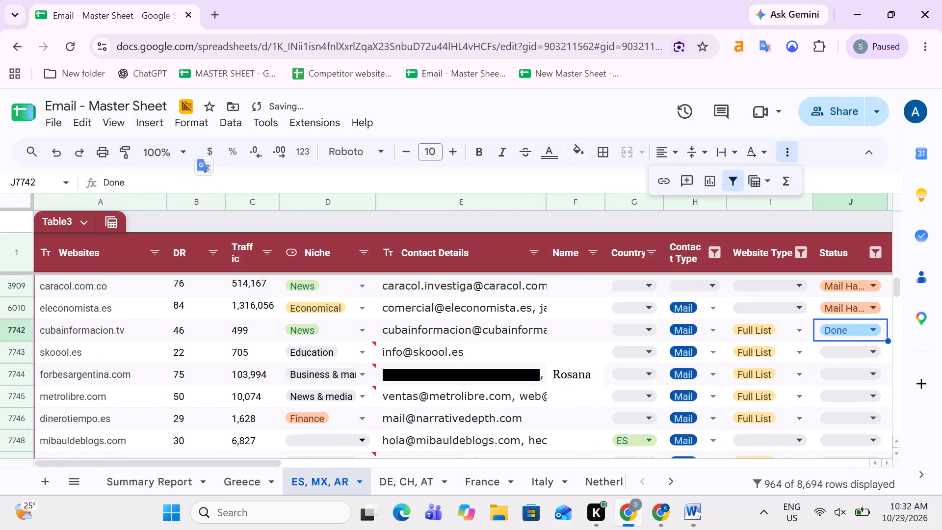
# Examine the cubainformacion.tv row's columns from Website Type across to Post date 2.
pyautogui.press('Right')
pyautogui.press('Right')
pyautogui.press('Right')
pyautogui.press('Left')
pyautogui.press('Left')
pyautogui.press('Left')
pyautogui.press('Left')
pyautogui.press('Right')
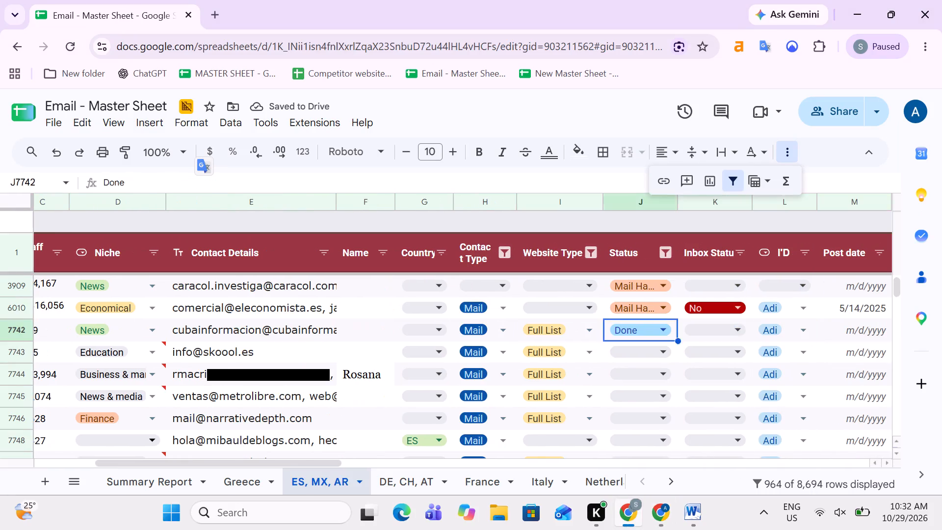
pyautogui.press('Right')
pyautogui.press('Right')
pyautogui.press('Right')
pyautogui.press('Right')
pyautogui.press('Left')
pyautogui.press('Left')
pyautogui.press('Left')
pyautogui.press('Right')
pyautogui.press('Right')
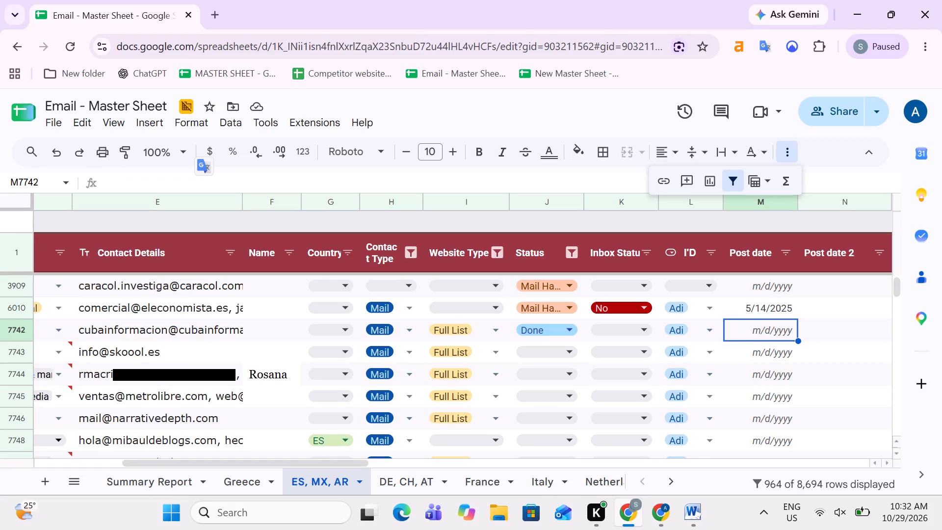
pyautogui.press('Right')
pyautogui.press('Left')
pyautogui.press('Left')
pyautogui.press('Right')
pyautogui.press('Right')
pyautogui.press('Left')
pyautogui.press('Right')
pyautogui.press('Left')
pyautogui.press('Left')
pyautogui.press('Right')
# Enter today's date, 10/29/2026, in the Post date cell of the cubainformacion.tv row.
pyautogui.hotkey('ctrl', ';')
pyautogui.press('Right')
pyautogui.press('Left')
# Examine the cubainformacion.tv row from Post date back to the Websites and DR columns.
pyautogui.press('Left')
pyautogui.press('Left')
pyautogui.press('Left')
pyautogui.press('Left')
pyautogui.press('Left')
pyautogui.press('Left')
pyautogui.press('Left')
pyautogui.press('Left')
pyautogui.press('Left')
pyautogui.press('Left')
pyautogui.press('Left')
pyautogui.press('Left')
pyautogui.press('Left')
pyautogui.press('Left')
pyautogui.press('Left')
pyautogui.press('Left')
pyautogui.press('Left')
pyautogui.press('Left')
pyautogui.press('Left')
pyautogui.press('Right')
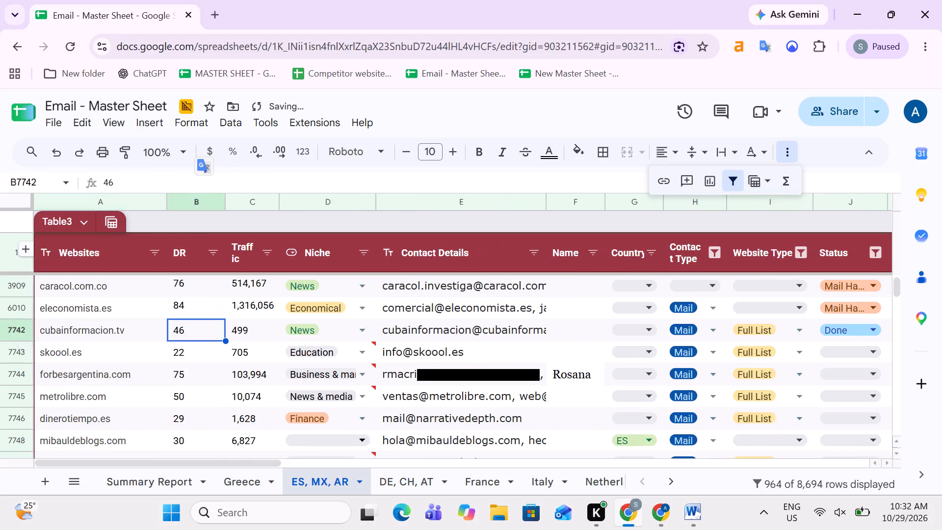
# Save the Email - Master Sheet and select the cubainformacion.tv cell in the Websites column.
pyautogui.press('Left')
pyautogui.hotkey('ctrl', 's')
pyautogui.hotkey('ctrl', 's')
pyautogui.press('Right')
pyautogui.press('Left')
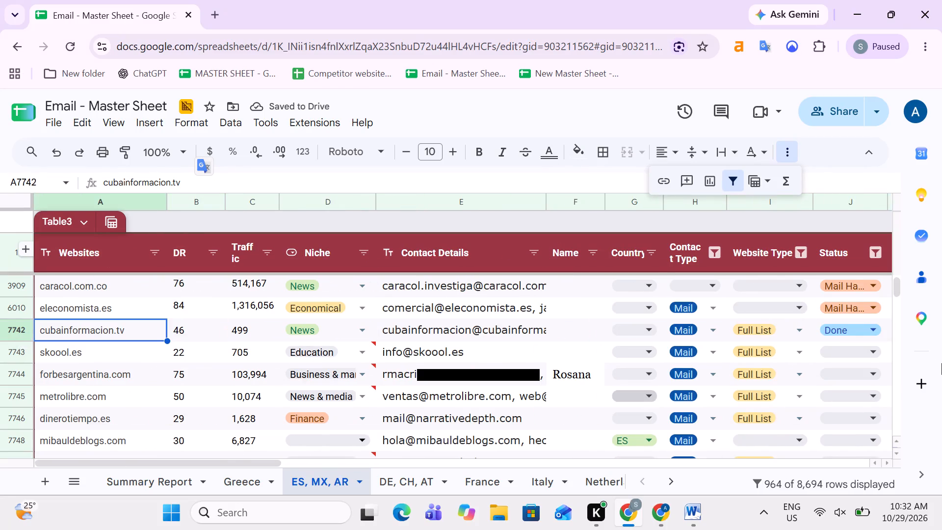
# Open the bookmarked New Master Sheet - Data Collection spreadsheet in a new browser tab.
pyautogui.click(219, 12)
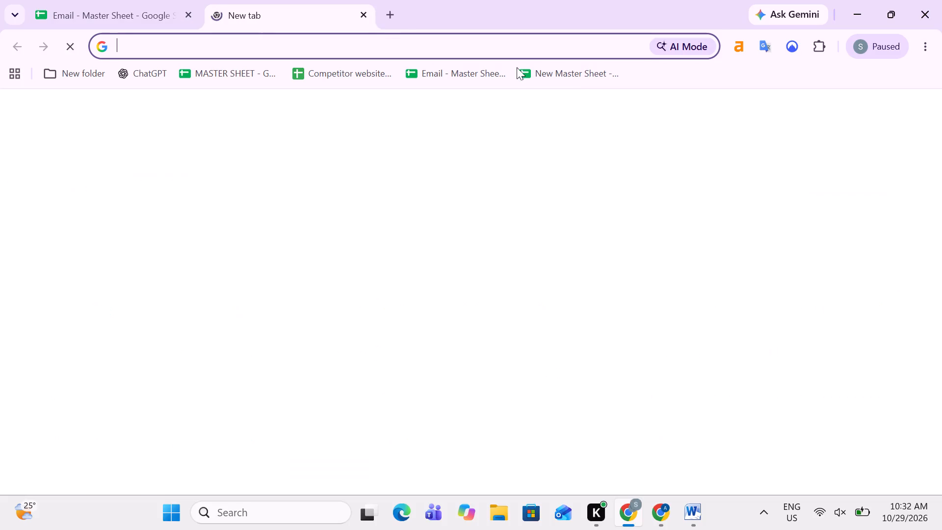
pyautogui.click(574, 76)
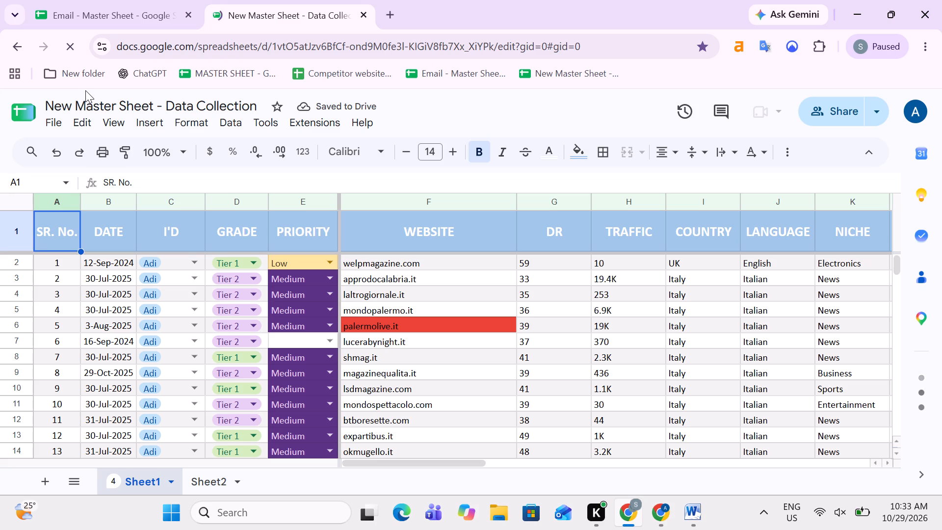
# Go to the first empty WEBSITE cell below the last entry, doer.ro, in Sheet1.
pyautogui.press('Down')
pyautogui.press('Down')
pyautogui.press('Right')
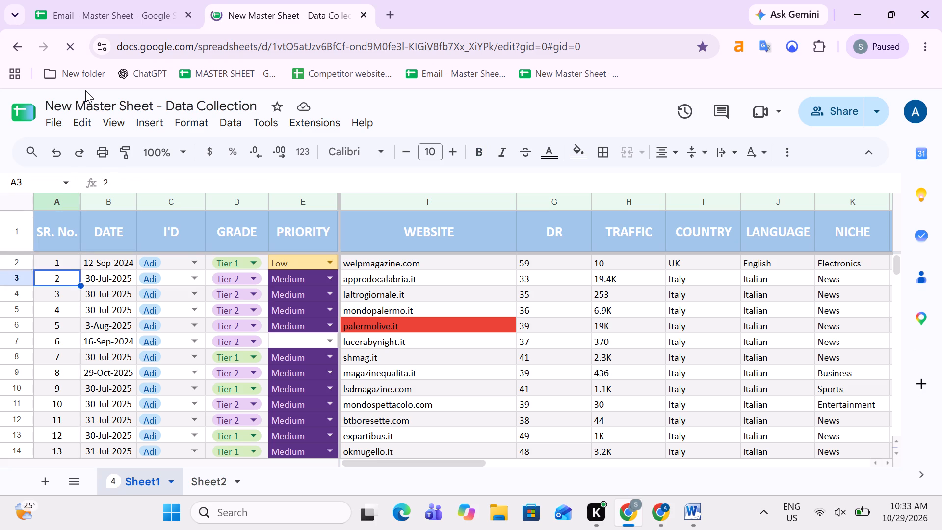
pyautogui.press('Right')
pyautogui.press('Right')
pyautogui.press('Right')
pyautogui.press('Right')
pyautogui.hotkey('ctrl', 'Down')
pyautogui.press('Down')
pyautogui.press('Down')
pyautogui.press('Down')
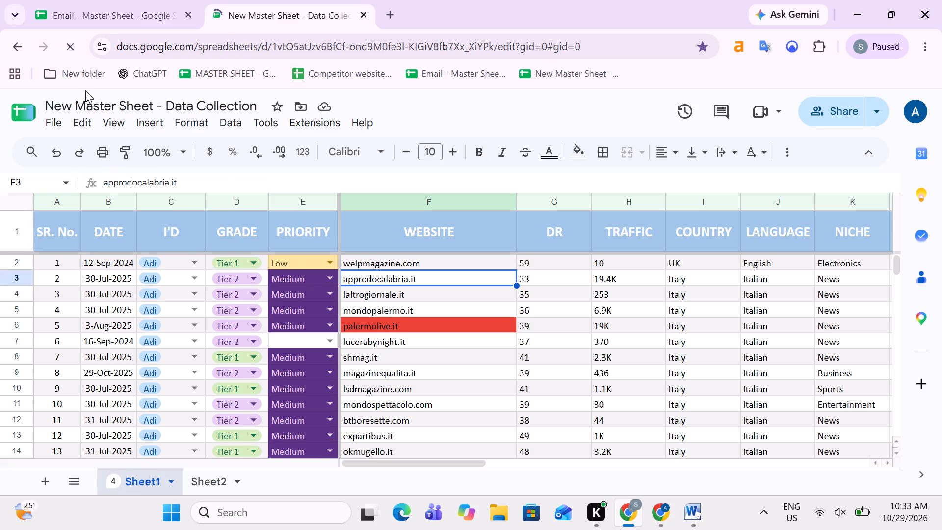
pyautogui.press('Down')
pyautogui.press('Down')
pyautogui.press('Down')
pyautogui.press('Down')
pyautogui.press('Down')
pyautogui.press('Up')
pyautogui.press('Up')
pyautogui.press('Up')
pyautogui.press('Up')
pyautogui.press('Up')
pyautogui.press('Up')
pyautogui.press('Up')
pyautogui.press('Up')
pyautogui.press('Up')
pyautogui.press('Up')
pyautogui.press('Up')
pyautogui.press('Up')
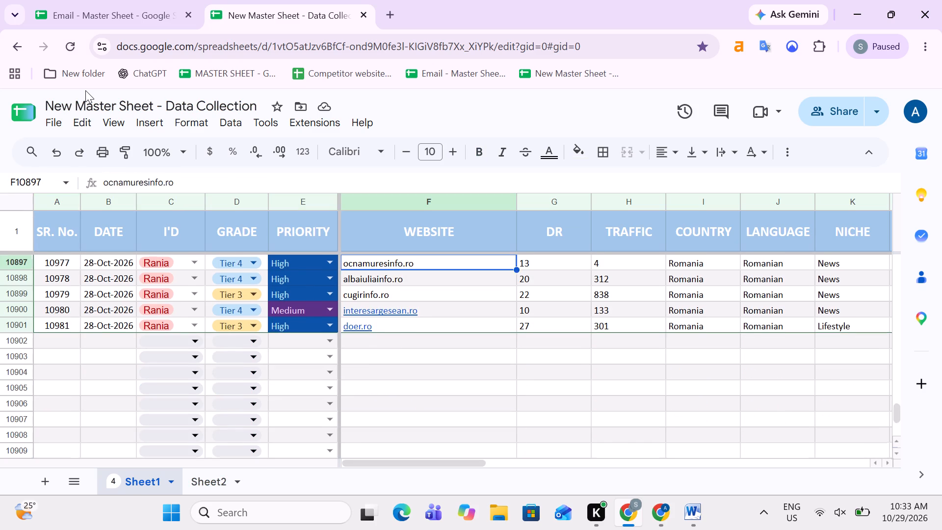
pyautogui.press('Down')
pyautogui.press('Down')
pyautogui.press('Down')
pyautogui.press('Down')
pyautogui.press('Down')
pyautogui.press('Right')
pyautogui.press('Left')
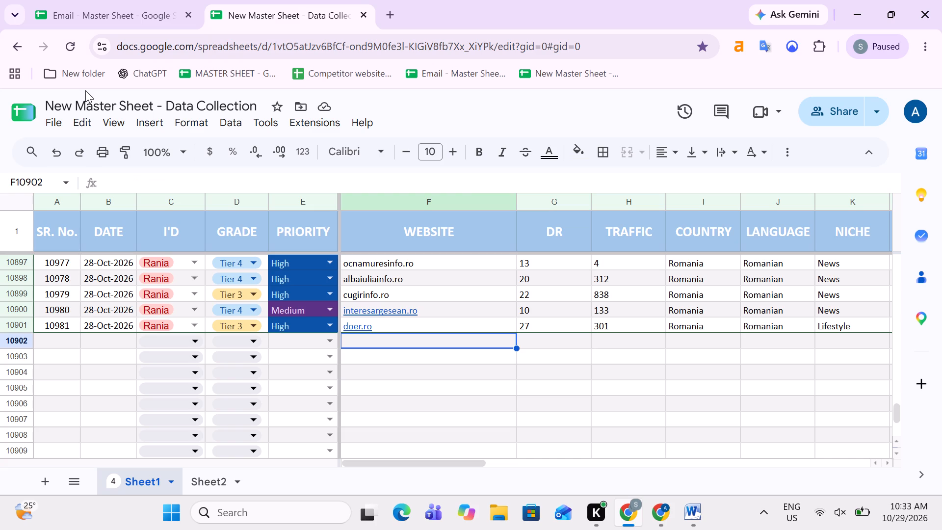
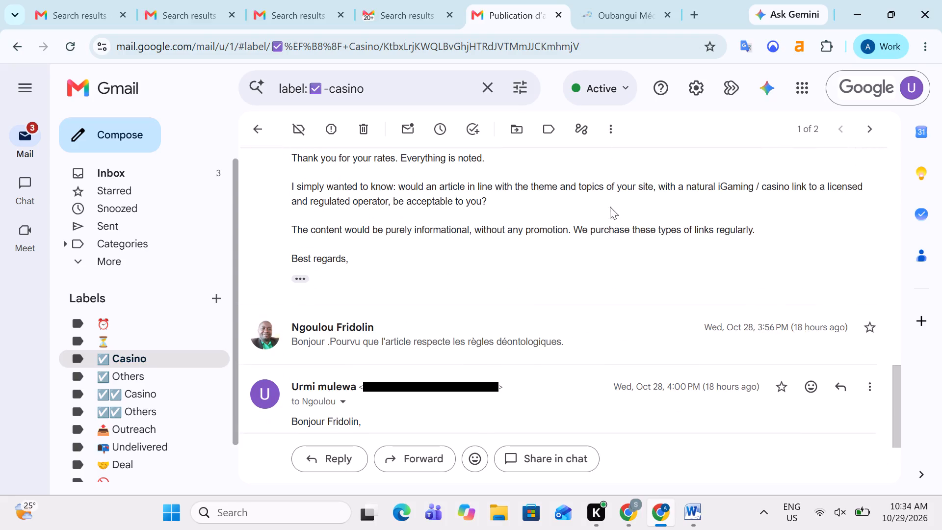
# Read the publisher's reply on casino link acceptance and the closing answer in the French email thread.
pyautogui.scroll(-1, 515, 279)
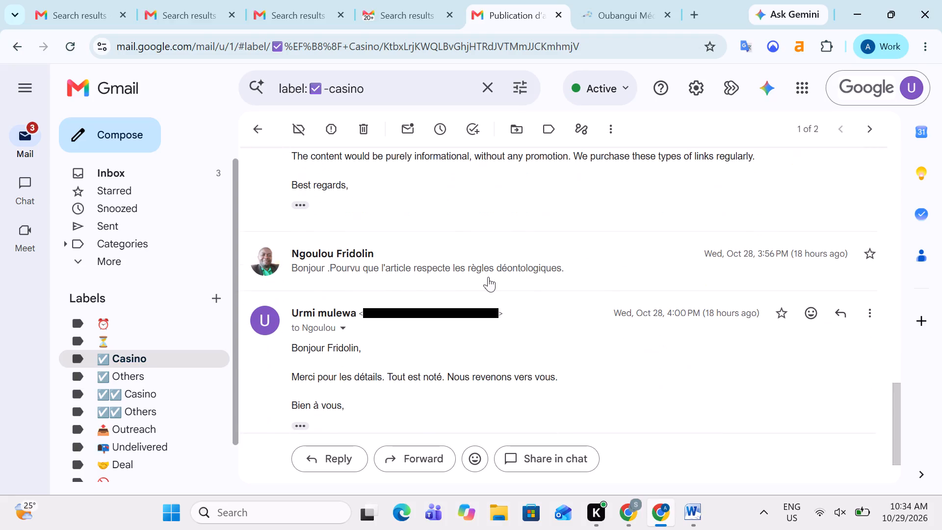
pyautogui.click(381, 273)
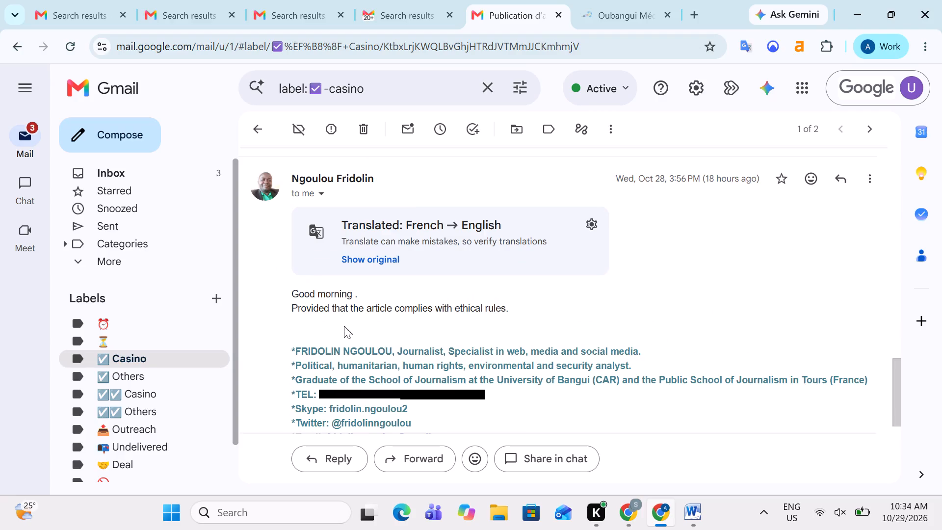
pyautogui.scroll(-4, 596, 306)
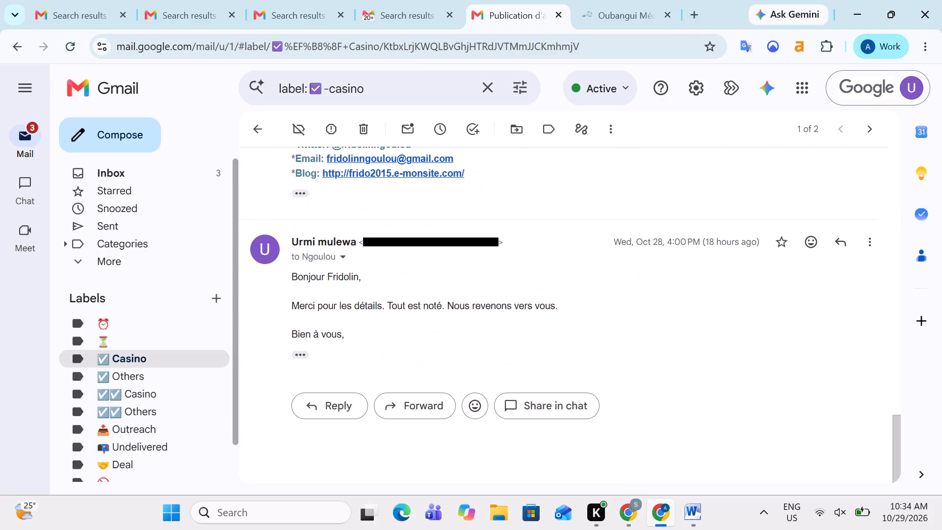
pyautogui.scroll(5, 445, 339)
# Copy the domain oubanguimedias.com from its site into the first empty WEBSITE cell of New Master Sheet - Data Collection.
pyautogui.click(620, 0)
pyautogui.doubleClick(297, 55)
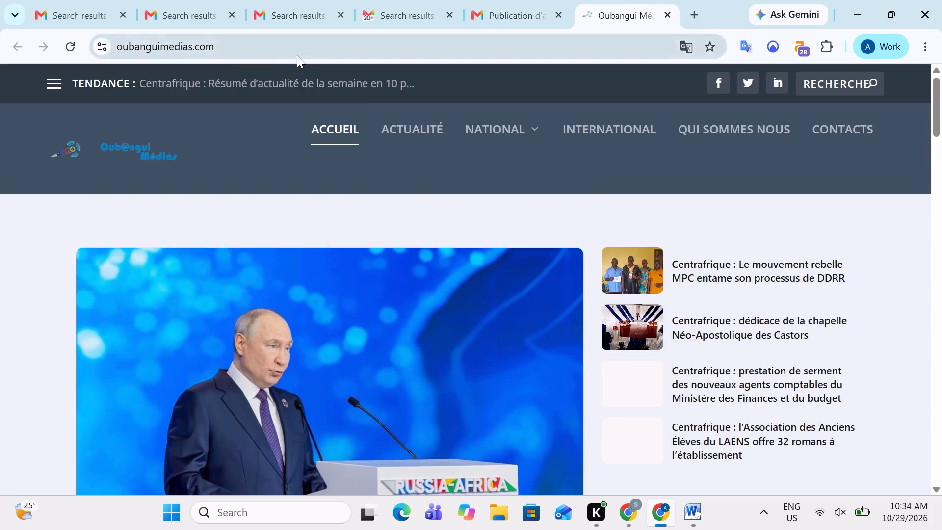
pyautogui.click(316, 44)
pyautogui.moveTo(316, 44); pyautogui.dragTo(208, 44)
pyautogui.hotkey('ctrl', 'c')
pyautogui.hotkey('ctrl', 'c')
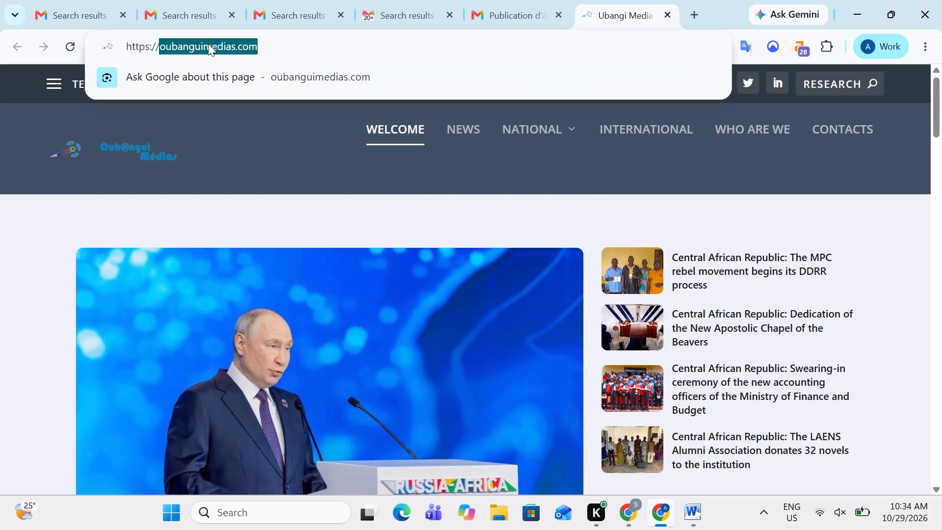
pyautogui.hotkey('ctrl', 'c')
pyautogui.hotkey('alt', 'Tab')
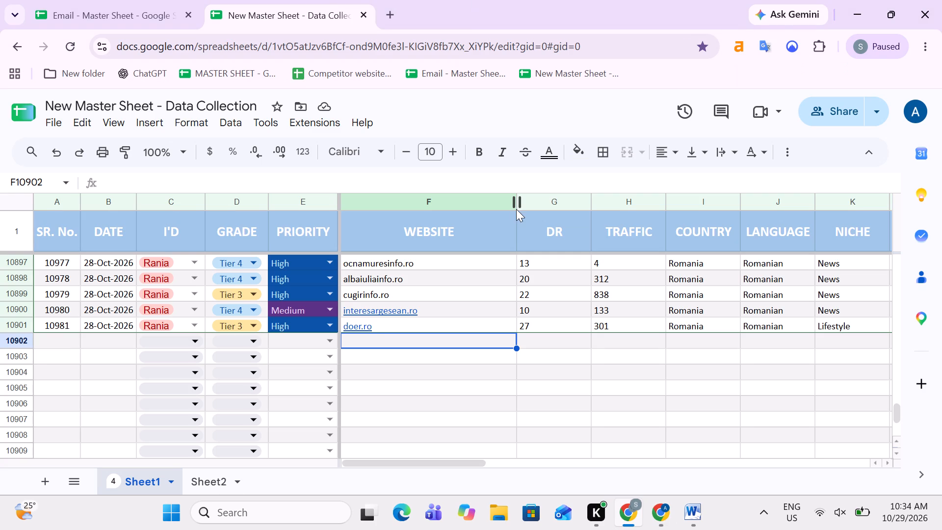
pyautogui.press('Return')
pyautogui.hotkey('ctrl', 'v')
pyautogui.press('Tab')
# Look up the Ahrefs metrics for oubanguimedias.com and enter DR 28 and traffic 60 in its row.
pyautogui.hotkey('alt', 'Tab')
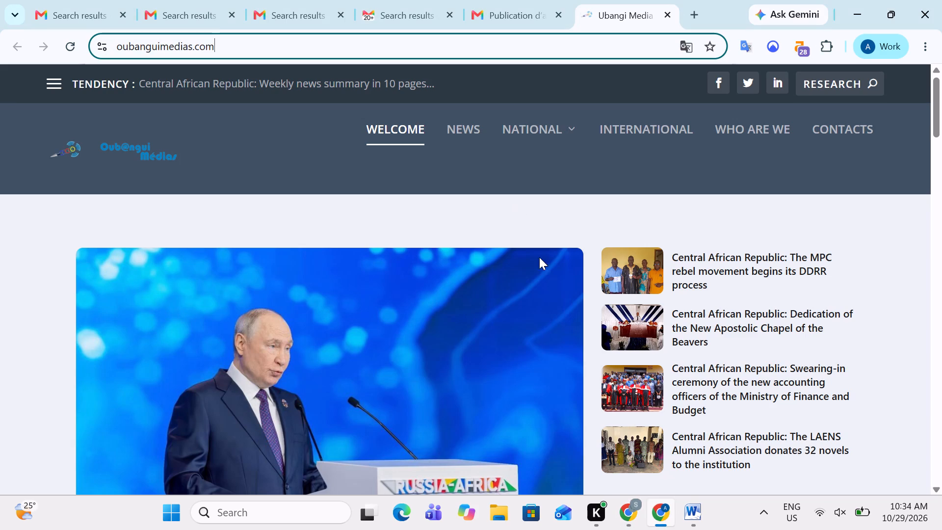
pyautogui.scroll(-7, 577, 377)
pyautogui.scroll(10, 675, 303)
pyautogui.click(804, 43)
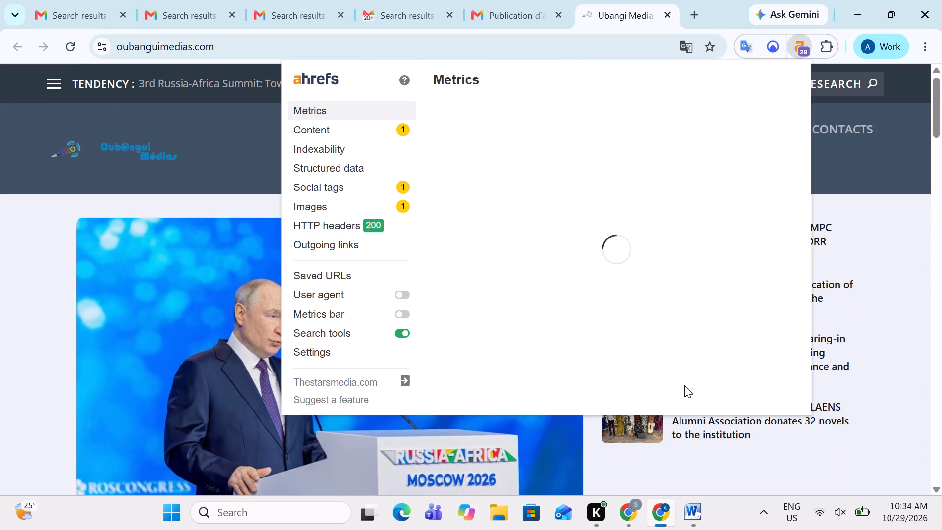
pyautogui.hotkey('alt', 'Tab')
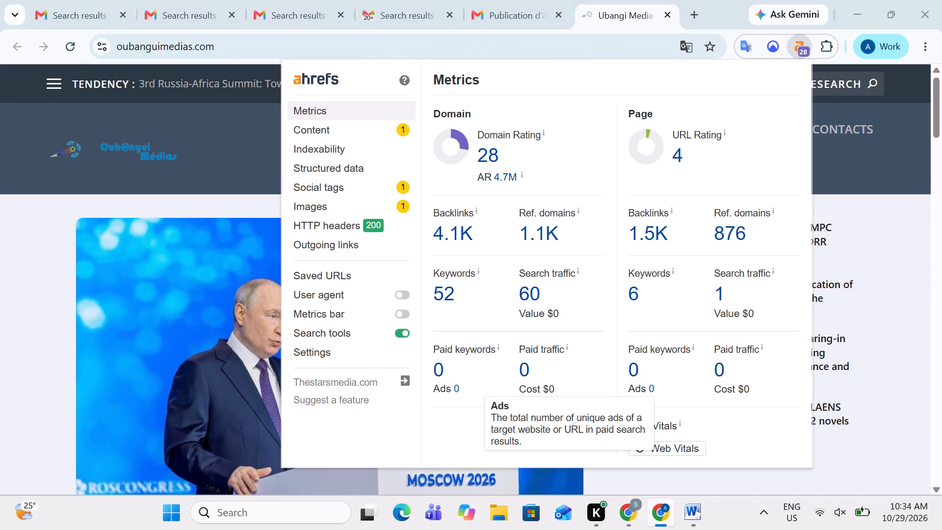
pyautogui.write('28')
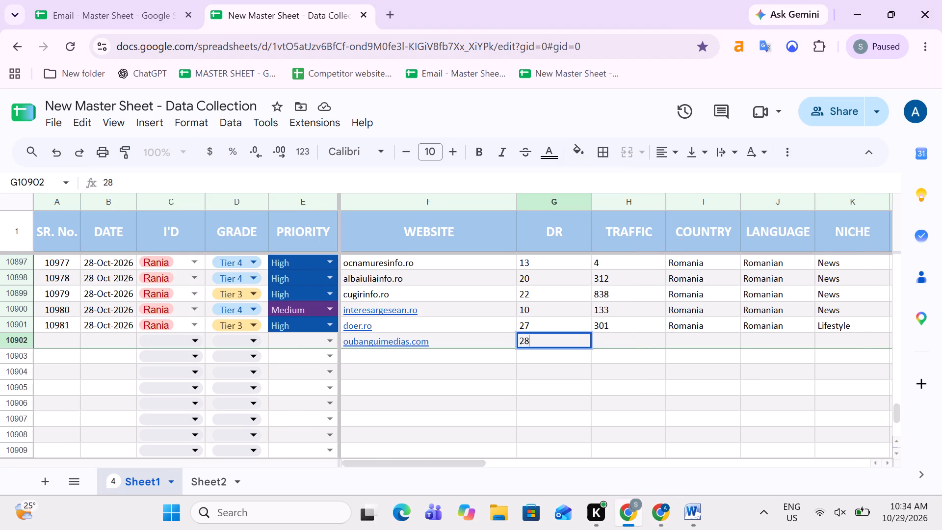
pyautogui.press('Right')
pyautogui.write('60')
pyautogui.press('Right')
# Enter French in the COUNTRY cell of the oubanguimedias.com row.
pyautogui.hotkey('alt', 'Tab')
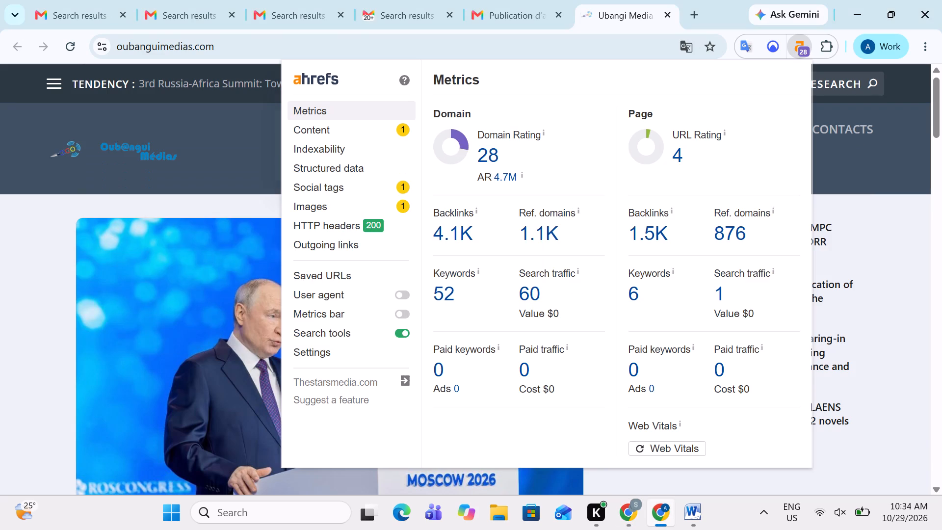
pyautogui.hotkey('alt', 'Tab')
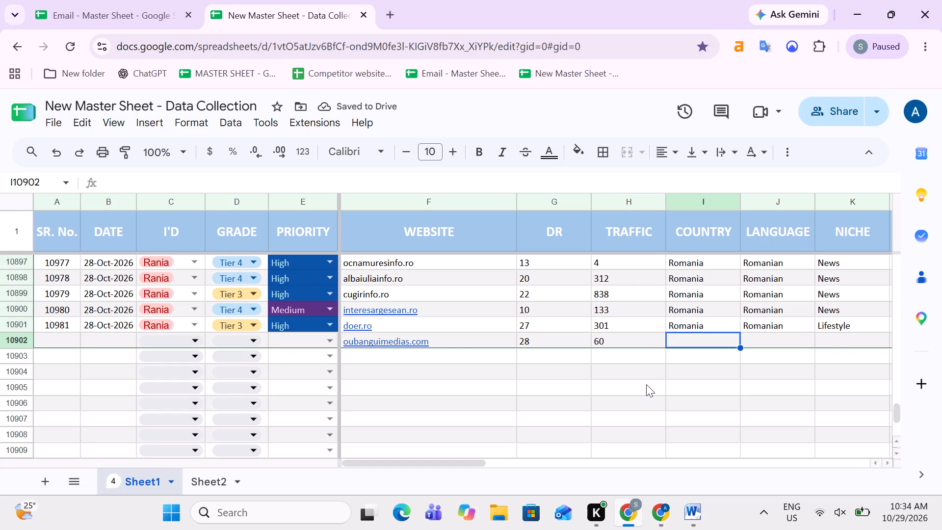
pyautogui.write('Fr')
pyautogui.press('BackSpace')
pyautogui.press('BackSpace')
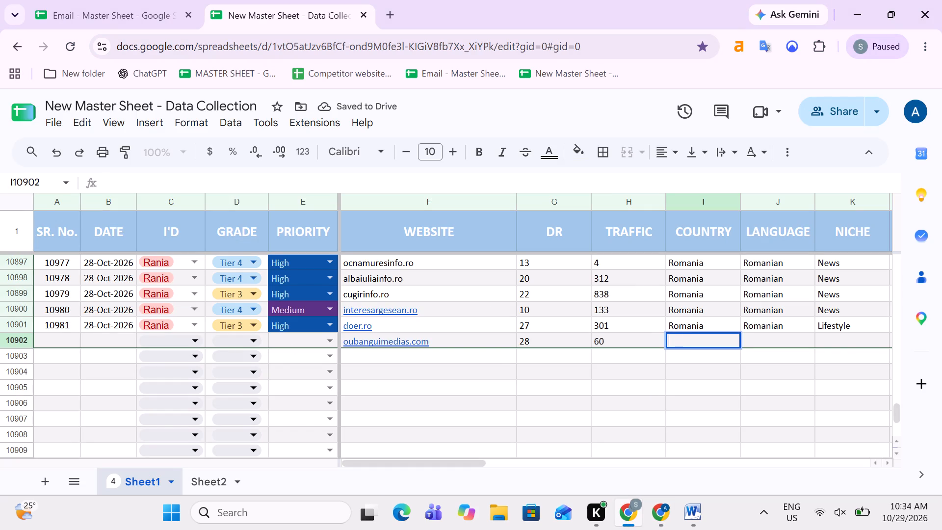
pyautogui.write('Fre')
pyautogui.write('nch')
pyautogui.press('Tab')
# Check the oubanguimedias.com site and set the LANGUAGE cell of its row to French.
pyautogui.hotkey('alt', 'Tab')
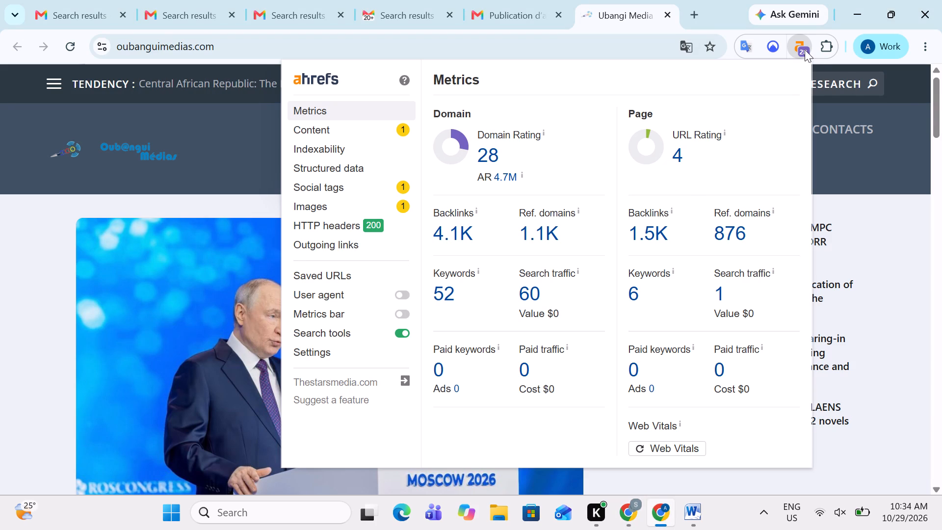
pyautogui.click(677, 41)
pyautogui.click(680, 48)
pyautogui.hotkey('alt', 'Tab')
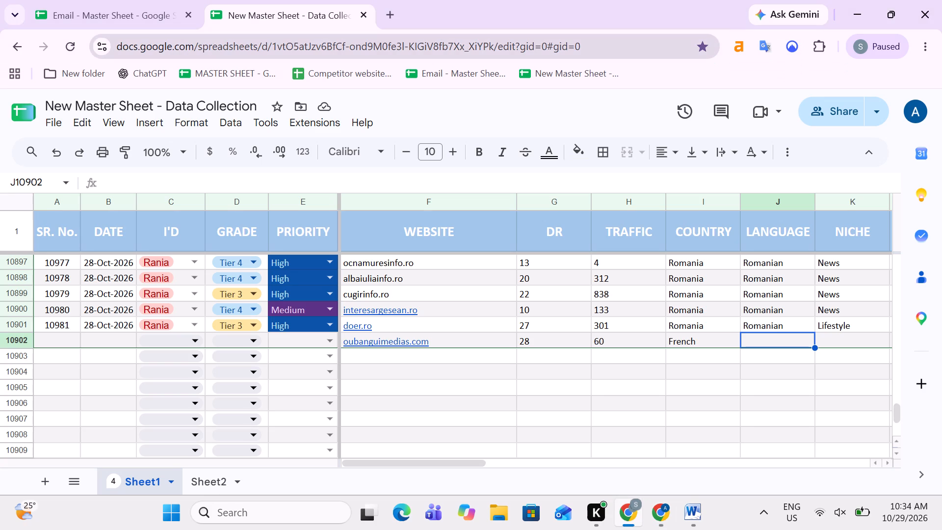
pyautogui.write('Fr')
pyautogui.press('Right')
pyautogui.press('Left')
pyautogui.press('BackSpace')
pyautogui.press('f')
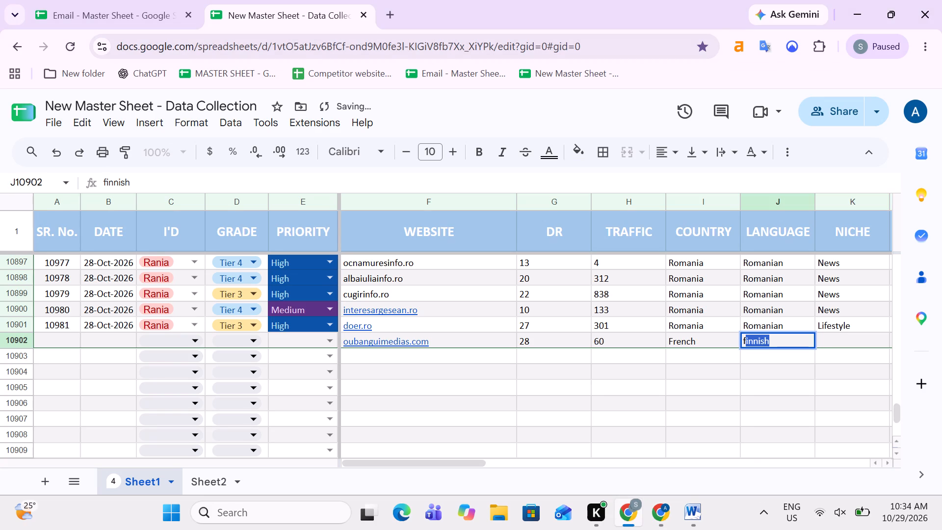
pyautogui.write('re')
pyautogui.press('BackSpace')
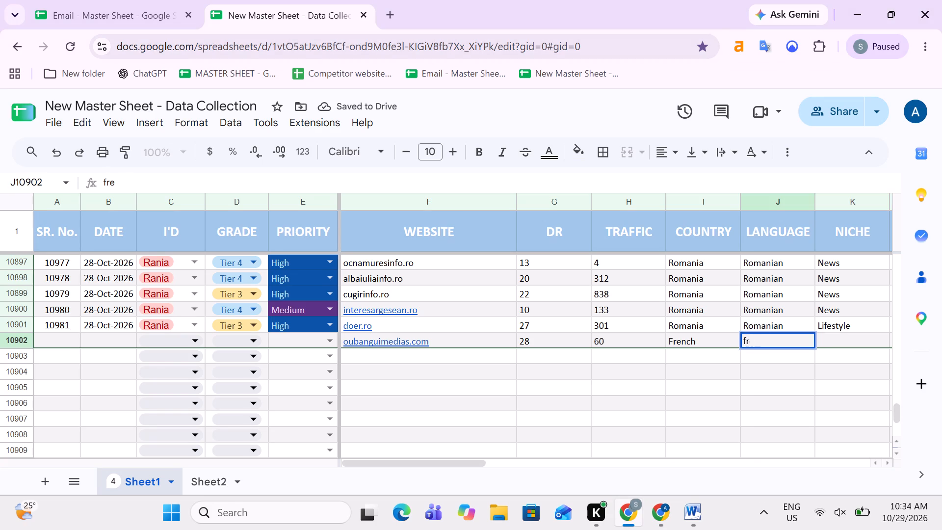
pyautogui.press('BackSpace')
pyautogui.press('BackSpace')
pyautogui.write('Fren')
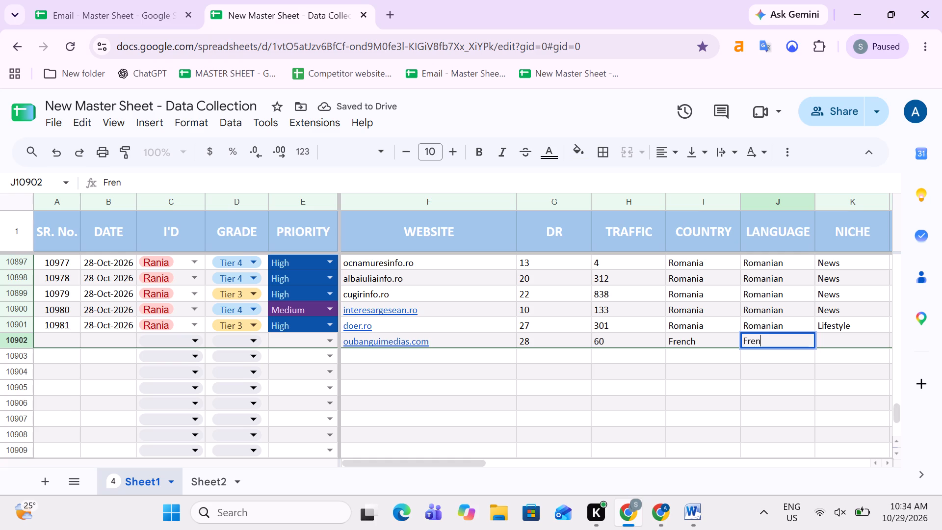
pyautogui.write('ch')
pyautogui.press('Tab')
# Replace the COUNTRY value in the oubanguimedias.com row with France.
pyautogui.press('Left')
pyautogui.press('Left')
pyautogui.press('BackSpace')
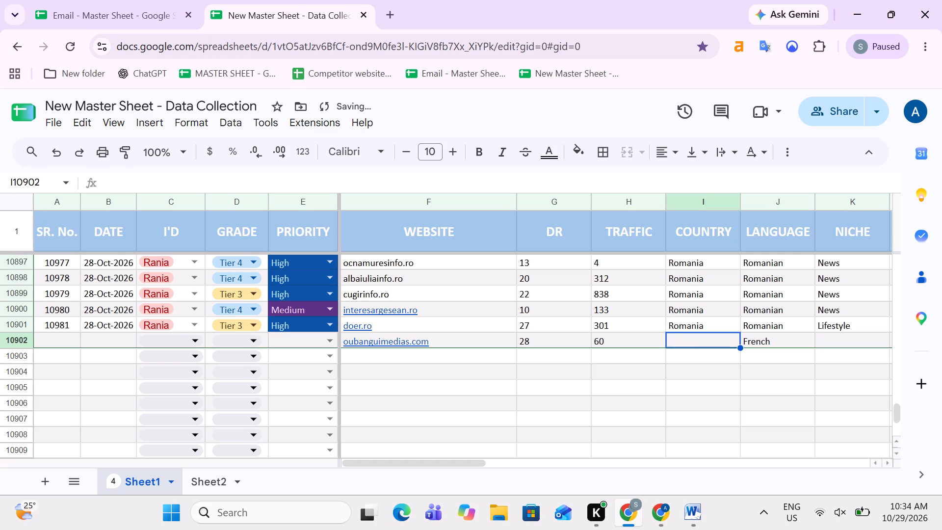
pyautogui.write('Fra')
pyautogui.write('nce')
pyautogui.press('Tab')
# Set the NICHE of the oubanguimedias.com row to News.
pyautogui.press('Right')
pyautogui.press('Right')
pyautogui.press('Left')
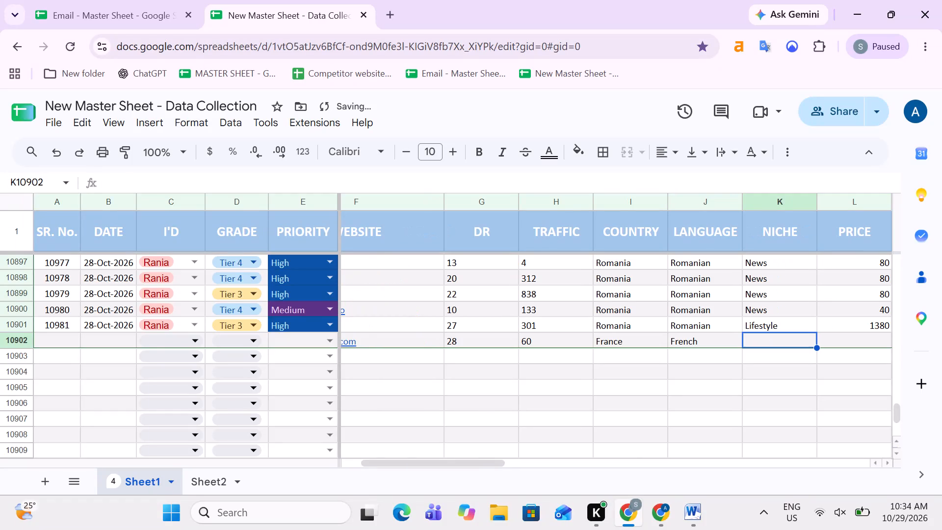
pyautogui.write('Ne')
pyautogui.press('Right')
pyautogui.press('Right')
pyautogui.press('Left')
# Dismiss the notification request on oubanguimedias.com and start entering a site search query beginning with "Cas".
pyautogui.hotkey('alt', 'Tab')
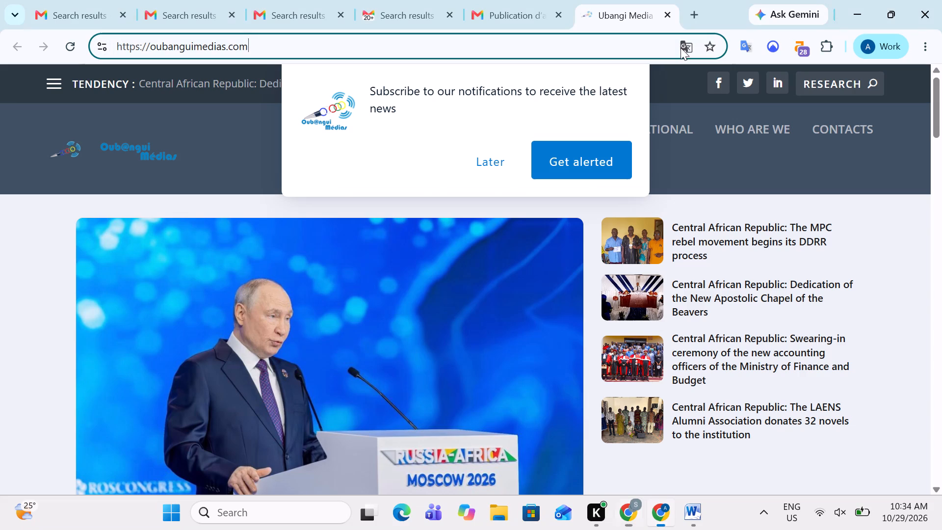
pyautogui.click(0, 217)
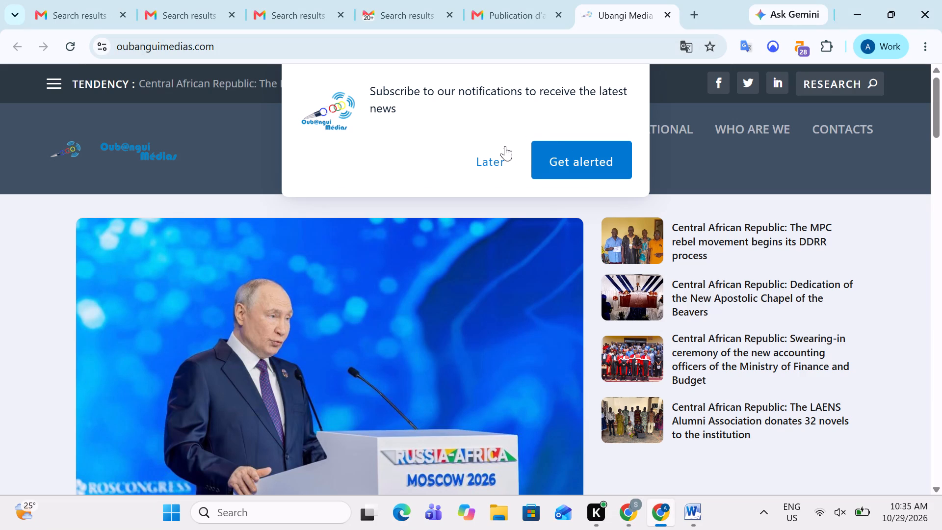
pyautogui.click(499, 151)
pyautogui.click(859, 77)
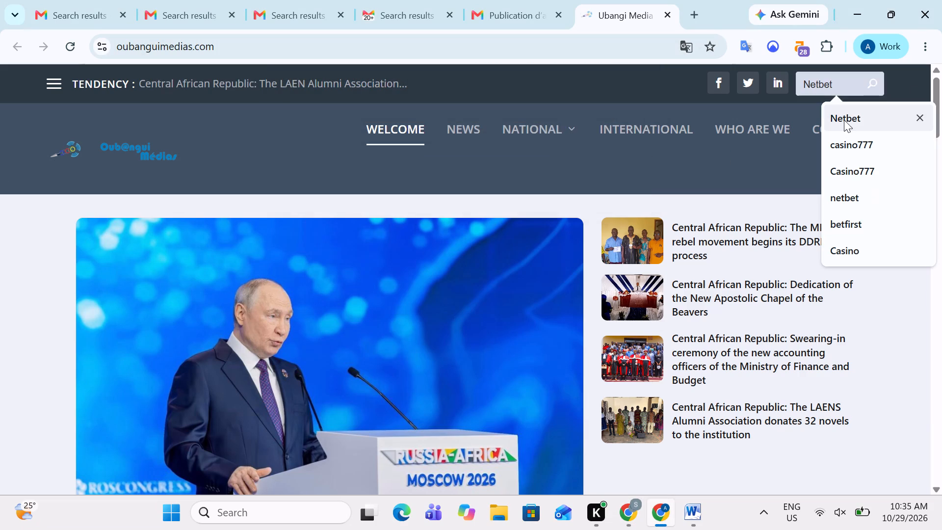
pyautogui.click(844, 120)
pyautogui.tripleClick(852, 87)
pyautogui.press('BackSpace')
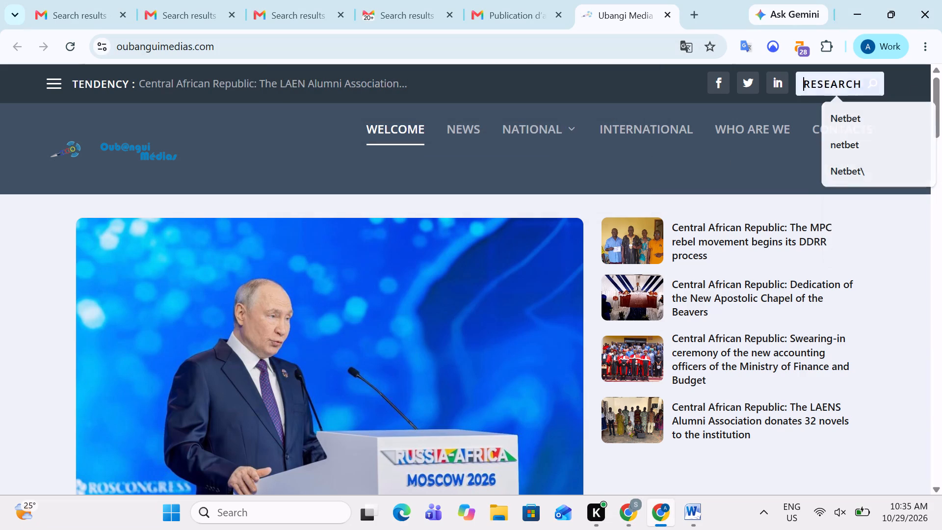
pyautogui.write('CAsub')
pyautogui.press('BackSpace')
pyautogui.press('BackSpace')
pyautogui.press('BackSpace')
pyautogui.press('BackSpace')
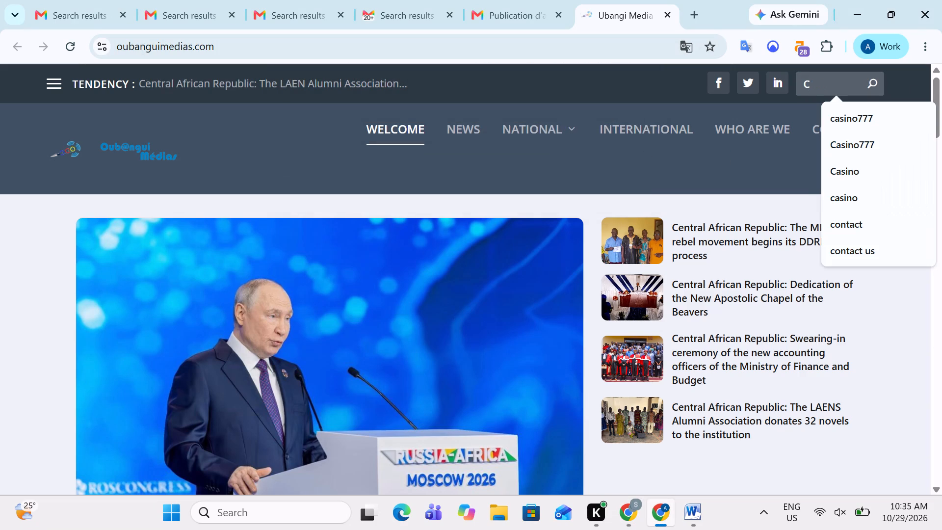
pyautogui.write('asubi')
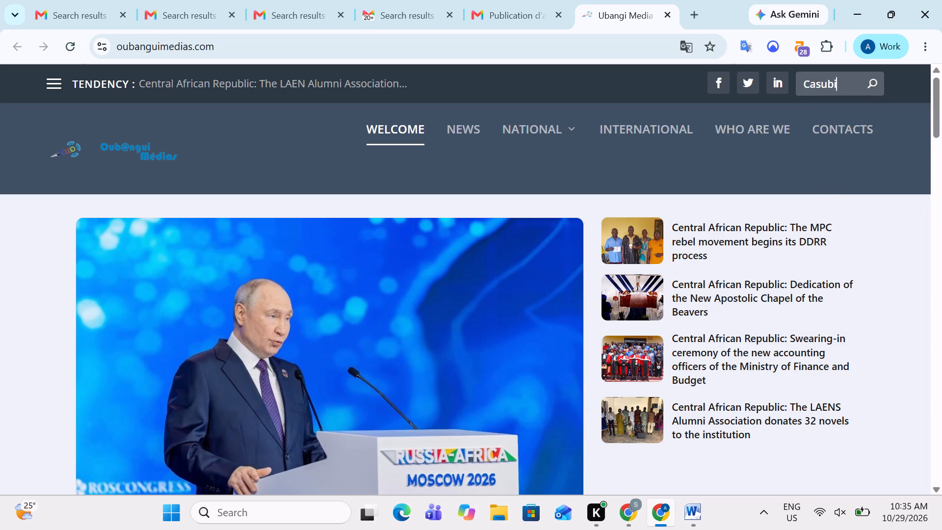
pyautogui.press('BackSpace')
pyautogui.press('BackSpace')
pyautogui.press('BackSpace')
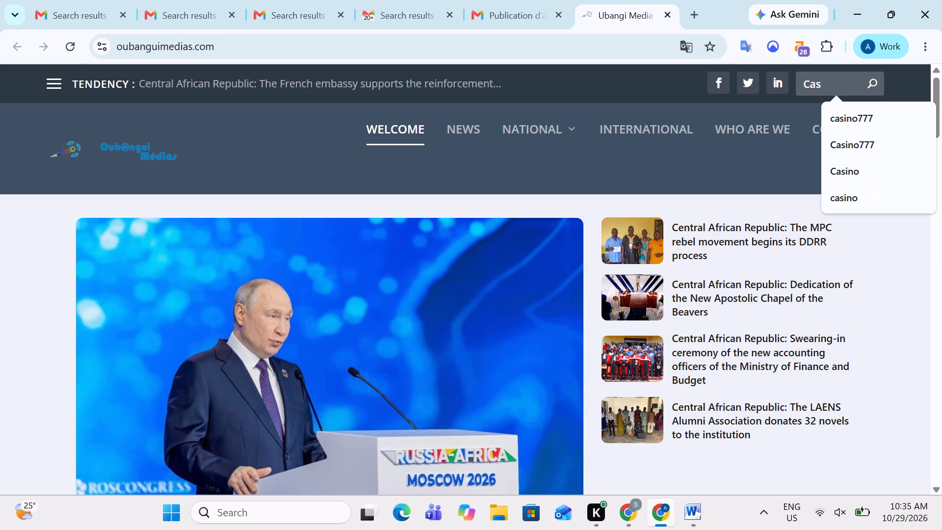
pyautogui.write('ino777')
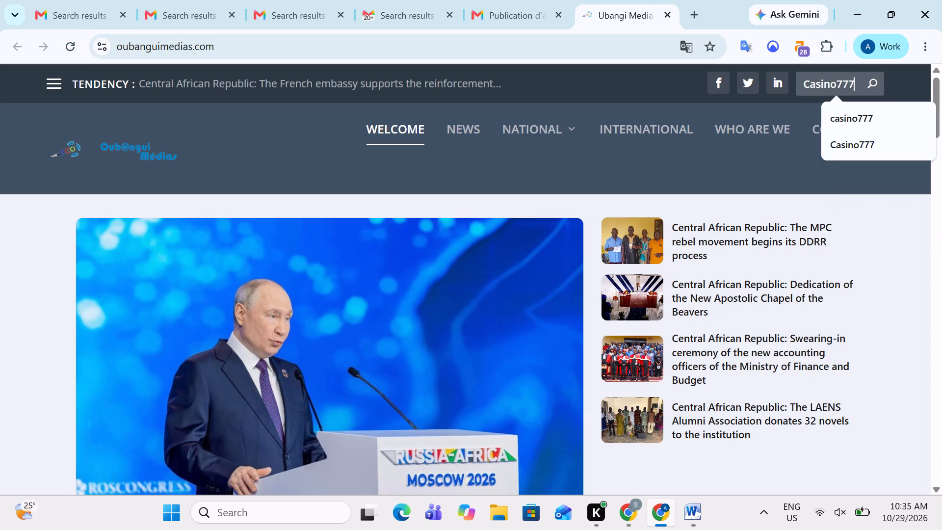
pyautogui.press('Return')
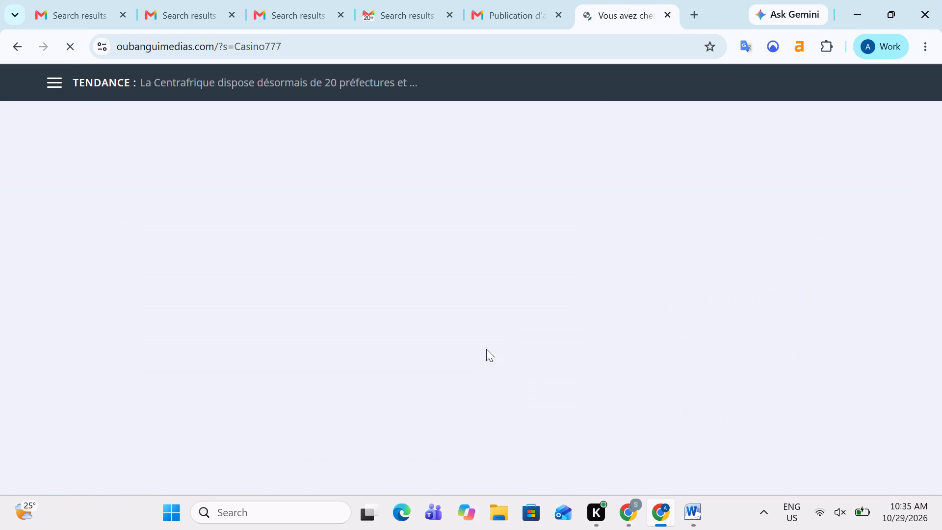
pyautogui.scroll(-1, 433, 344)
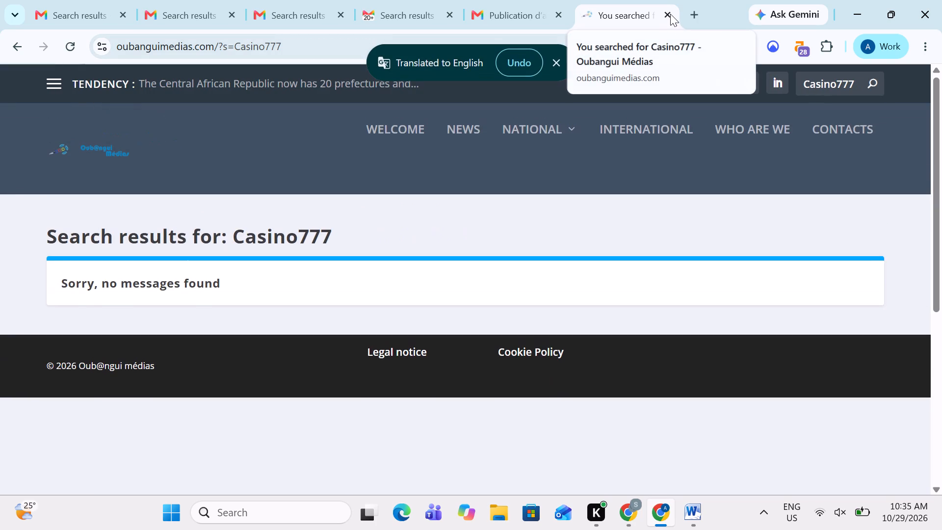
pyautogui.hotkey('alt', 'Tab')
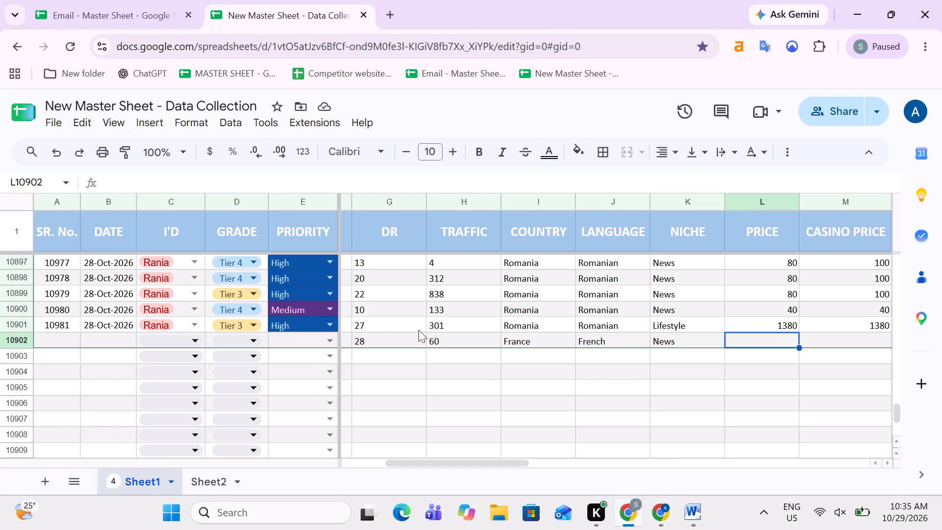
pyautogui.hotkey('alt', 'Tab')
pyautogui.hotkey('alt', 'Tab')
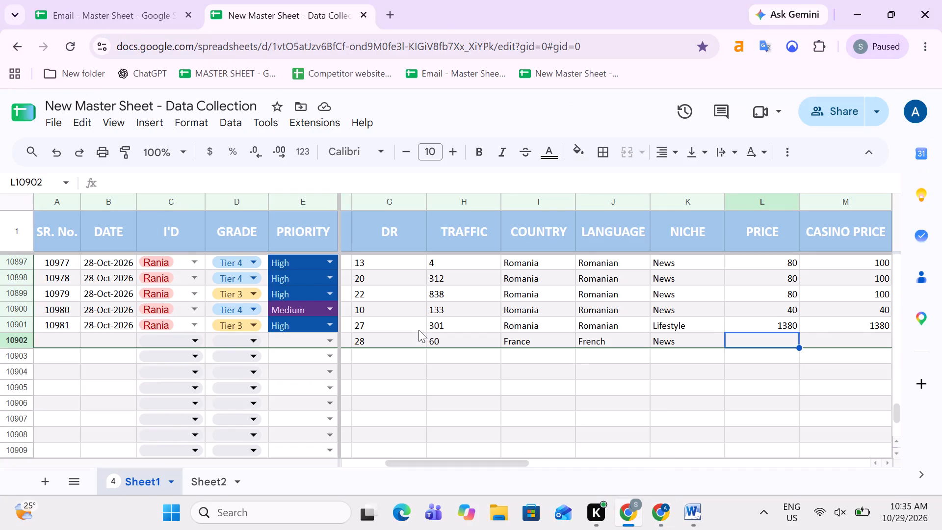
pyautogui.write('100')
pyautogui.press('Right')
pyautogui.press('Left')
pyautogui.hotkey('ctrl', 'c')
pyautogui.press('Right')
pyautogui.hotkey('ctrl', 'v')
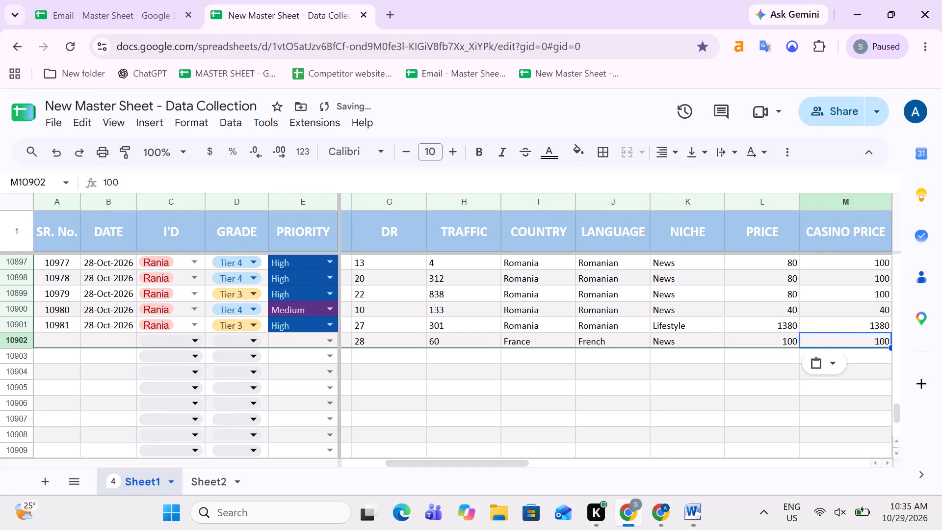
# Set the LINK POLICY of the oubanguimedias.com row to Valid lisence.
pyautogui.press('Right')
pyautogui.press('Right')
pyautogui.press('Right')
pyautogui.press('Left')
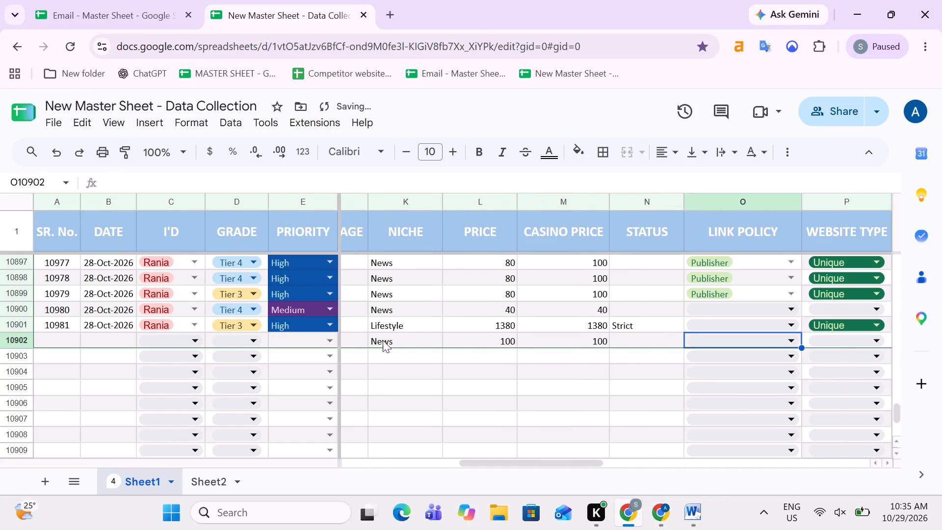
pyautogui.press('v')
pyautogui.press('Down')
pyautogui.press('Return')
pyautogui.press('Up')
# Close the oubanguimedias.com search page and set the WEBSITE TYPE of its row to Unique.
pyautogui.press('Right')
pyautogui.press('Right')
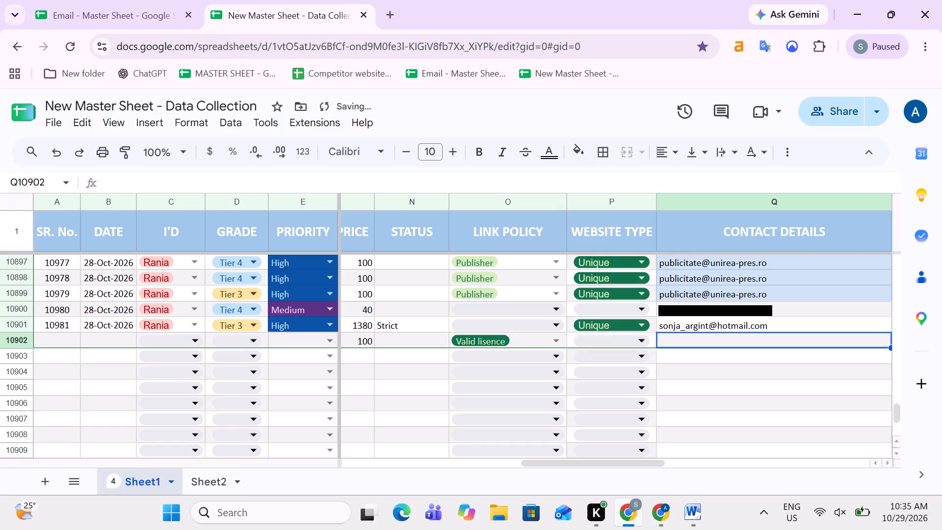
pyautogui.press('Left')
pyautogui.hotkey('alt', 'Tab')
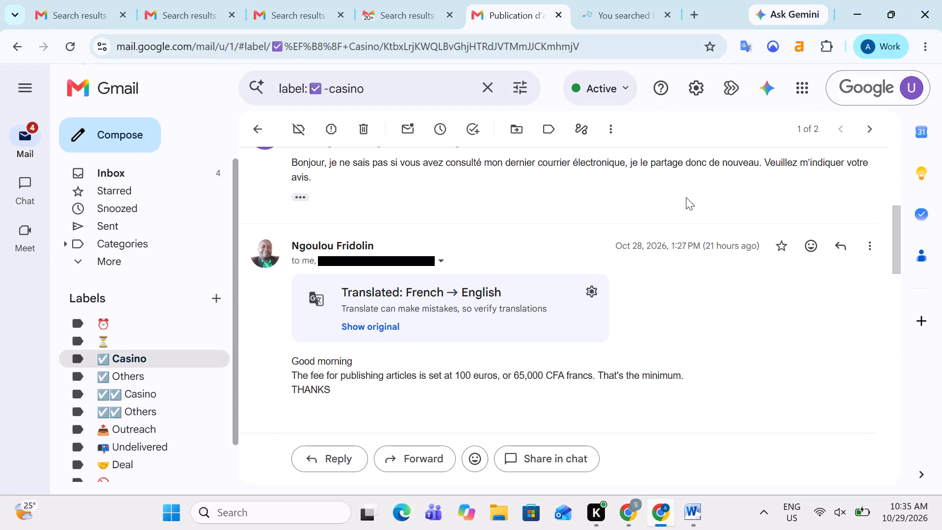
pyautogui.click(611, 0)
pyautogui.scroll(-2, 485, 288)
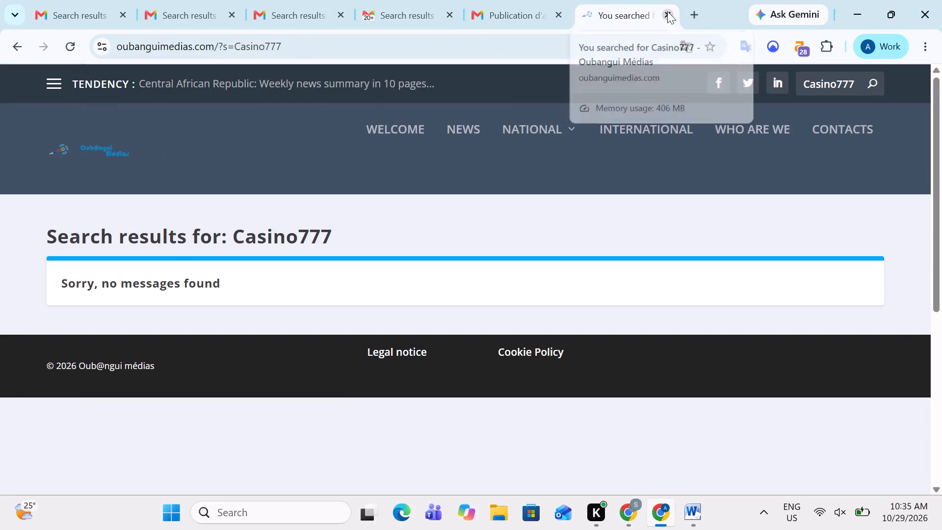
pyautogui.click(667, 11)
pyautogui.hotkey('alt', 'Tab')
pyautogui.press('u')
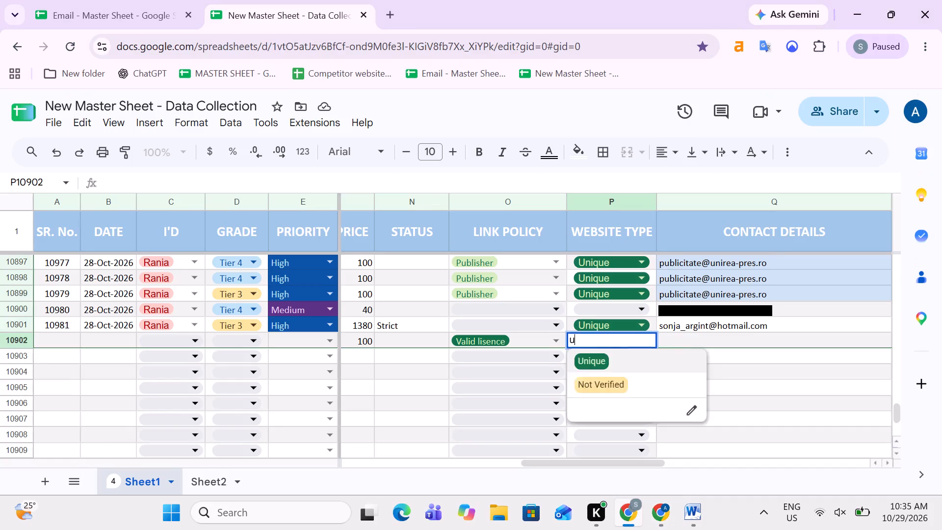
pyautogui.press('Tab')
# Copy the publisher's email address from the Gmail thread into the CONTACT DETAILS cell of the oubanguimedias.com row.
pyautogui.hotkey('alt', 'Tab')
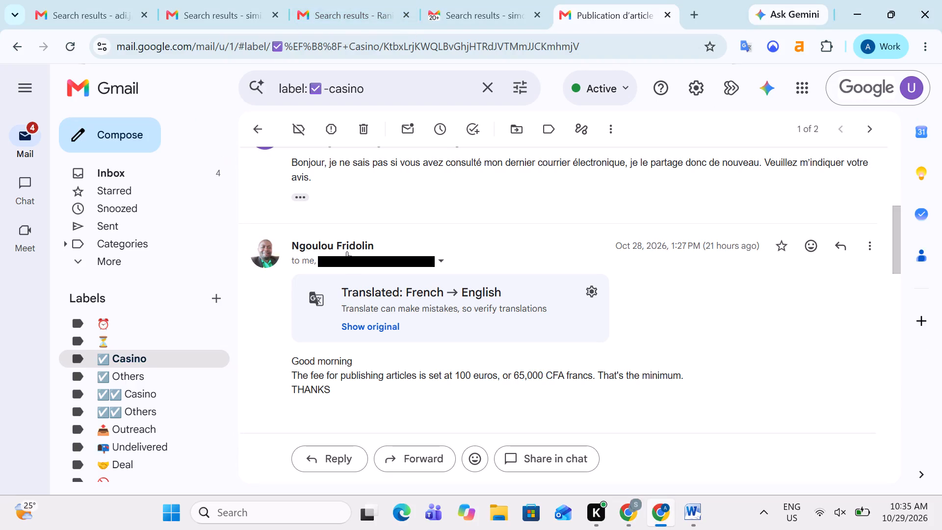
pyautogui.click(543, 308)
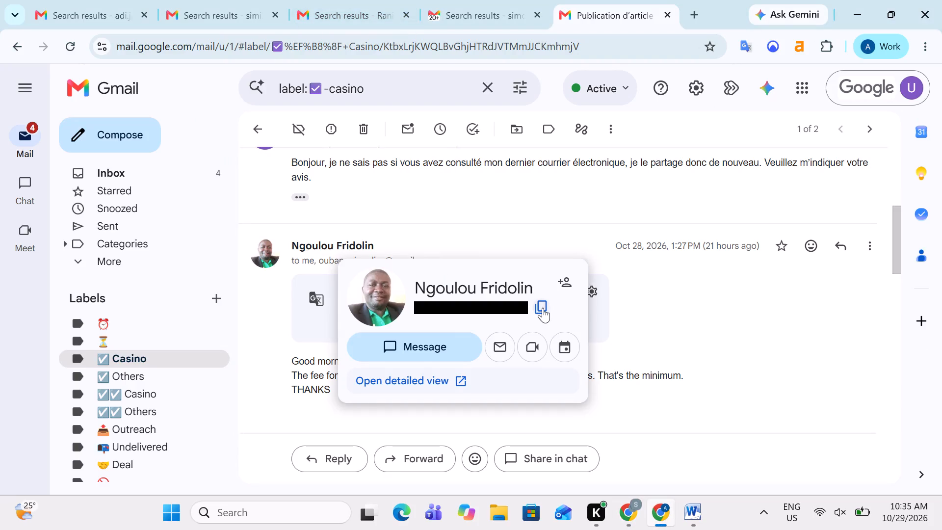
pyautogui.hotkey('alt', 'Tab')
pyautogui.hotkey('ctrl', 'v')
# Set the PRIORITY of the oubanguimedias.com row to High.
pyautogui.press('Right')
pyautogui.press('Right')
pyautogui.press('Left')
pyautogui.press('Left')
pyautogui.press('Left')
pyautogui.press('Left')
pyautogui.press('Left')
pyautogui.press('Left')
pyautogui.press('Left')
pyautogui.press('Left')
pyautogui.press('Left')
pyautogui.press('Left')
pyautogui.press('Left')
pyautogui.press('Left')
pyautogui.press('Left')
pyautogui.press('Left')
pyautogui.press('Left')
pyautogui.press('Left')
pyautogui.press('Left')
pyautogui.press('Left')
pyautogui.press('Left')
pyautogui.press('Left')
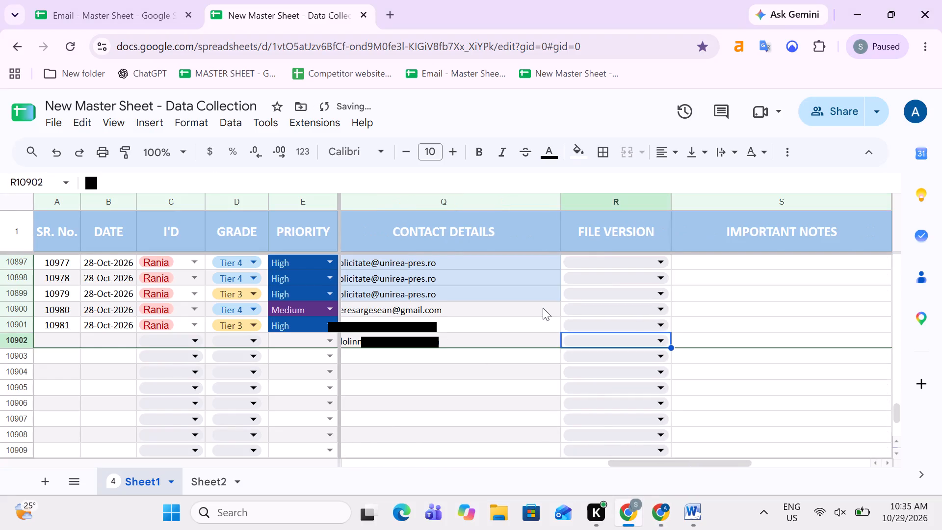
pyautogui.press('Right')
pyautogui.press('Right')
pyautogui.press('Right')
pyautogui.press('Right')
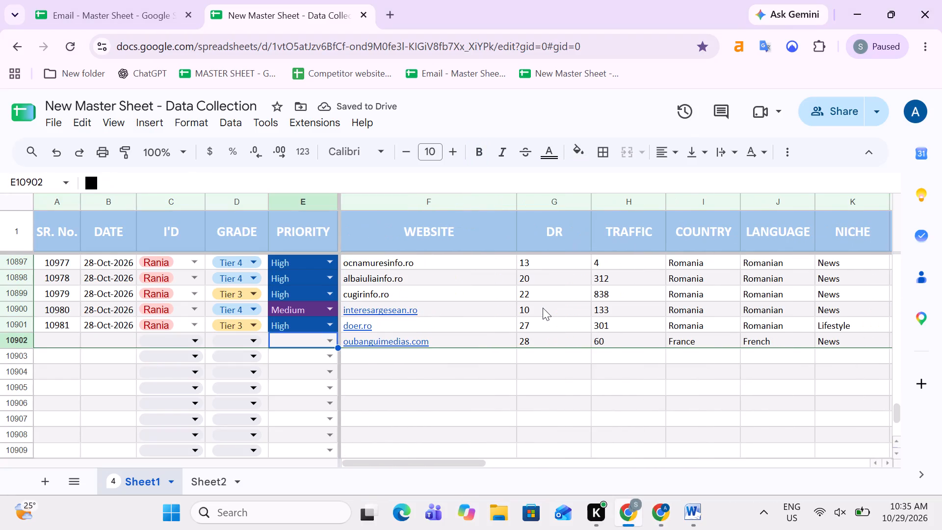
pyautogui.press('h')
pyautogui.press('Down')
pyautogui.press('Return')
pyautogui.press('Up')
# Set the GRADE of the oubanguimedias.com row to Tier 4.
pyautogui.press('Left')
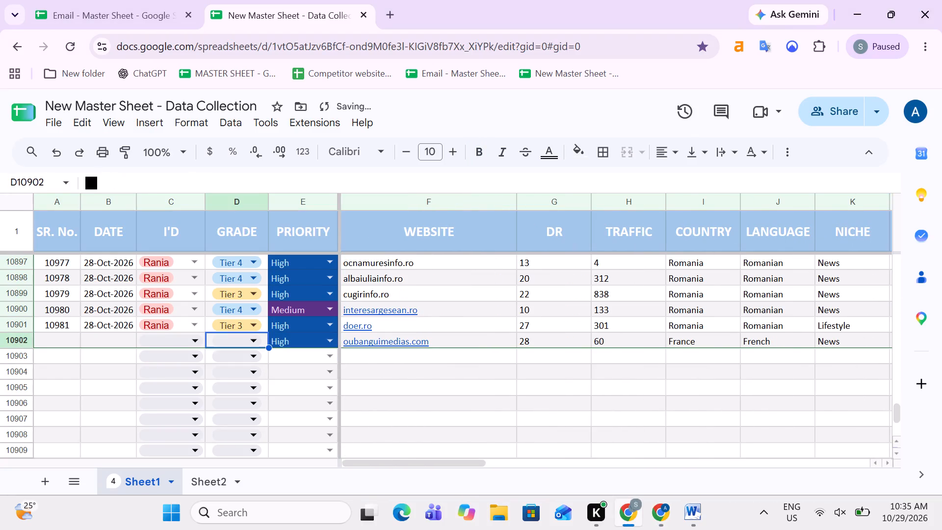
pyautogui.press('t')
pyautogui.press('Up')
pyautogui.press('Return')
pyautogui.press('Up')
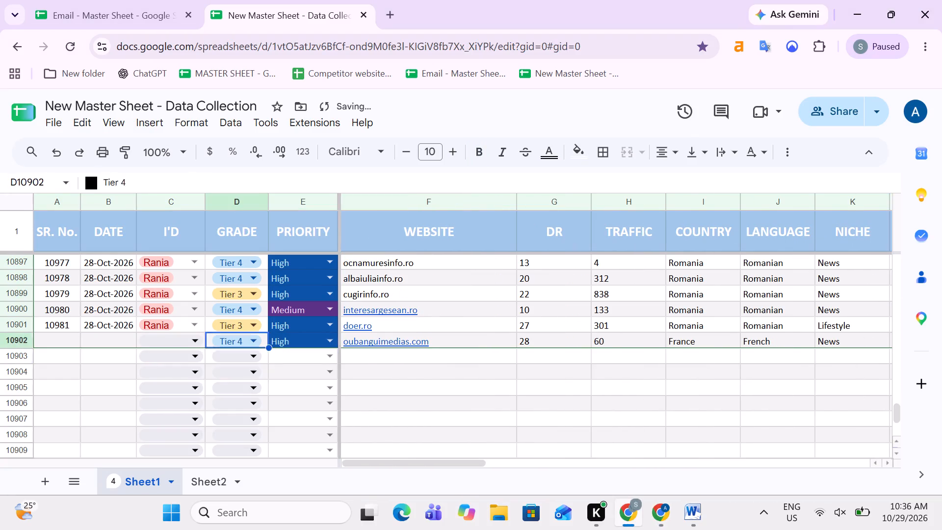
# Set the I'D of the oubanguimedias.com row to Urmi.
pyautogui.press('Right')
pyautogui.press('Left')
pyautogui.press('Left')
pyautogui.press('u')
pyautogui.press('Down')
pyautogui.press('Return')
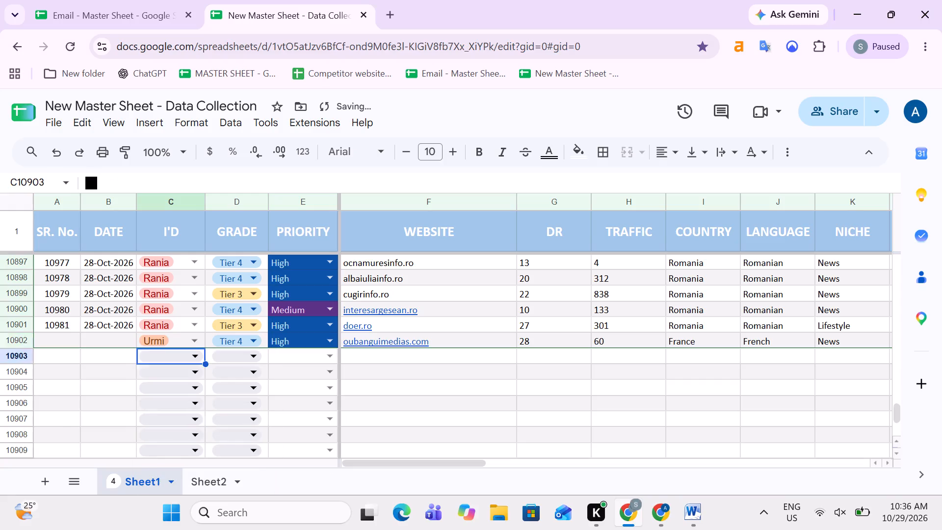
pyautogui.press('Up')
pyautogui.press('Right')
pyautogui.press('Right')
pyautogui.press('Right')
pyautogui.press('Right')
pyautogui.press('Left')
pyautogui.hotkey('alt', 'Tab')
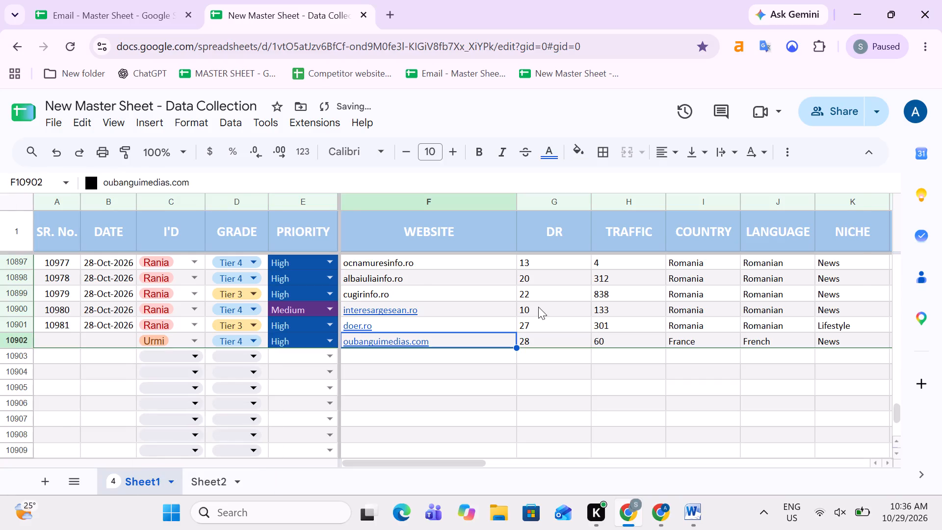
pyautogui.scroll(-18, 647, 317)
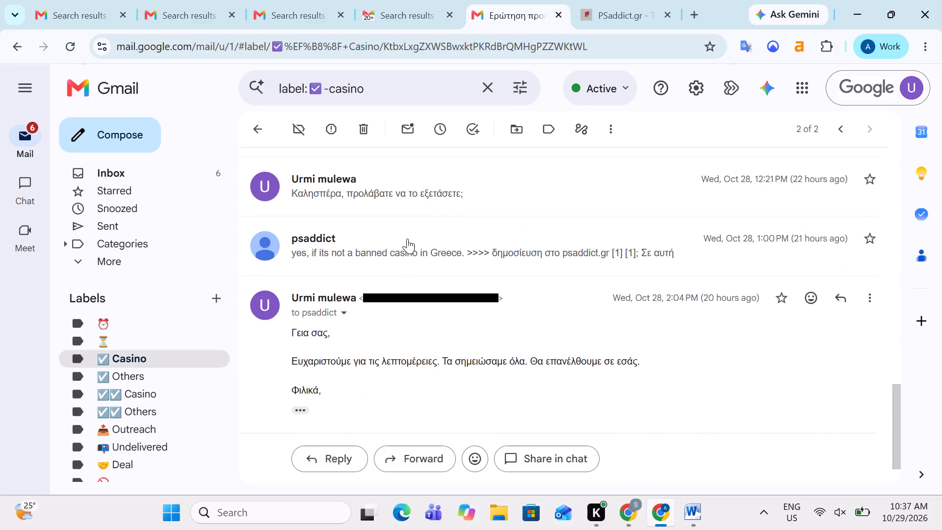
pyautogui.click(438, 201)
pyautogui.scroll(-1, 392, 290)
pyautogui.click(418, 195)
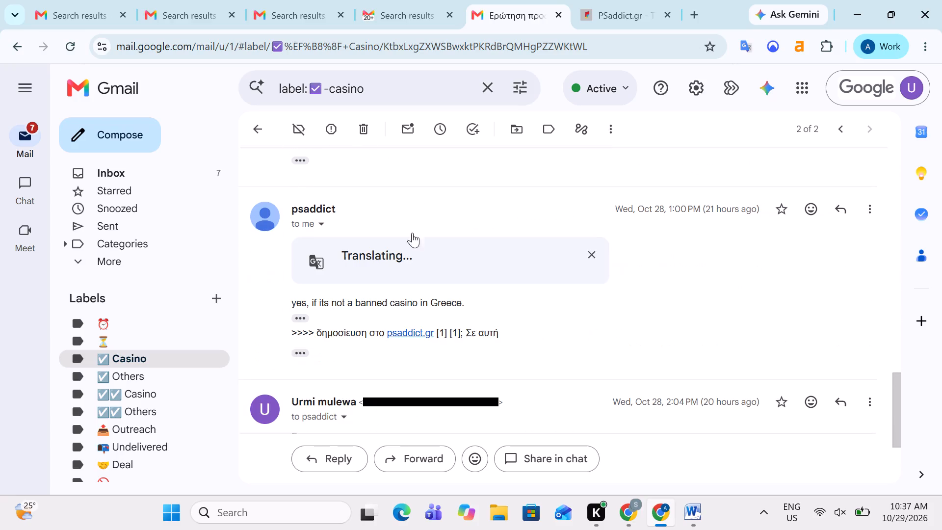
pyautogui.scroll(-4, 452, 367)
pyautogui.scroll(6, 453, 367)
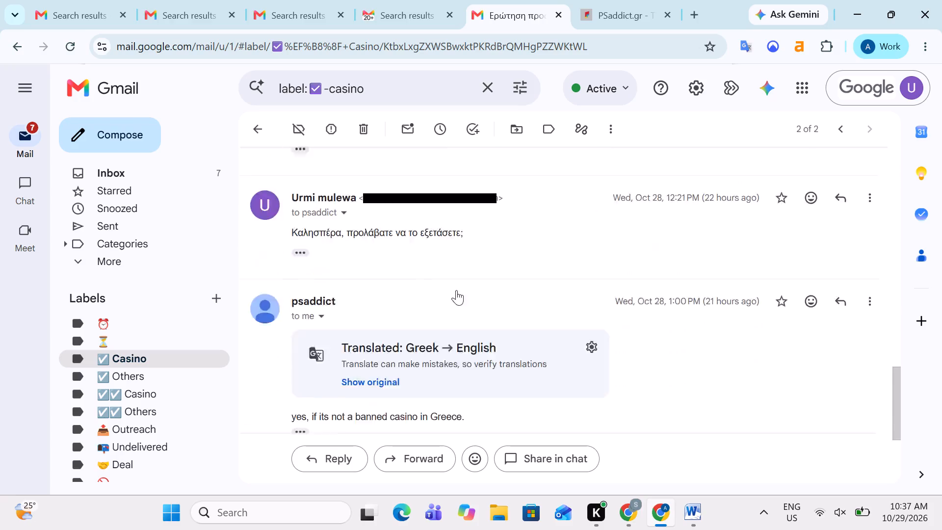
# Copy the domain psaddict.gr from its site address and enter it as the WEBSITE in the first empty row of the New Master Sheet.
pyautogui.click(605, 0)
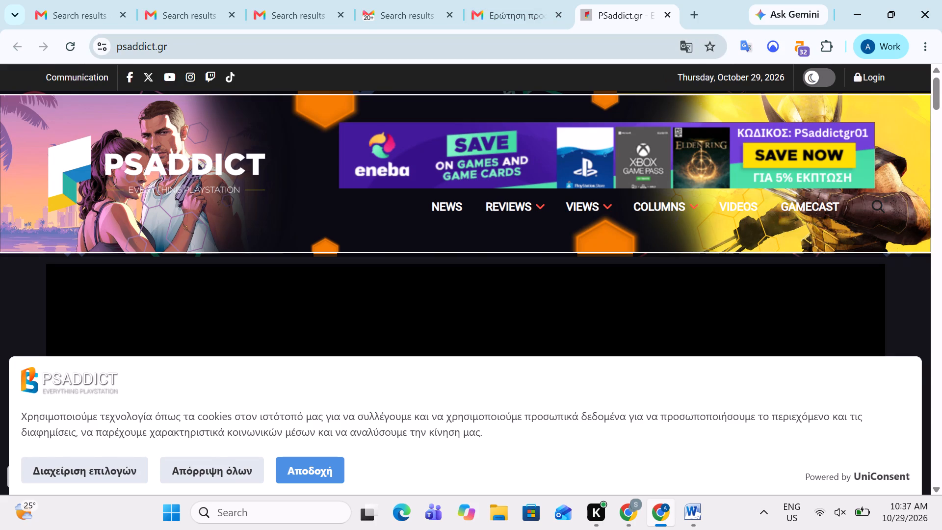
pyautogui.click(281, 46)
pyautogui.moveTo(281, 46); pyautogui.dragTo(192, 48)
pyautogui.hotkey('ctrl', 'c')
pyautogui.hotkey('ctrl', 'c')
pyautogui.hotkey('ctrl', 'c')
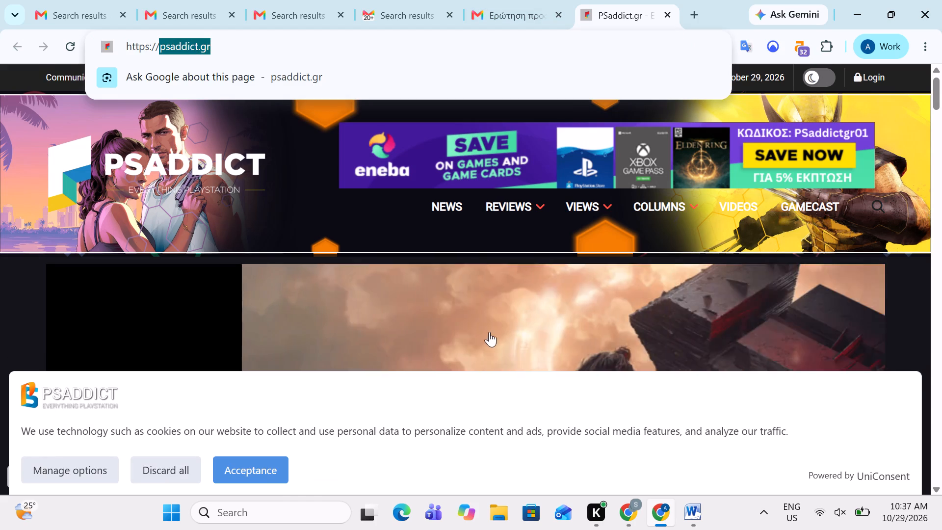
pyautogui.scroll(-6, 489, 332)
pyautogui.hotkey('alt', 'Tab')
pyautogui.press('Down')
pyautogui.press('Return')
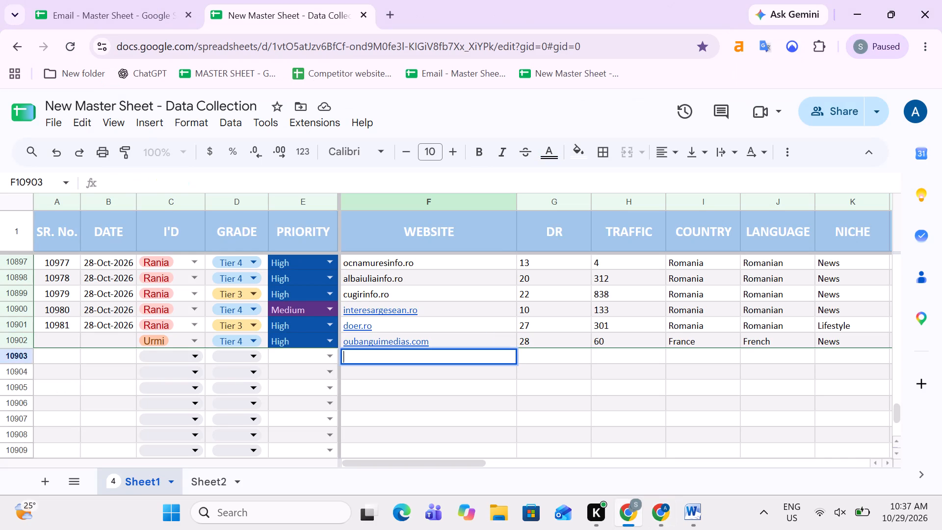
pyautogui.hotkey('ctrl', 'v')
pyautogui.press('Tab')
# Return to the psaddict.gr site, look over its homepage and bring up its Ahrefs metrics.
pyautogui.hotkey('alt', 'Tab')
pyautogui.scroll(-7, 670, 454)
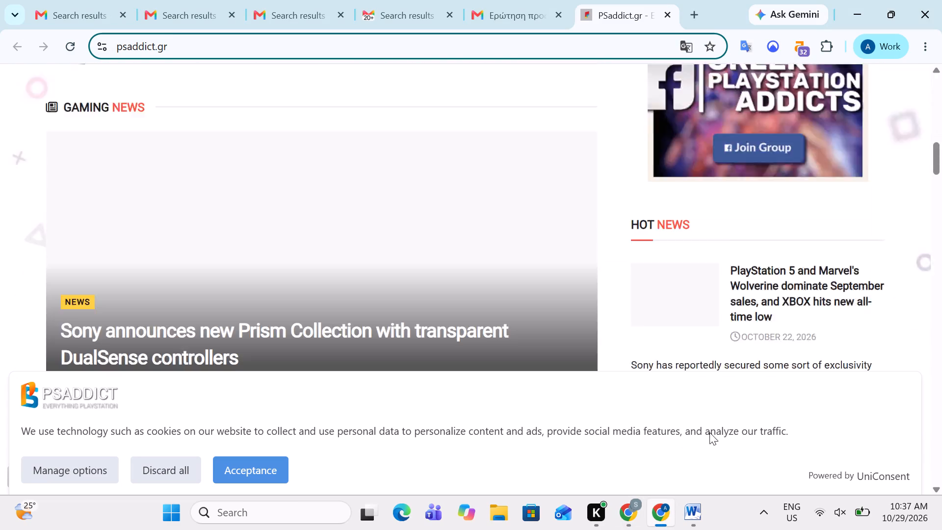
pyautogui.scroll(19, 731, 406)
pyautogui.click(804, 61)
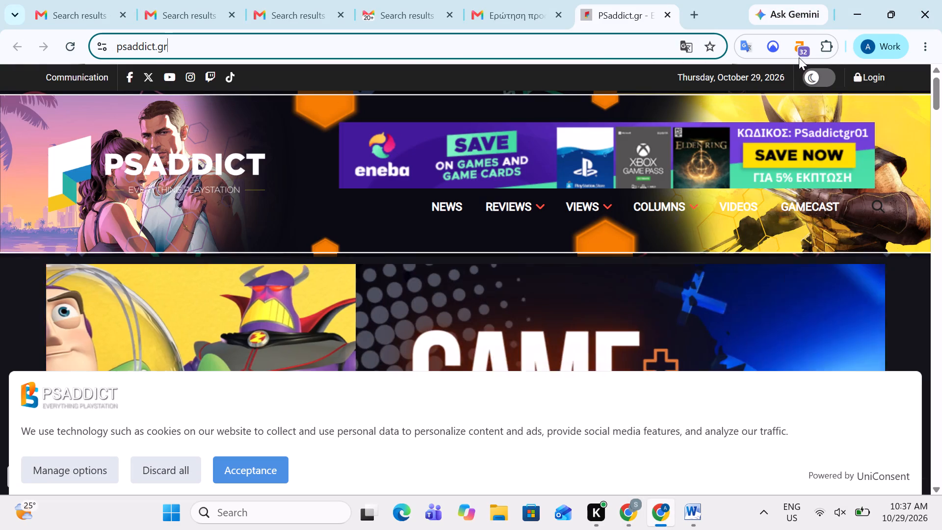
pyautogui.click(798, 56)
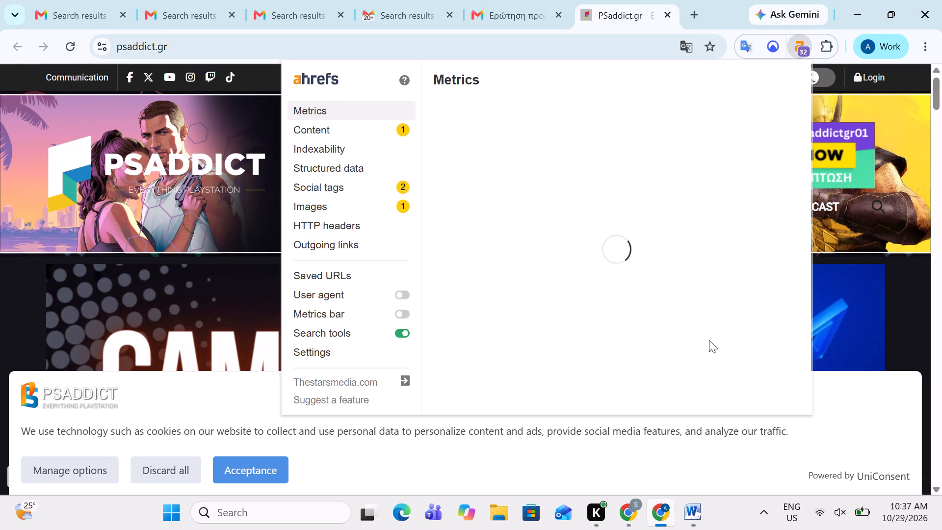
# Enter DR 32 and traffic 2.8K in the psaddict.gr row of the data collection sheet.
pyautogui.hotkey('alt', 'Tab')
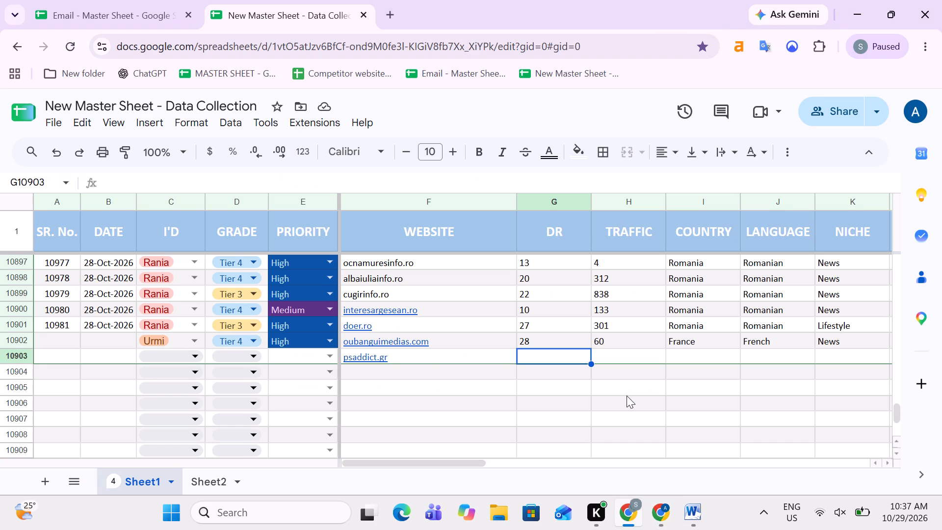
pyautogui.write('32')
pyautogui.press('Right')
pyautogui.write('2.8K')
pyautogui.press('Right')
# Fill in the psaddict.gr row with country Greece, language Greek and niche Technology.
pyautogui.hotkey('alt', 'Tab')
pyautogui.hotkey('alt', 'Tab')
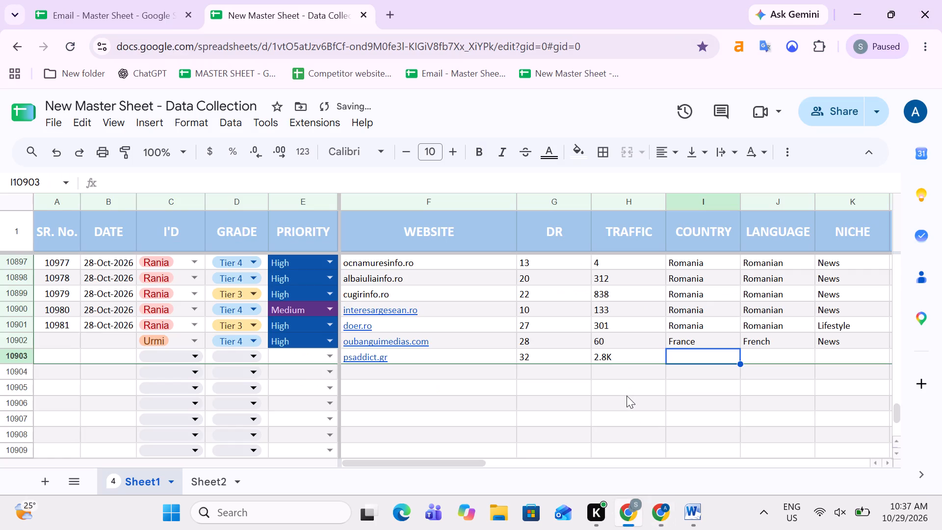
pyautogui.write('Gr')
pyautogui.press('Right')
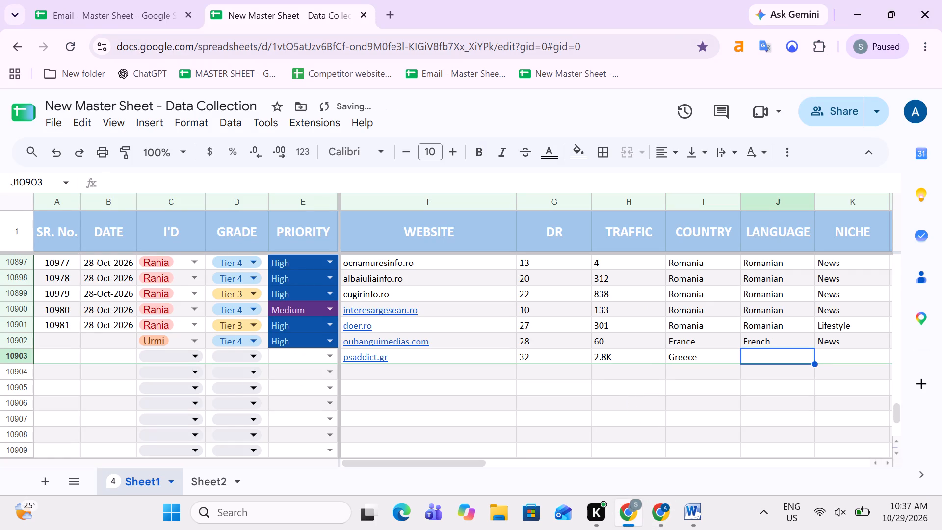
pyautogui.write('Gr')
pyautogui.press('Right')
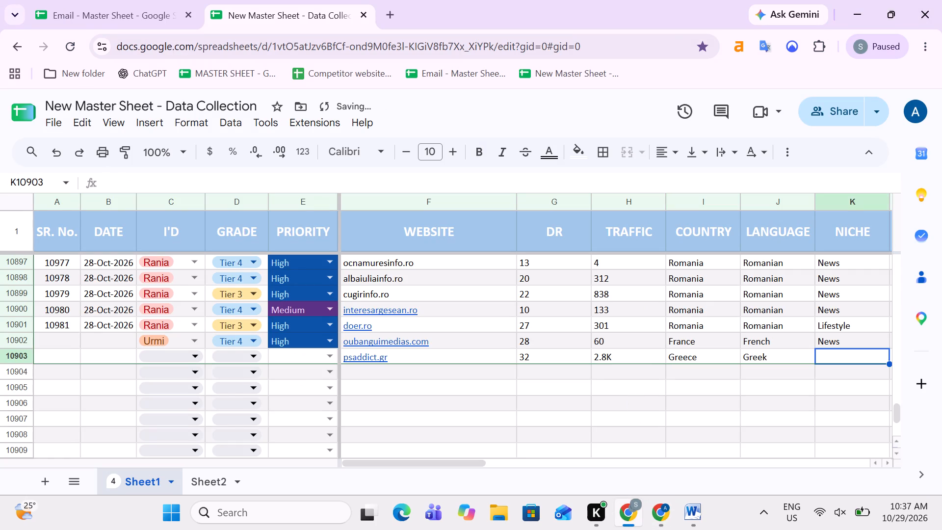
pyautogui.write('te')
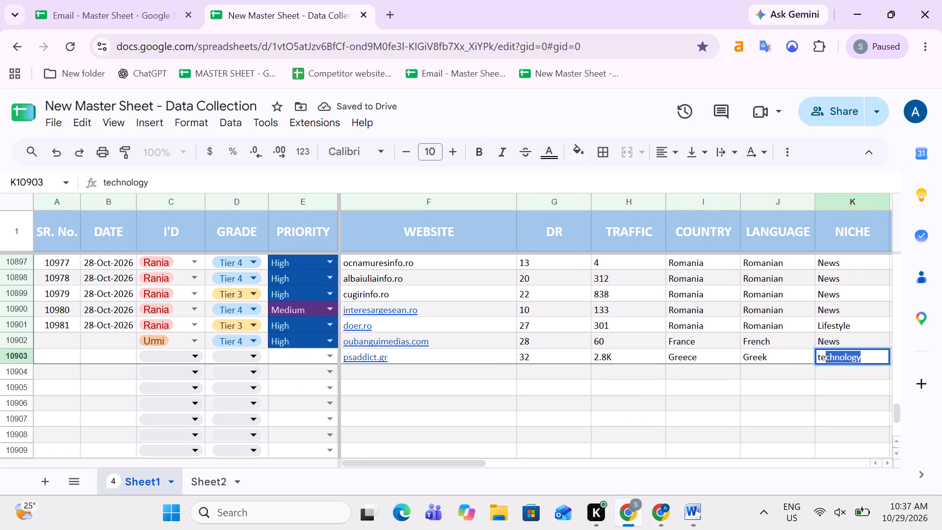
pyautogui.press('Right')
pyautogui.press('Left')
pyautogui.press('Right')
pyautogui.press('Right')
pyautogui.press('Left')
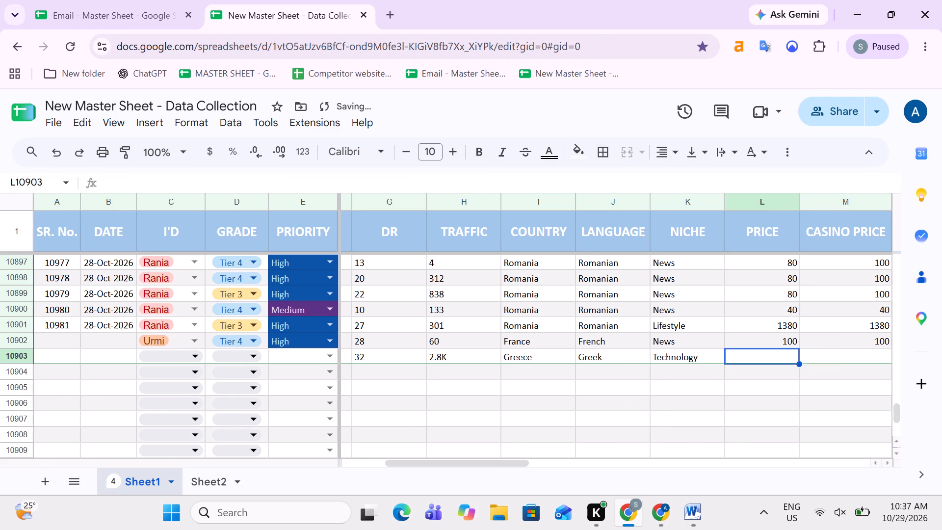
# Accept the cookies on psaddict.gr and examine its homepage.
pyautogui.hotkey('alt', 'Tab')
pyautogui.click(0, 327)
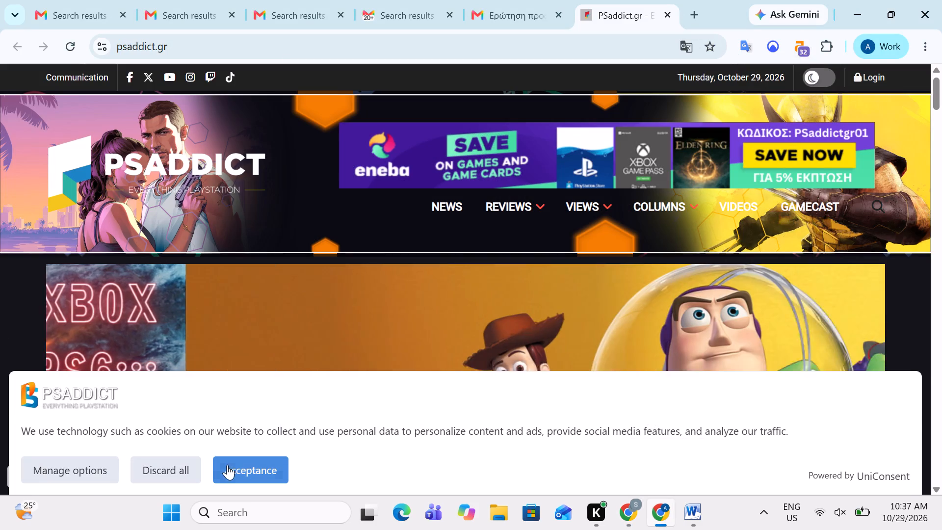
pyautogui.click(238, 471)
pyautogui.scroll(1, 871, 311)
pyautogui.scroll(6, 867, 267)
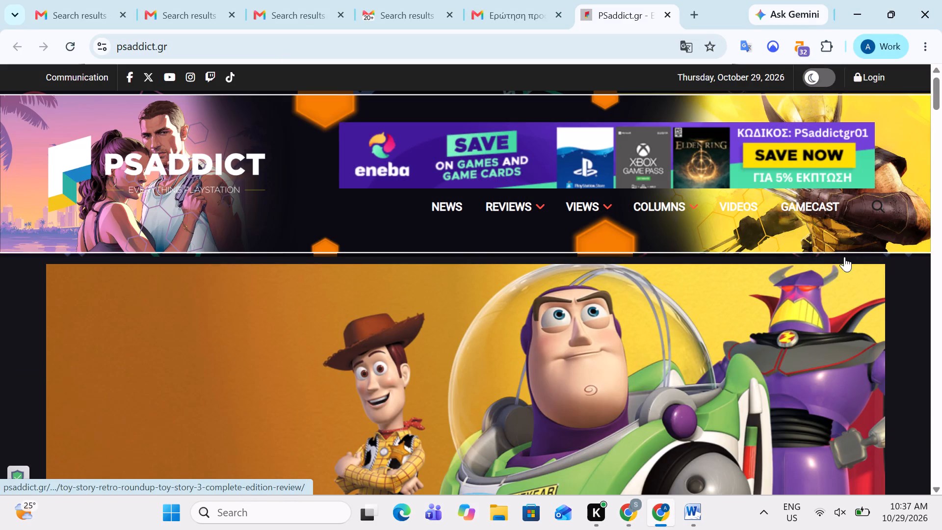
pyautogui.scroll(-7, 376, 207)
pyautogui.scroll(4, 393, 336)
pyautogui.scroll(-4, 711, 352)
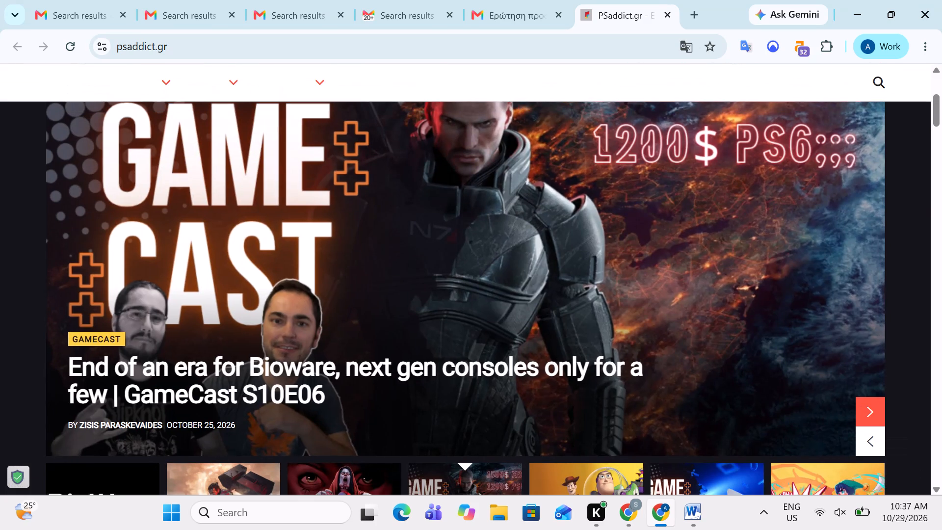
# Search psaddict.gr for "Netbet".
pyautogui.scroll(-3, 712, 352)
pyautogui.scroll(7, 733, 323)
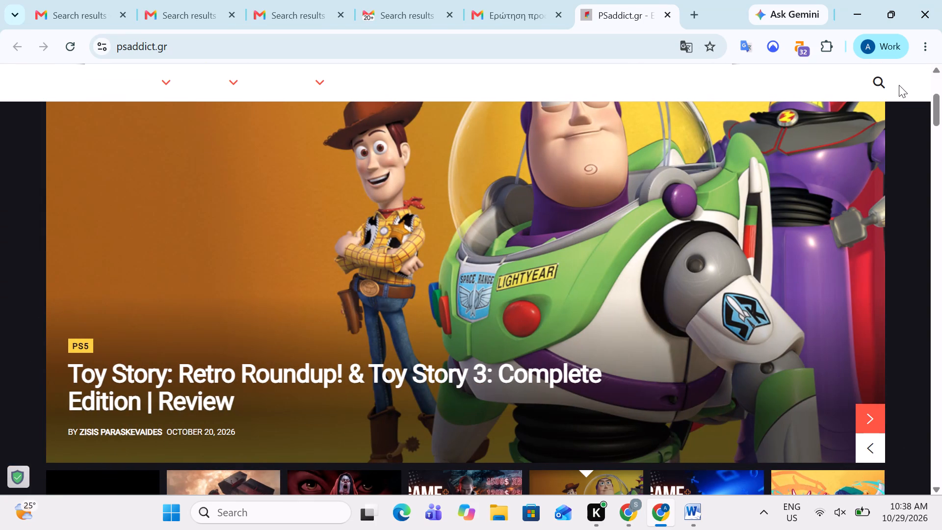
pyautogui.click(872, 79)
pyautogui.click(875, 84)
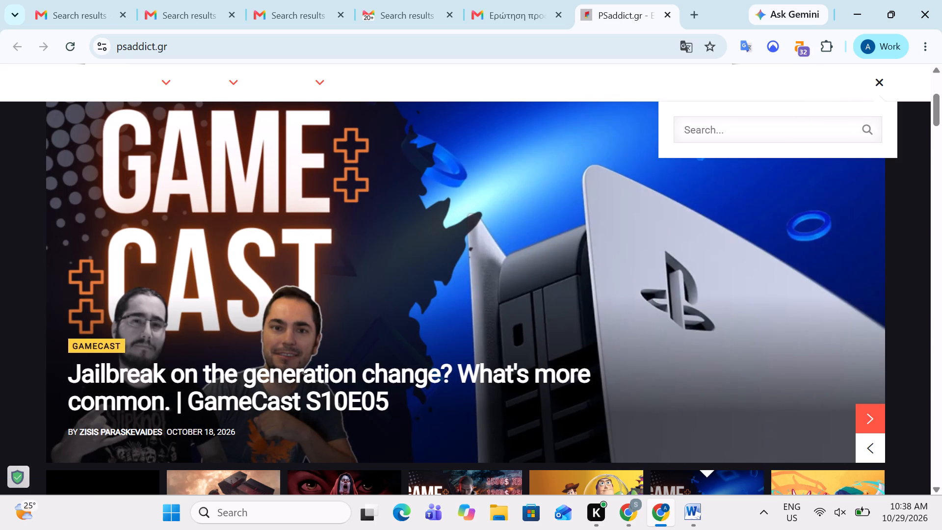
pyautogui.click(773, 130)
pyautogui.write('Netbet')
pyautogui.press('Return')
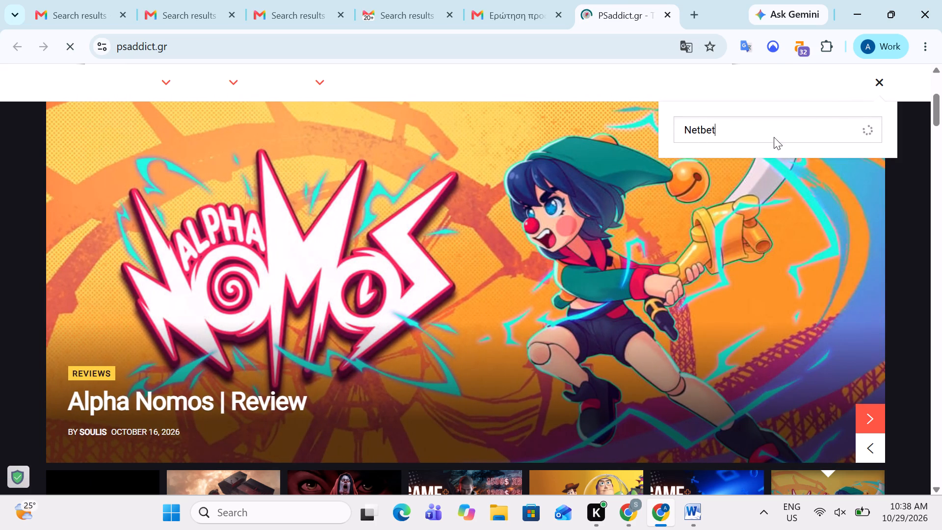
pyautogui.scroll(-4, 475, 291)
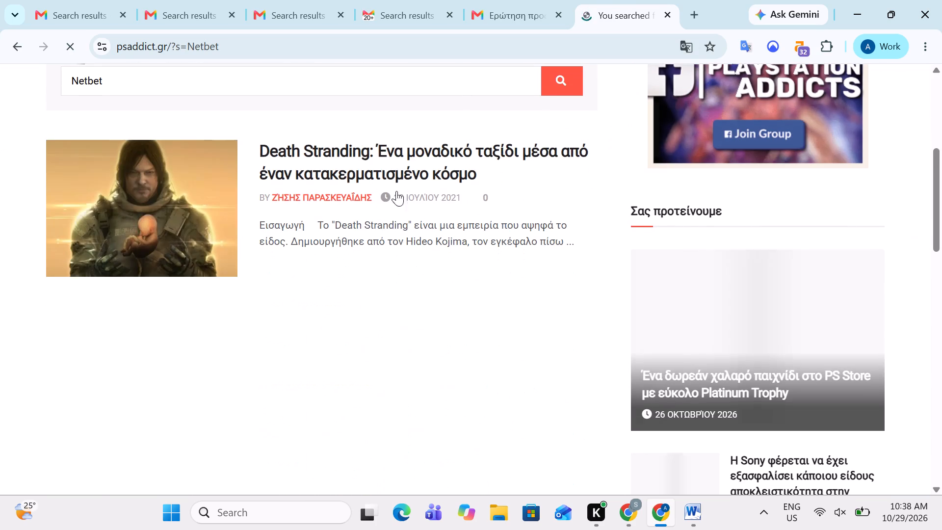
# Open the Death Stranding article from the search results, examine its text for a casino link, and close both psaddict.gr pages.
pyautogui.keyDown('ctrl'); pyautogui.click(410, 154); pyautogui.keyUp('ctrl')
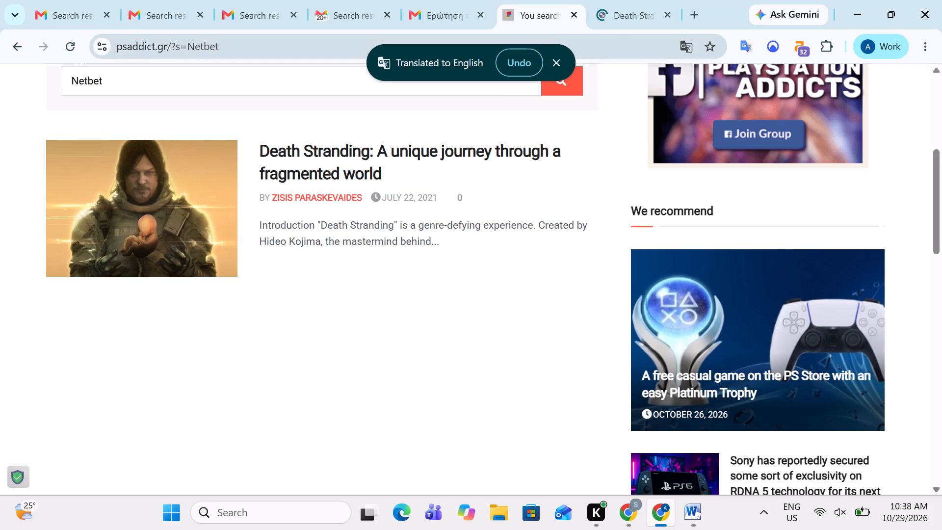
pyautogui.click(644, 0)
pyautogui.scroll(-9, 425, 322)
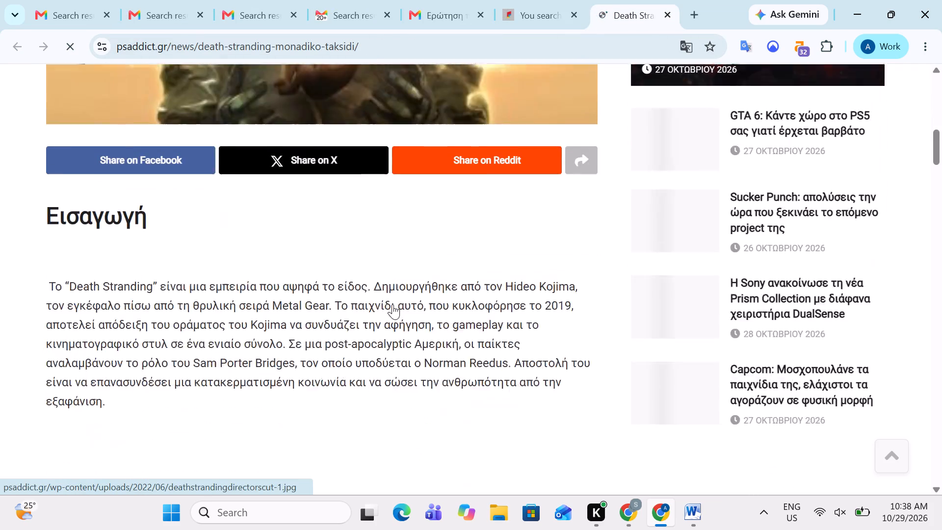
pyautogui.scroll(-4, 375, 306)
pyautogui.scroll(-7, 359, 251)
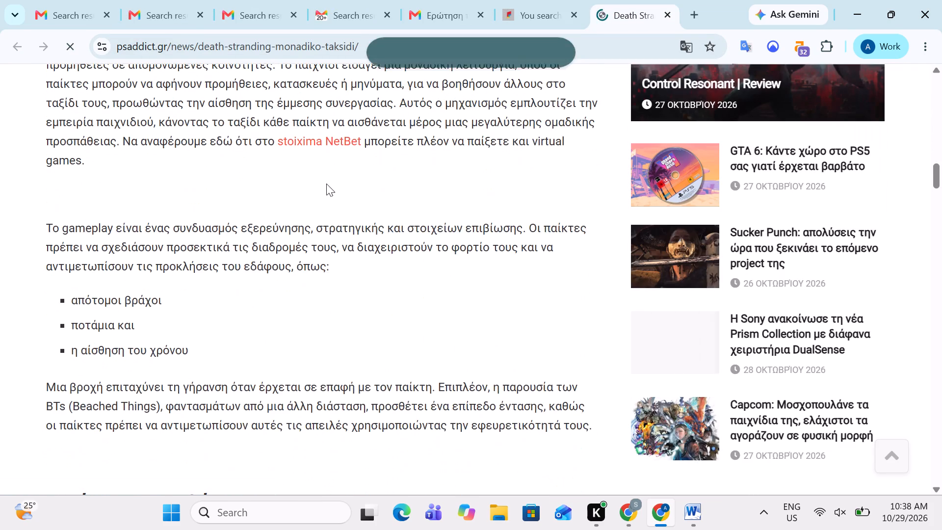
pyautogui.scroll(-5, 343, 273)
pyautogui.scroll(7, 334, 294)
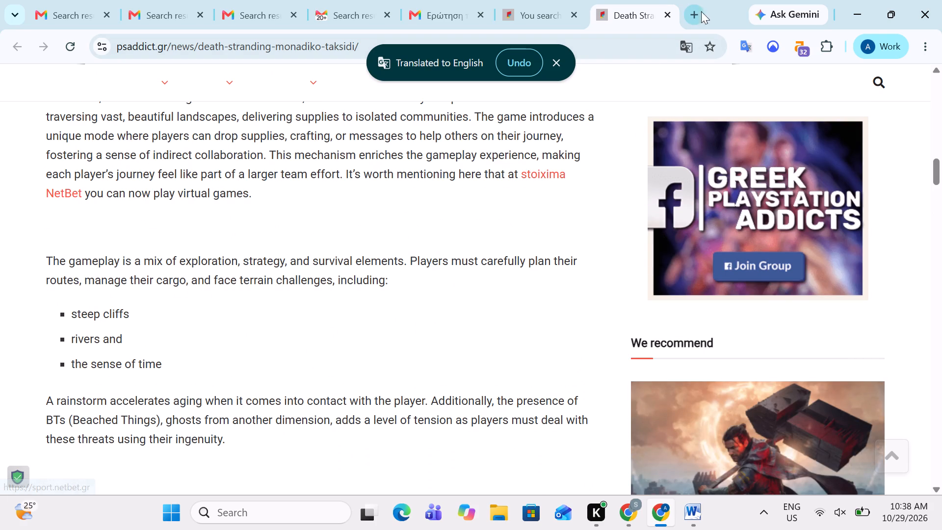
pyautogui.click(664, 9)
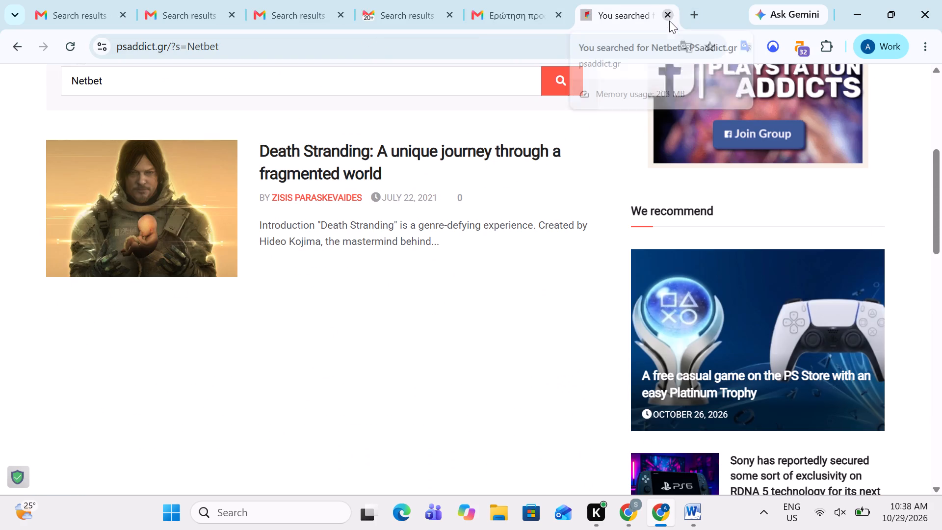
pyautogui.click(665, 15)
# Review the publisher's terms in the Gmail thread and enter 50 as both price and casino price in the psaddict.gr row.
pyautogui.scroll(-5, 485, 292)
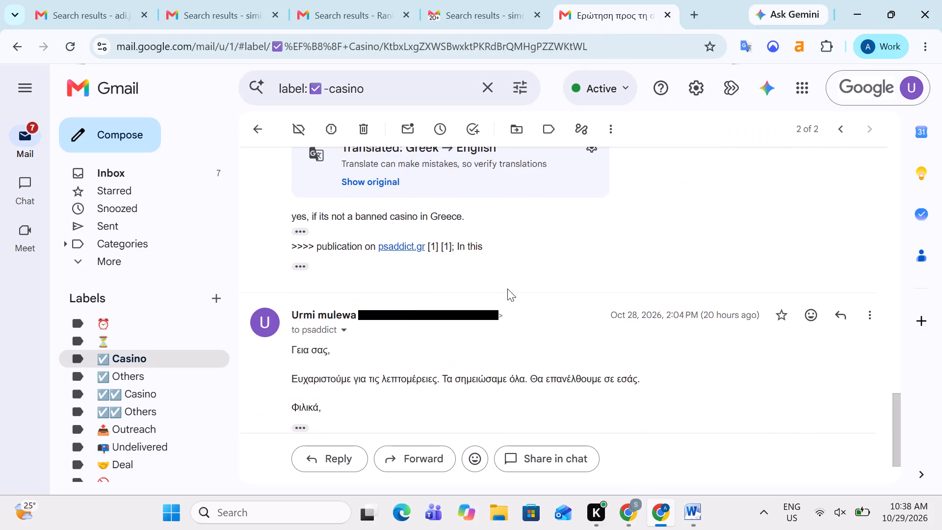
pyautogui.scroll(12, 507, 289)
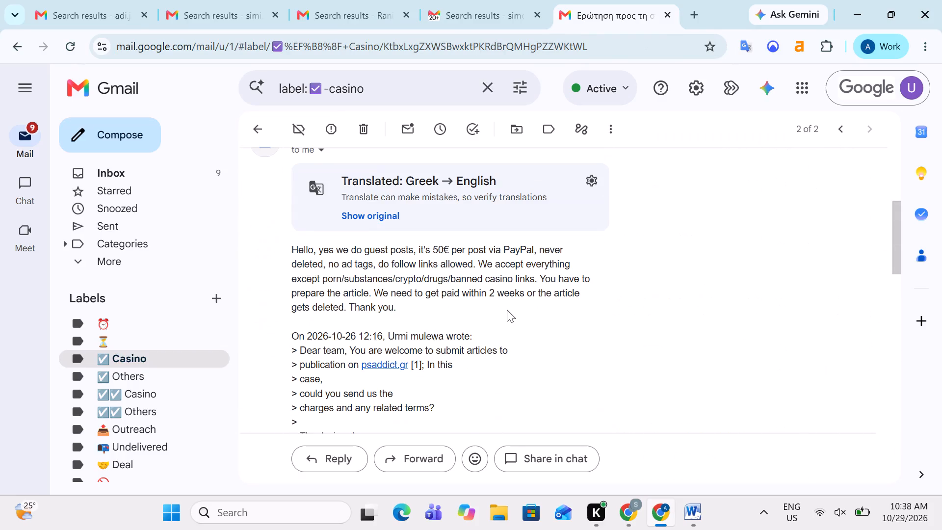
pyautogui.hotkey('alt', 'Tab')
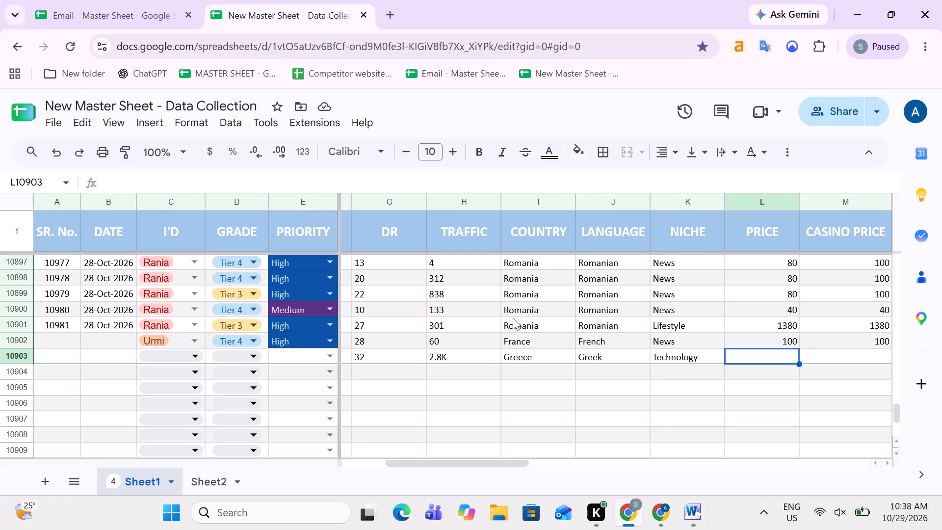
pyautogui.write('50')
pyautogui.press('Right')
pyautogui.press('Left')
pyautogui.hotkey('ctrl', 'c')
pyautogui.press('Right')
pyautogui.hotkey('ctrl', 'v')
# Set the link policy of the psaddict.gr row to Valid lisence.
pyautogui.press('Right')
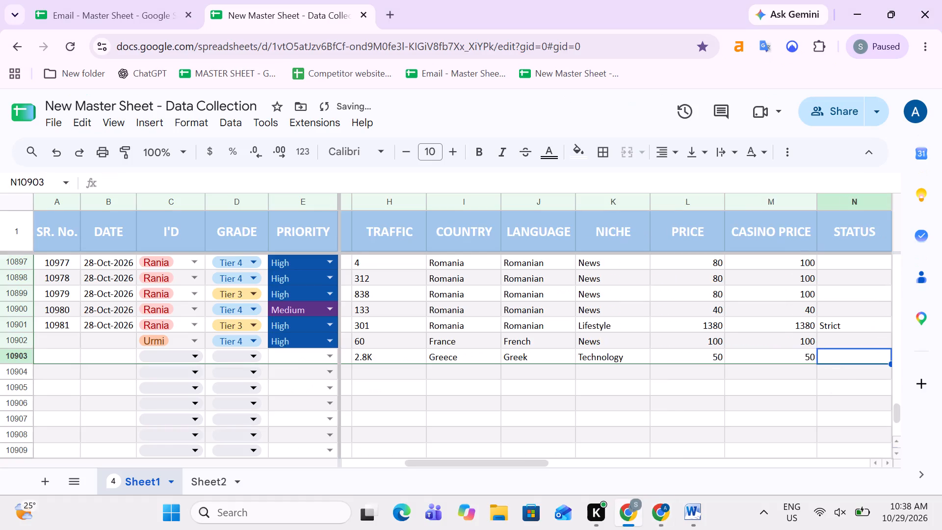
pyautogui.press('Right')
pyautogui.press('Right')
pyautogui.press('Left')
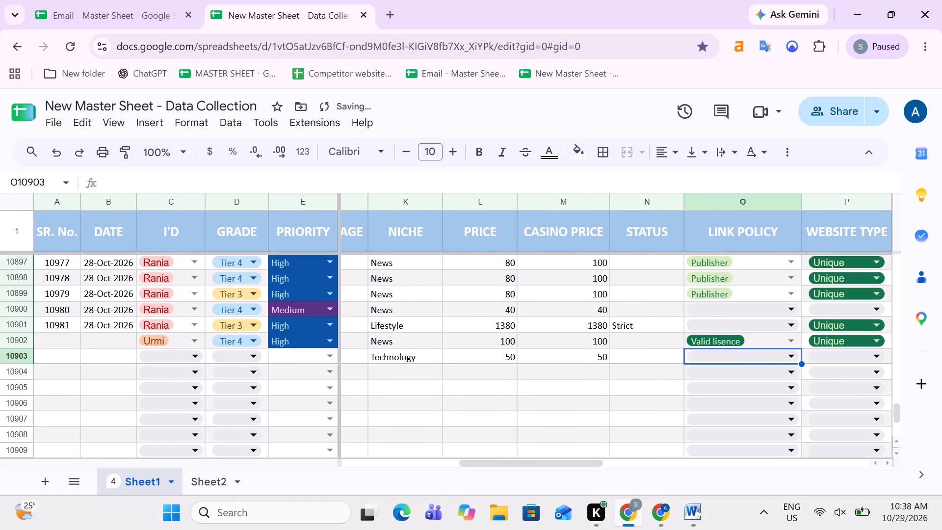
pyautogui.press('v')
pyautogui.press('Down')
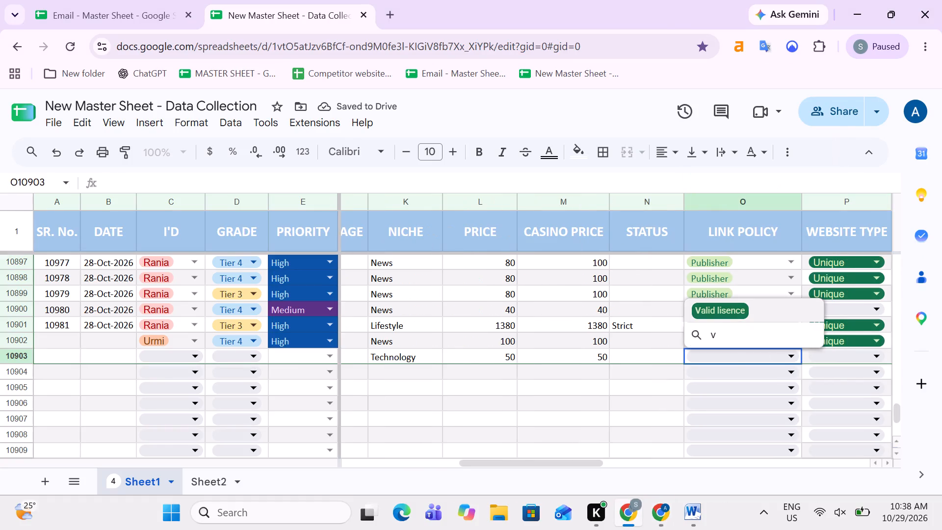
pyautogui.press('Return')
# Copy the psaddict sender's e-mail address from the Gmail thread into the contact details of the psaddict.gr row.
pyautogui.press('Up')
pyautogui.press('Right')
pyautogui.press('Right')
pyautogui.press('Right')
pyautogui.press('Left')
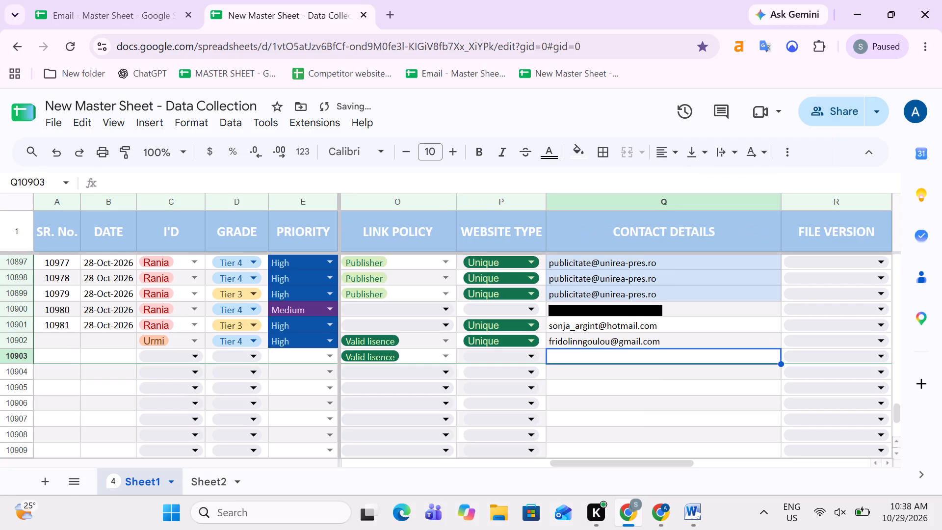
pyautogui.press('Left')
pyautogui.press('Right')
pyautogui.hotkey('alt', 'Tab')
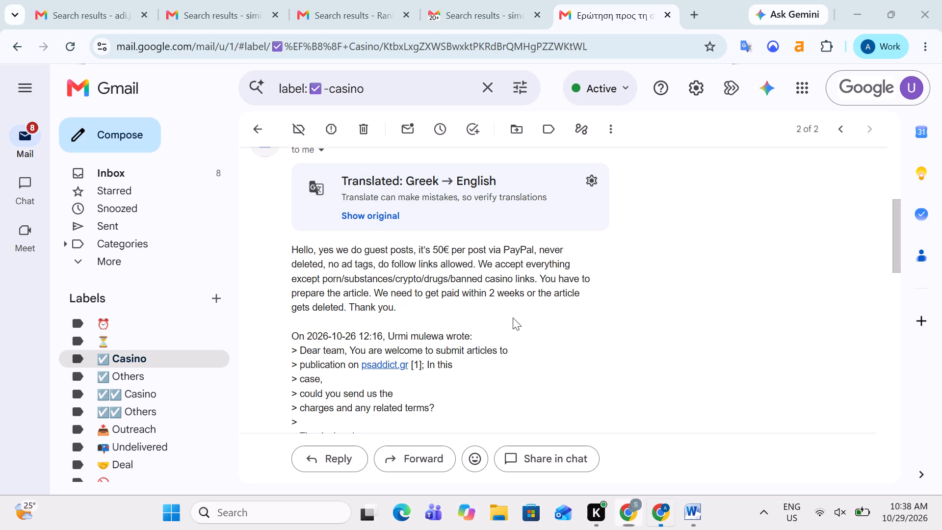
pyautogui.scroll(1, 405, 299)
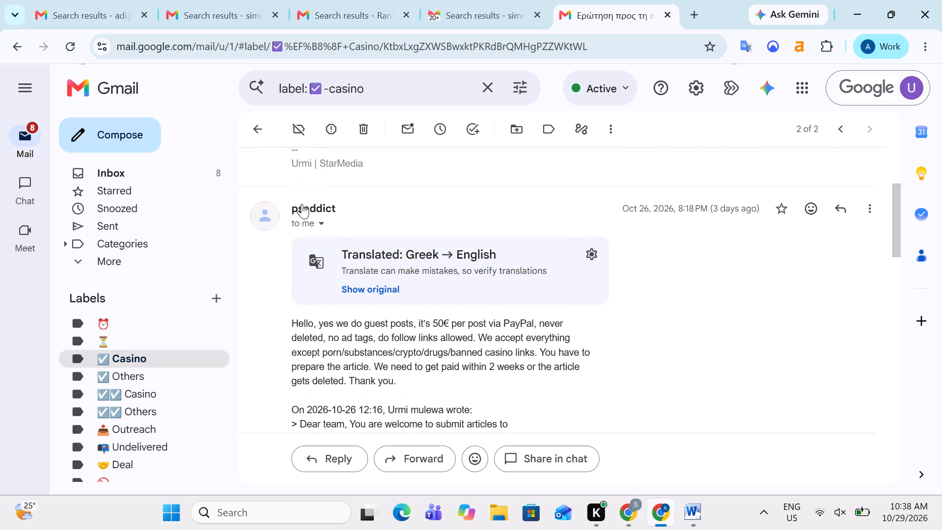
pyautogui.click(490, 255)
pyautogui.hotkey('alt', 'Tab')
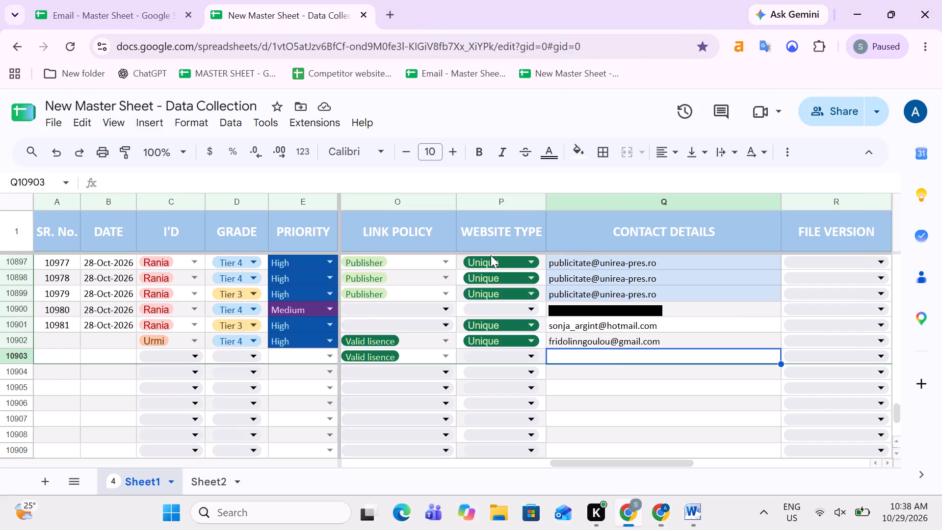
pyautogui.hotkey('ctrl', 'v')
# Set the priority of the psaddict.gr row to Medium.
pyautogui.press('Left')
pyautogui.press('Left')
pyautogui.press('Left')
pyautogui.press('Left')
pyautogui.press('Left')
pyautogui.press('Left')
pyautogui.press('Left')
pyautogui.press('Left')
pyautogui.press('Left')
pyautogui.press('Left')
pyautogui.press('Left')
pyautogui.press('Left')
pyautogui.press('Left')
pyautogui.press('Left')
pyautogui.press('Left')
pyautogui.press('Left')
pyautogui.press('Left')
pyautogui.press('Left')
pyautogui.press('Left')
pyautogui.press('Left')
pyautogui.press('Right')
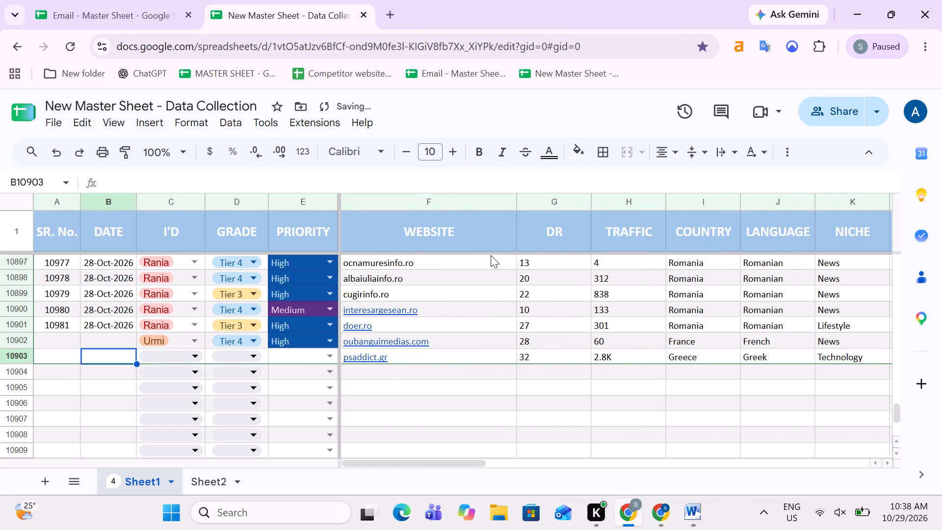
pyautogui.press('Right')
pyautogui.press('Right')
pyautogui.press('Right')
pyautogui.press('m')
pyautogui.press('Down')
pyautogui.press('Return')
pyautogui.press('Up')
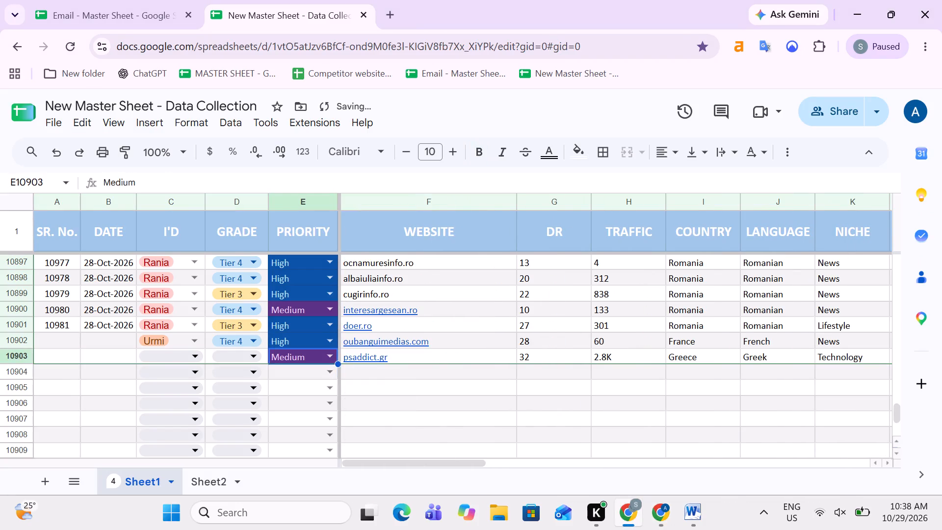
# Set the grade of the psaddict.gr row to Tier 2.
pyautogui.press('Left')
pyautogui.press('Right')
pyautogui.press('Left')
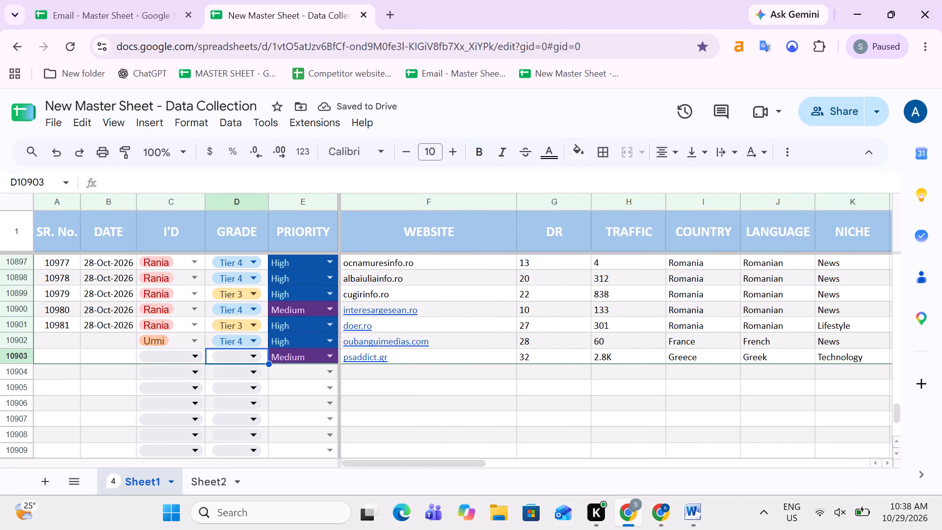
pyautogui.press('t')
pyautogui.press('Up')
pyautogui.press('Up')
pyautogui.press('Up')
pyautogui.press('Return')
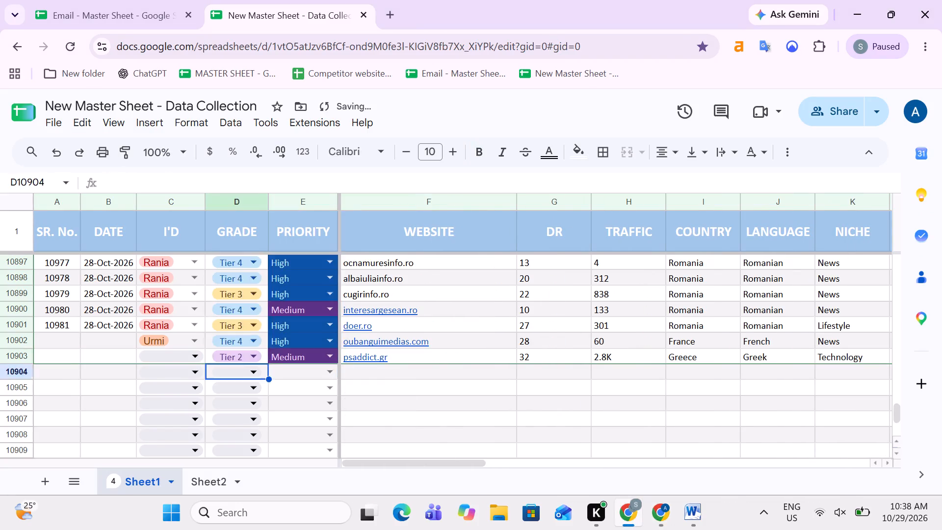
# Copy the I'D value Urmi from the oubanguimedias.com row into the psaddict.gr row.
pyautogui.press('Up')
pyautogui.press('Right')
pyautogui.press('Left')
pyautogui.press('Left')
pyautogui.press('Up')
pyautogui.hotkey('ctrl', 'c')
pyautogui.press('Down')
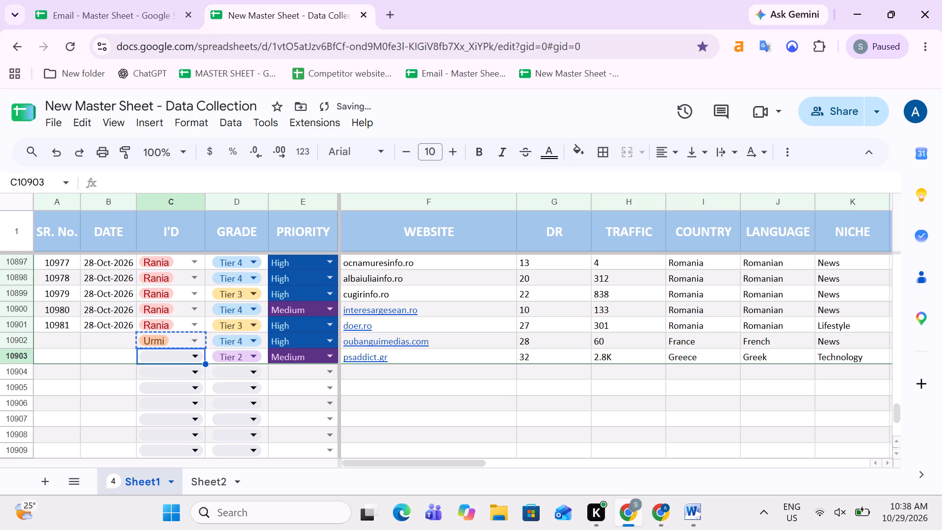
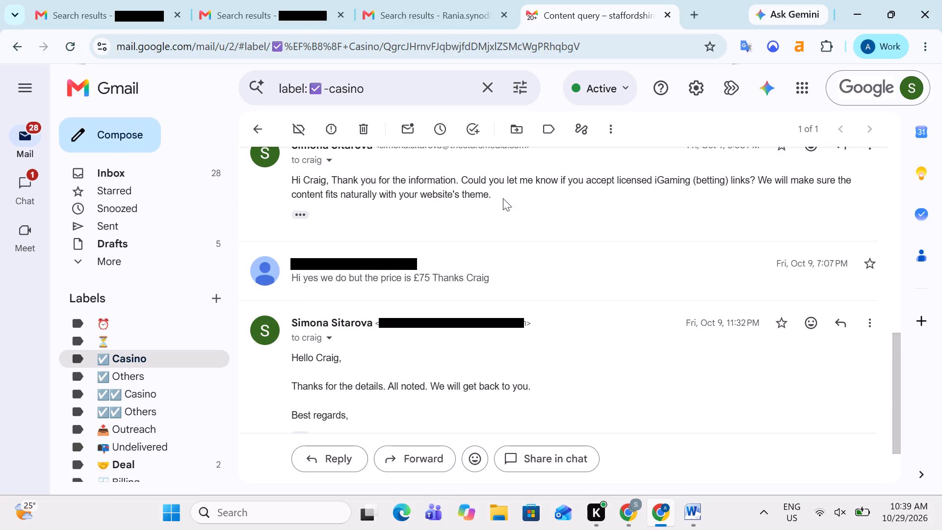
# Read the publisher's betting-link price reply and open the staffordshireliving.co.uk site linked in the thread.
pyautogui.click(318, 287)
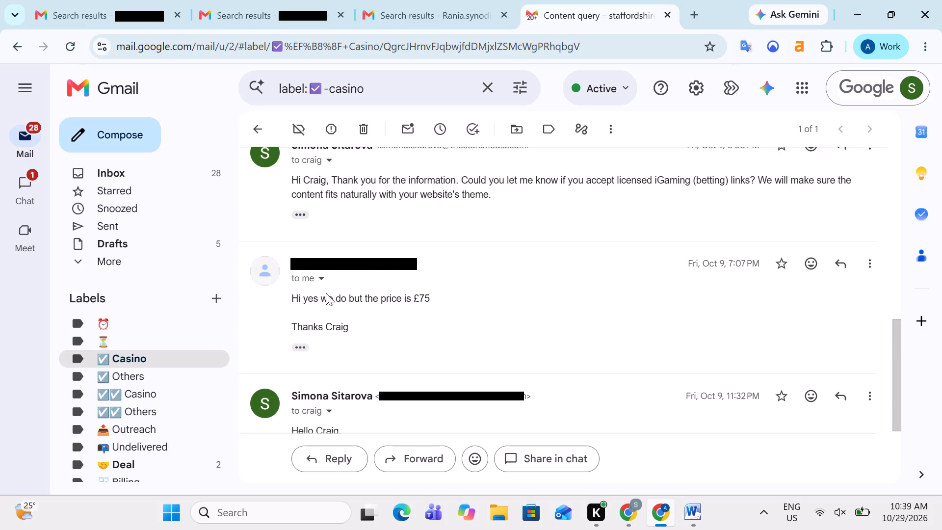
pyautogui.scroll(6, 413, 304)
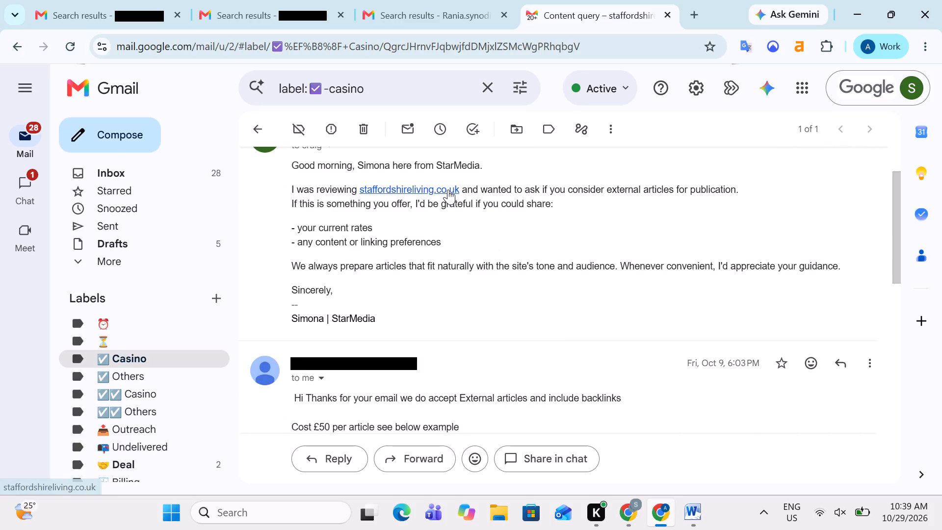
pyautogui.keyDown('ctrl'); pyautogui.click(448, 189); pyautogui.keyUp('ctrl')
pyautogui.click(628, 0)
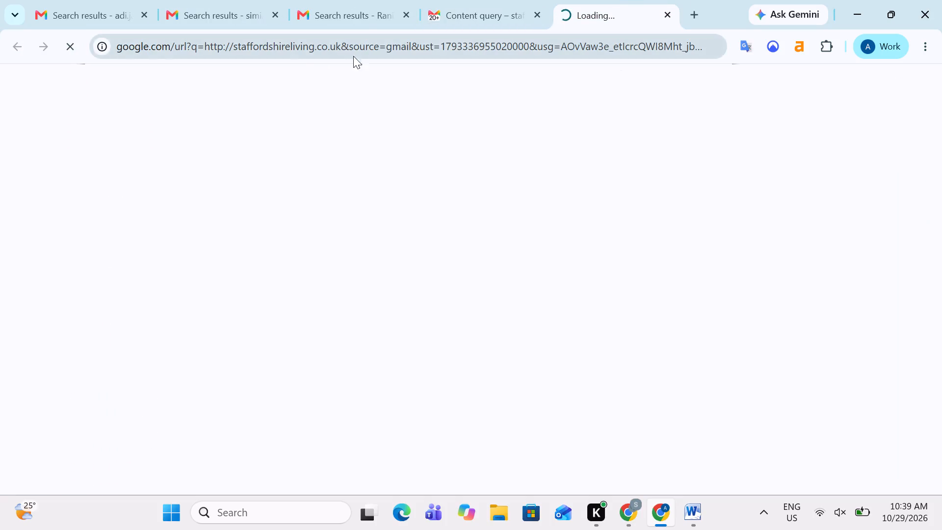
# Copy the domain staffordshireliving.co.uk from the opened page's web address.
pyautogui.click(293, 45)
pyautogui.moveTo(293, 45); pyautogui.dragTo(235, 52)
pyautogui.hotkey('ctrl', 'c')
pyautogui.hotkey('ctrl', 'c')
pyautogui.hotkey('ctrl', 'c')
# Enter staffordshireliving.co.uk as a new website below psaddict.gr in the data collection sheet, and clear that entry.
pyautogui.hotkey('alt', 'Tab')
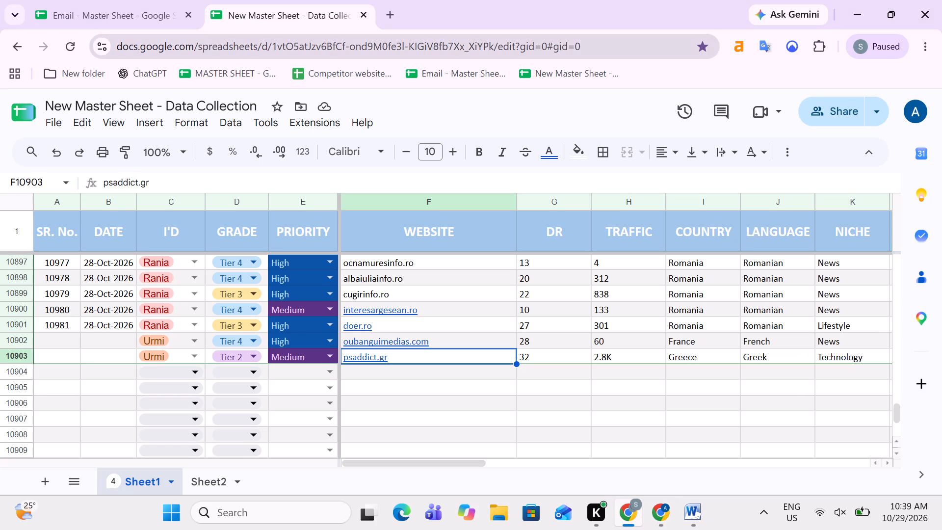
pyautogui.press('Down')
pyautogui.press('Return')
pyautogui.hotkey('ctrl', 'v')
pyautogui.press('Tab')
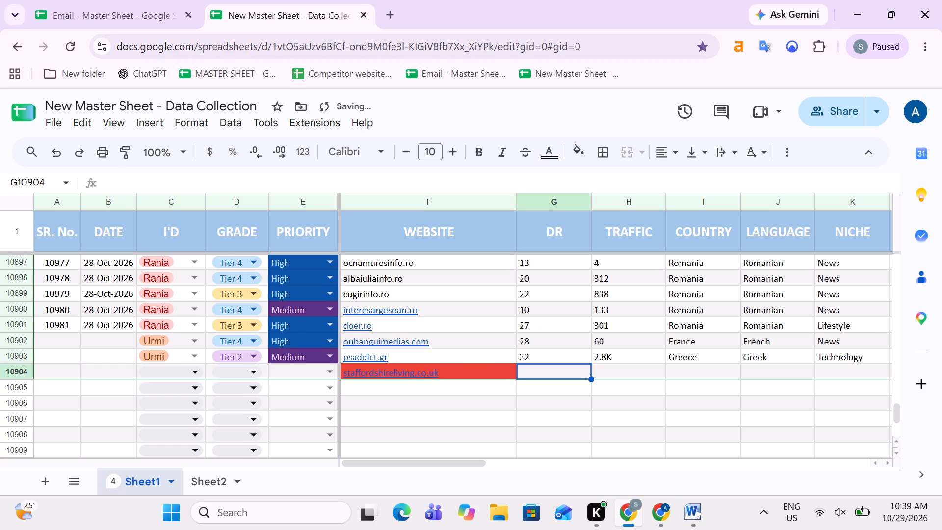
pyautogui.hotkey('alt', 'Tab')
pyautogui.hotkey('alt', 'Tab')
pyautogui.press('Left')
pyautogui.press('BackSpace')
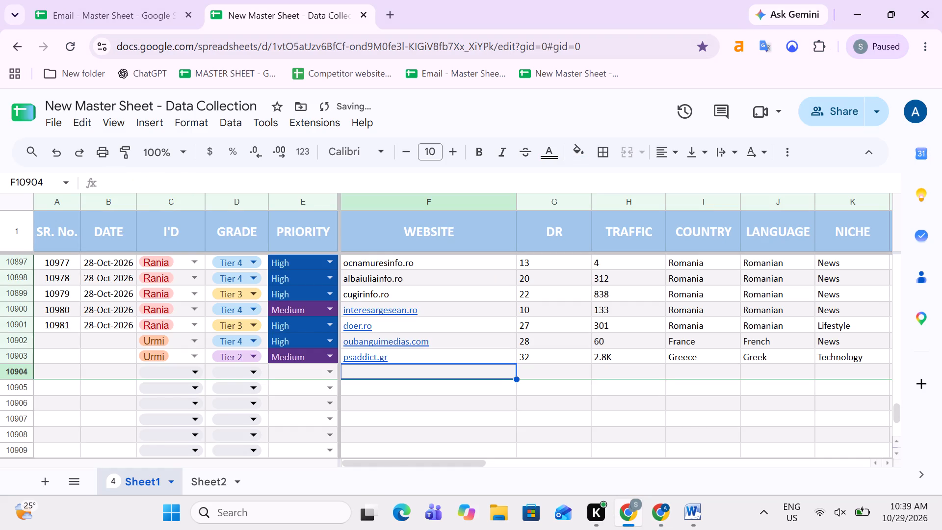
# Search the data collection sheet for staffordshireliving.co.uk and go to its existing row.
pyautogui.hotkey('ctrl', 'f')
pyautogui.hotkey('ctrl', 'v')
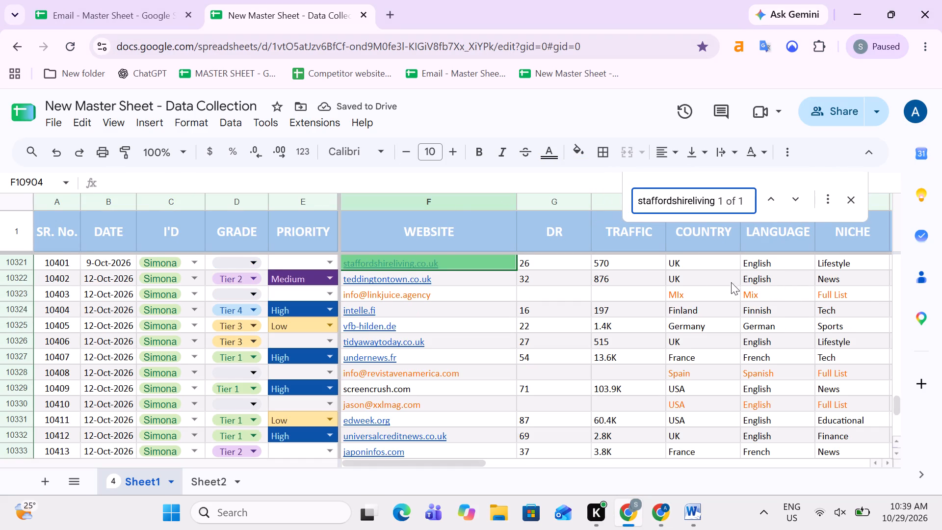
pyautogui.scroll(1, 631, 307)
pyautogui.click(551, 340)
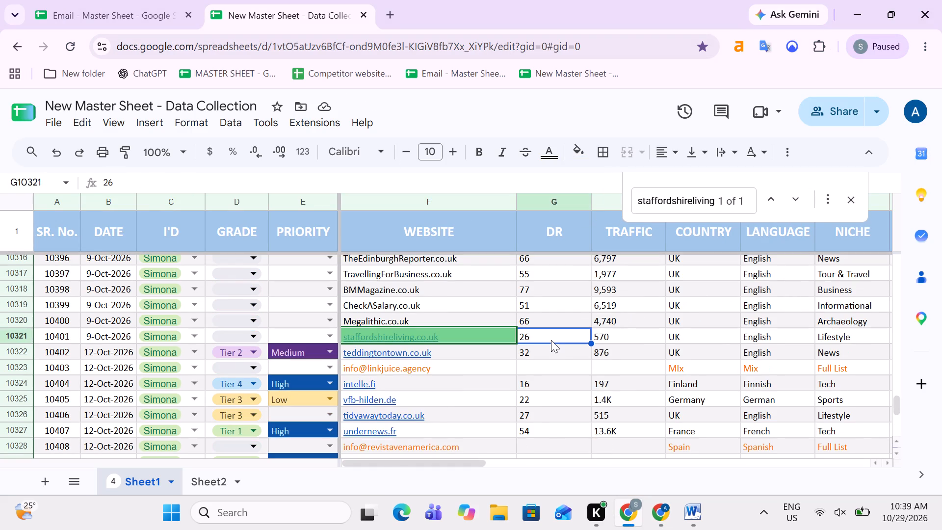
# Enter 90 as the casino price in the existing staffordshireliving.co.uk row.
pyautogui.press('Right')
pyautogui.press('Right')
pyautogui.press('Right')
pyautogui.press('Right')
pyautogui.press('Right')
pyautogui.press('Right')
pyautogui.press('Right')
pyautogui.press('Left')
pyautogui.press('Left')
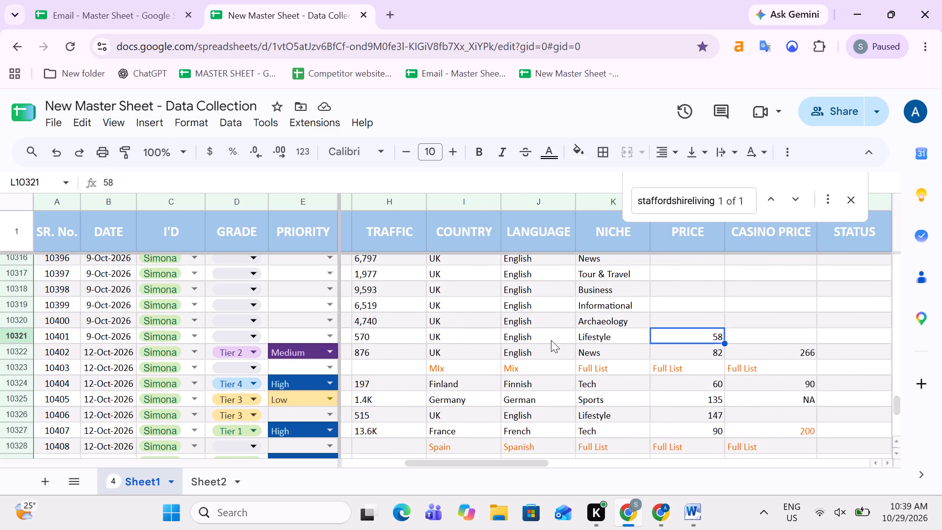
pyautogui.press('Right')
pyautogui.press('7')
pyautogui.press('BackSpace')
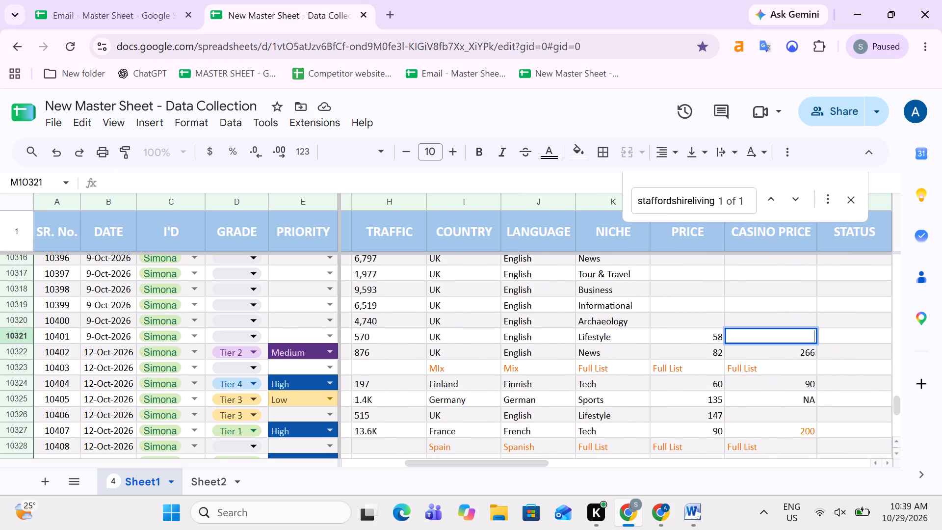
pyautogui.write('90')
pyautogui.press('Tab')
pyautogui.press('Right')
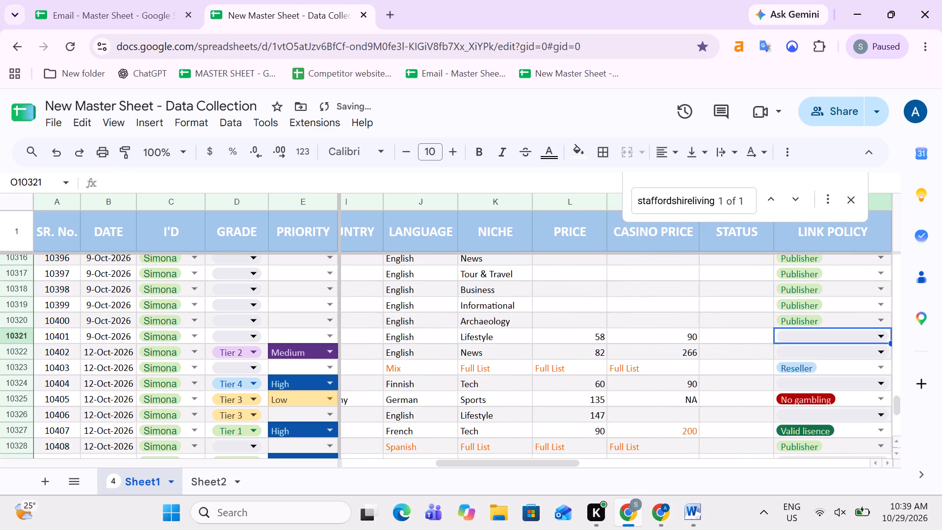
pyautogui.press('Left')
pyautogui.press('Right')
# Examine the staffordshireliving.co.uk homepage, including its navigation categories, introduction and featured content.
pyautogui.hotkey('alt', 'Tab')
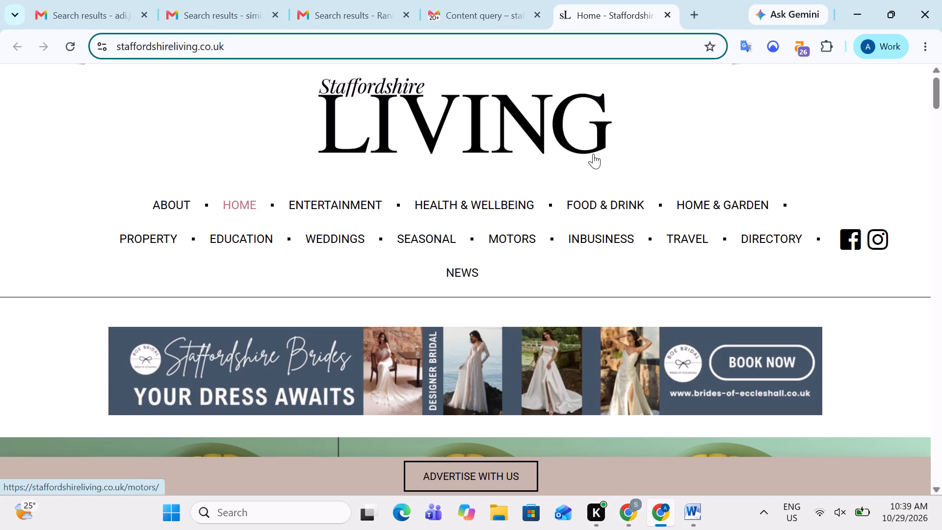
pyautogui.scroll(-10, 650, 280)
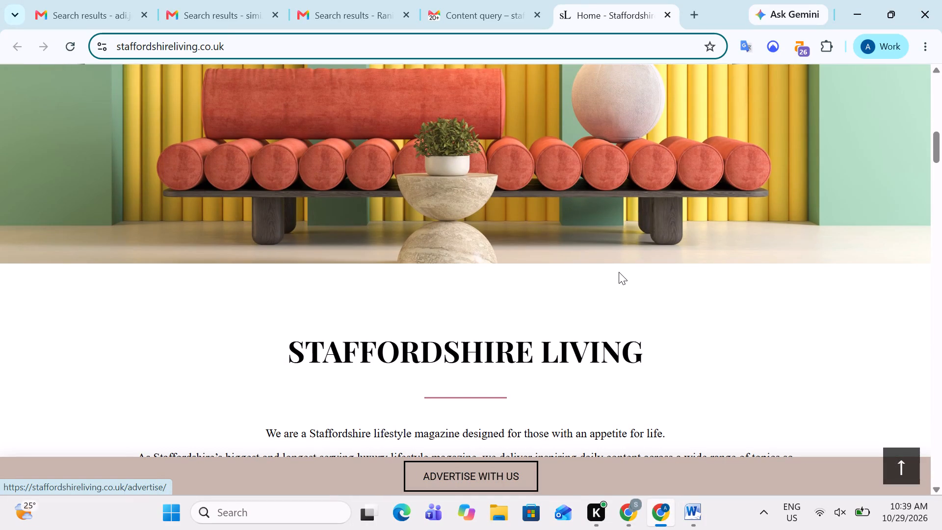
pyautogui.scroll(-8, 671, 323)
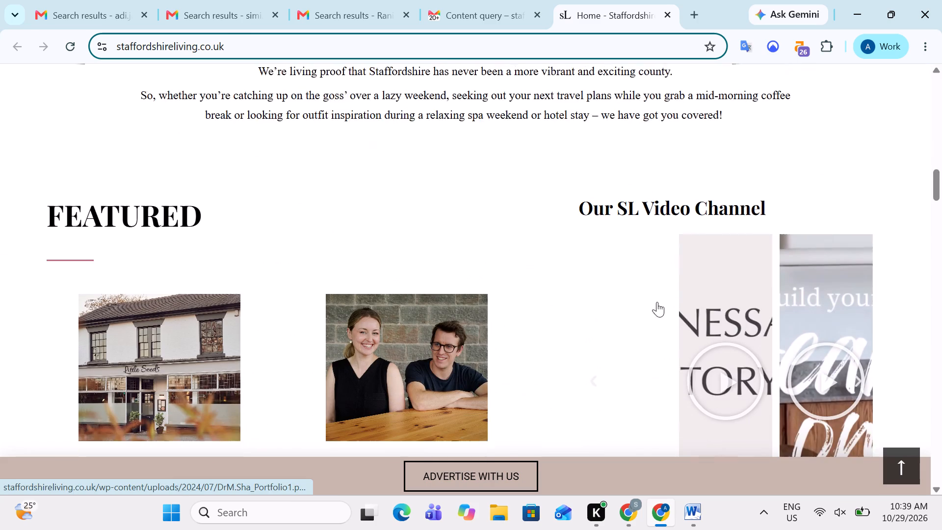
pyautogui.scroll(10, 641, 229)
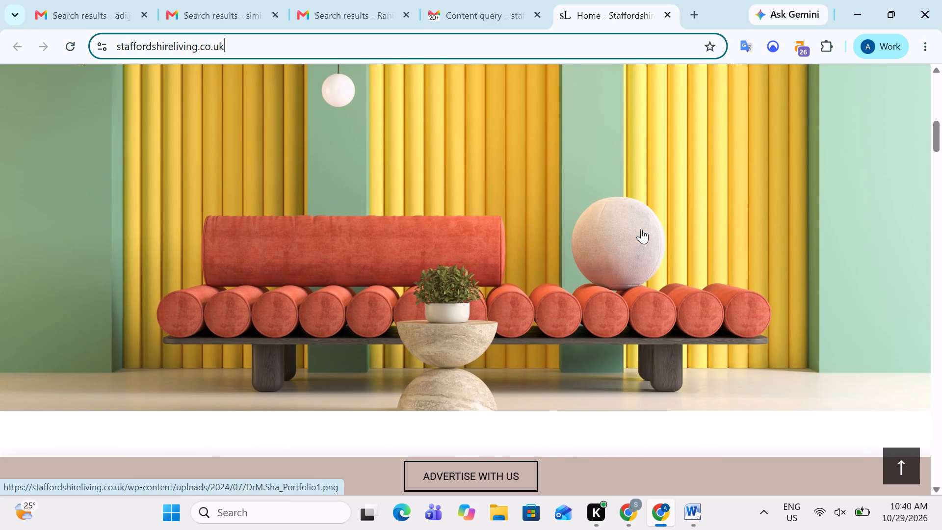
pyautogui.scroll(9, 641, 229)
pyautogui.scroll(1, 785, 242)
pyautogui.scroll(4, 740, 247)
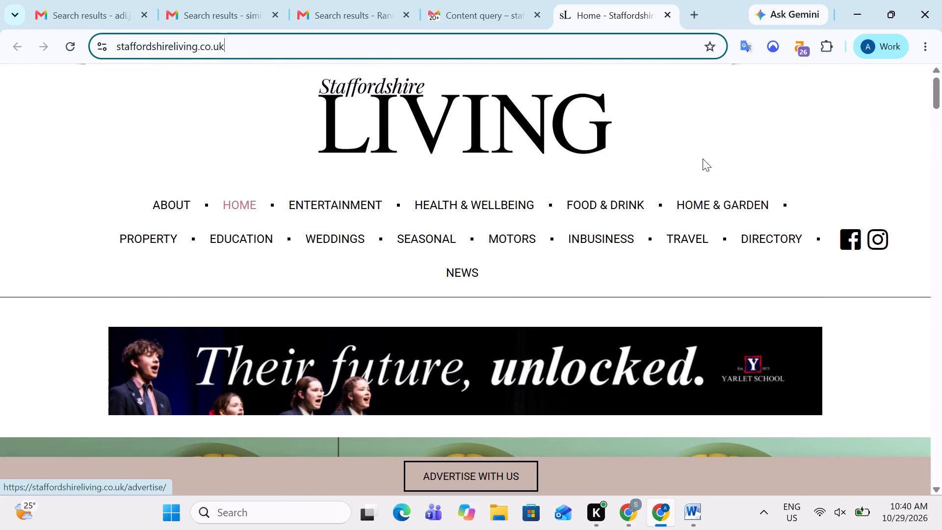
# Switch to the data collection sheet and check the staffordshireliving.co.uk row's cells from the date across to the contact details.
pyautogui.hotkey('alt', 'Tab')
pyautogui.press('Right')
pyautogui.press('Right')
pyautogui.press('Left')
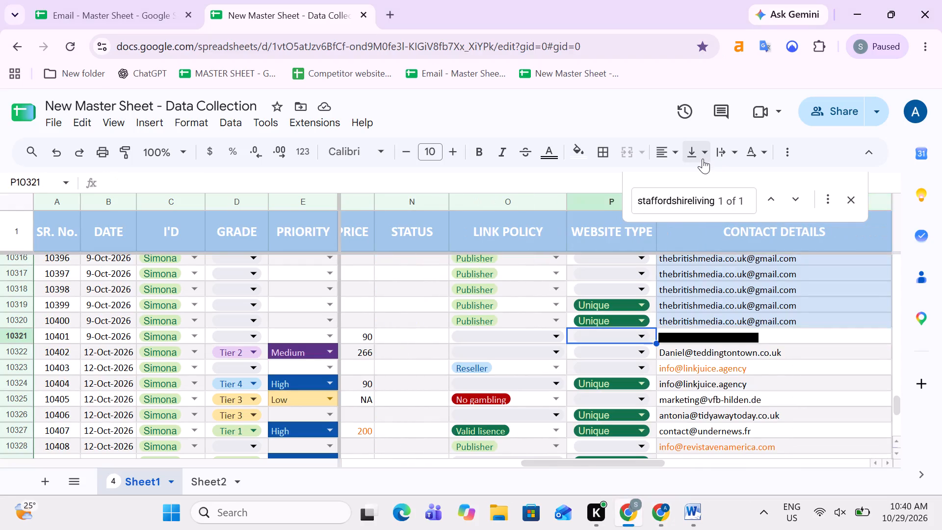
pyautogui.press('Right')
pyautogui.press('Right')
pyautogui.press('Left')
pyautogui.press('Left')
pyautogui.press('Left')
pyautogui.press('Left')
pyautogui.press('Left')
pyautogui.press('Left')
pyautogui.press('Left')
pyautogui.press('Left')
pyautogui.press('Left')
pyautogui.press('Left')
pyautogui.press('Left')
pyautogui.press('Left')
pyautogui.press('Left')
pyautogui.press('Left')
pyautogui.press('Left')
pyautogui.press('Left')
pyautogui.press('Left')
pyautogui.press('Left')
pyautogui.press('Left')
pyautogui.press('Left')
pyautogui.press('Right')
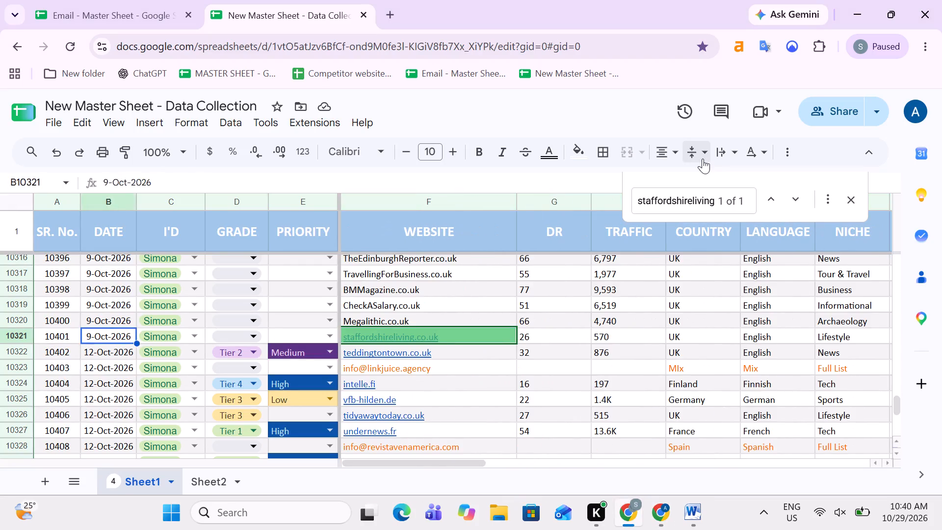
pyautogui.press('Right')
pyautogui.press('Right')
pyautogui.press('Right')
pyautogui.press('Left')
pyautogui.press('Right')
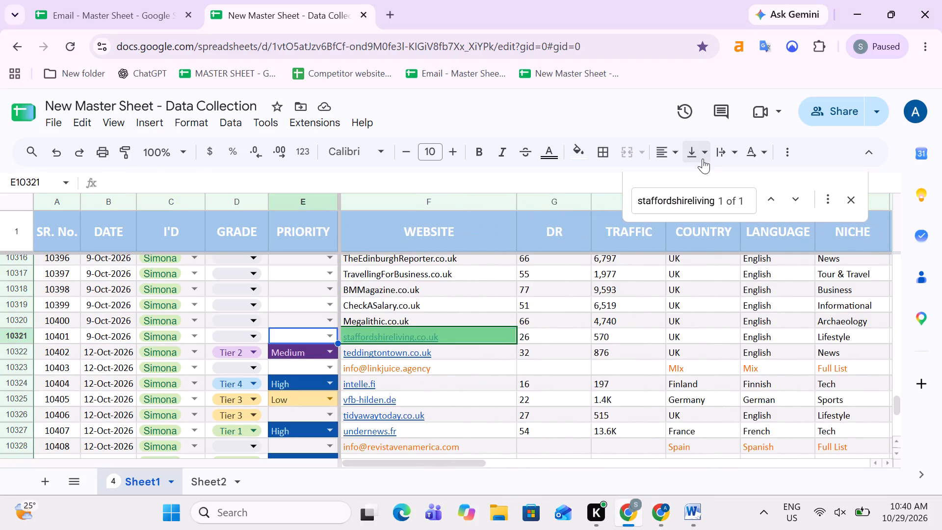
pyautogui.press('Right')
pyautogui.press('Right')
pyautogui.press('Right')
pyautogui.press('Right')
pyautogui.press('Right')
pyautogui.press('Right')
pyautogui.press('Right')
pyautogui.press('Right')
pyautogui.press('Right')
pyautogui.press('Right')
pyautogui.press('Right')
pyautogui.press('Right')
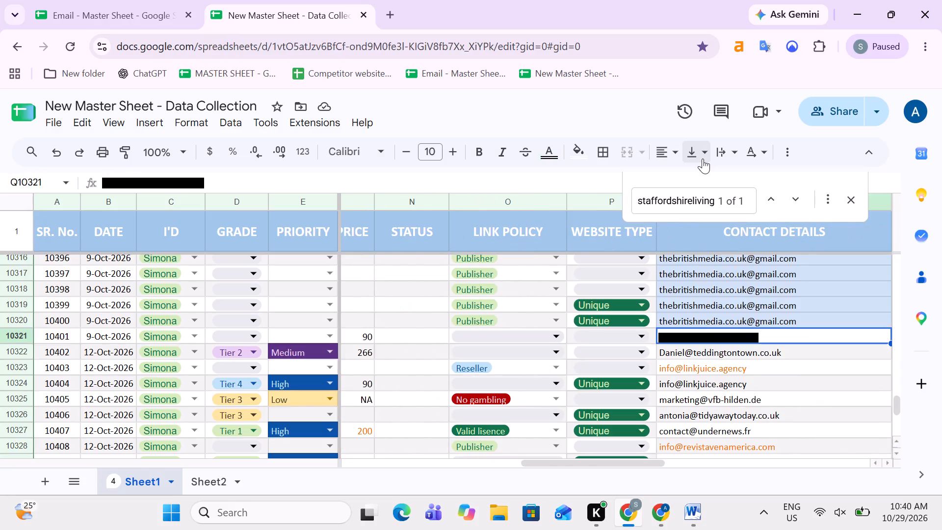
pyautogui.press('Left')
# Switch back to the staffordshireliving.co.uk homepage, examine its article sections, adverts and footer navigation, and close the site.
pyautogui.hotkey('alt', 'Tab')
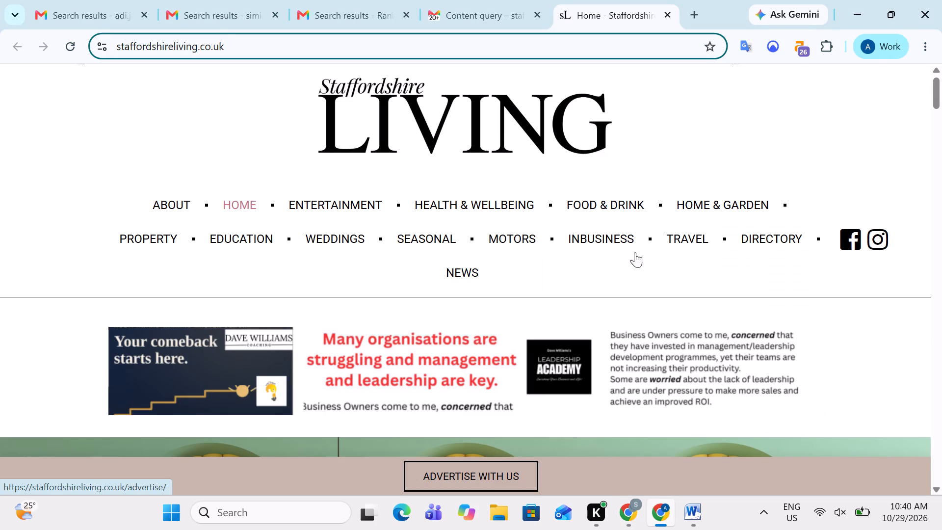
pyautogui.scroll(-7, 882, 255)
pyautogui.scroll(-14, 871, 311)
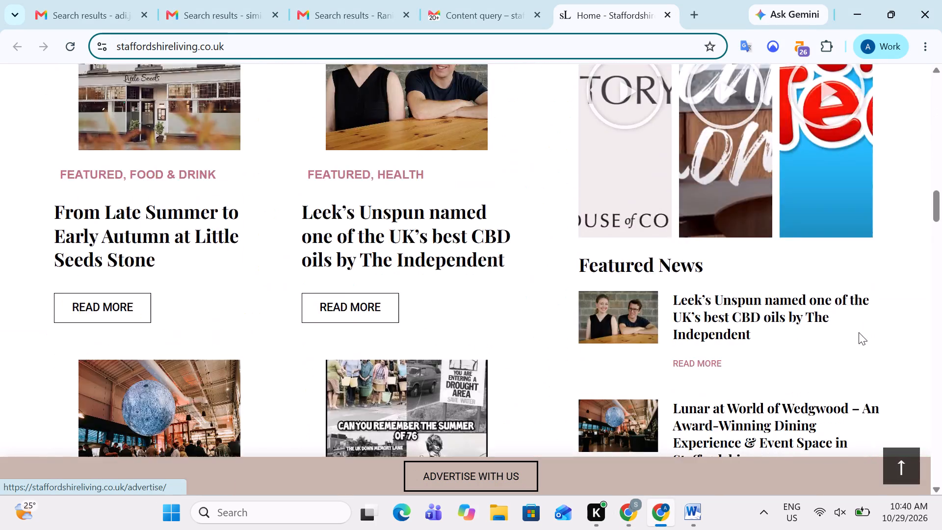
pyautogui.scroll(-15, 859, 332)
pyautogui.scroll(20, 860, 359)
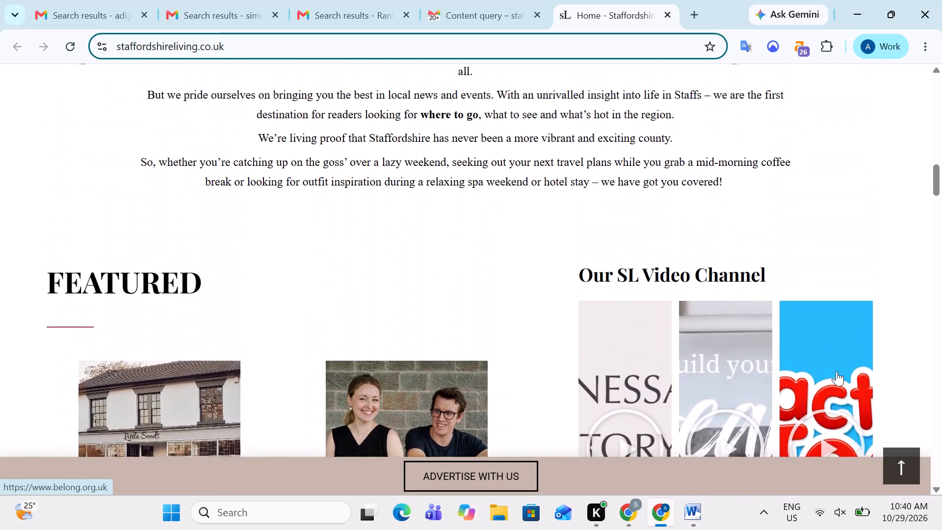
pyautogui.scroll(4, 825, 350)
pyautogui.scroll(-18, 821, 348)
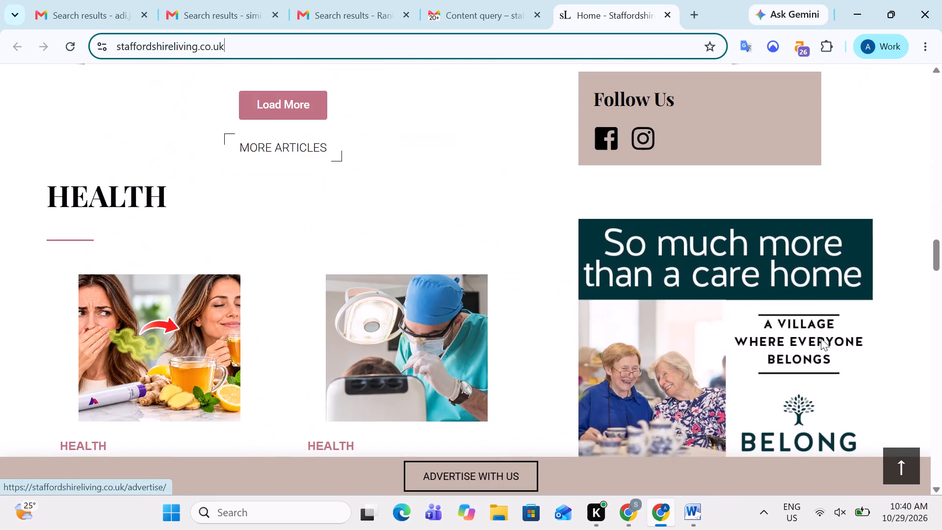
pyautogui.scroll(-16, 820, 326)
pyautogui.scroll(-12, 864, 357)
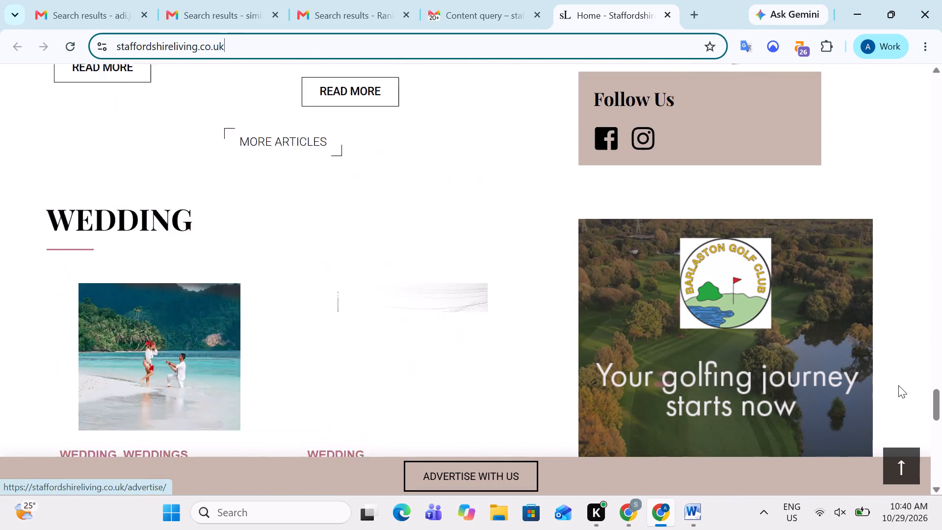
pyautogui.scroll(-20, 898, 385)
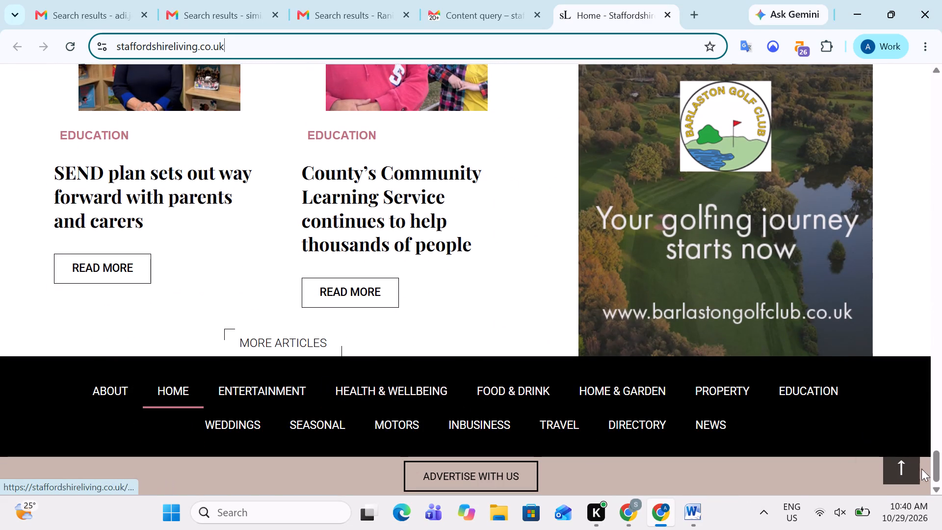
pyautogui.click(908, 464)
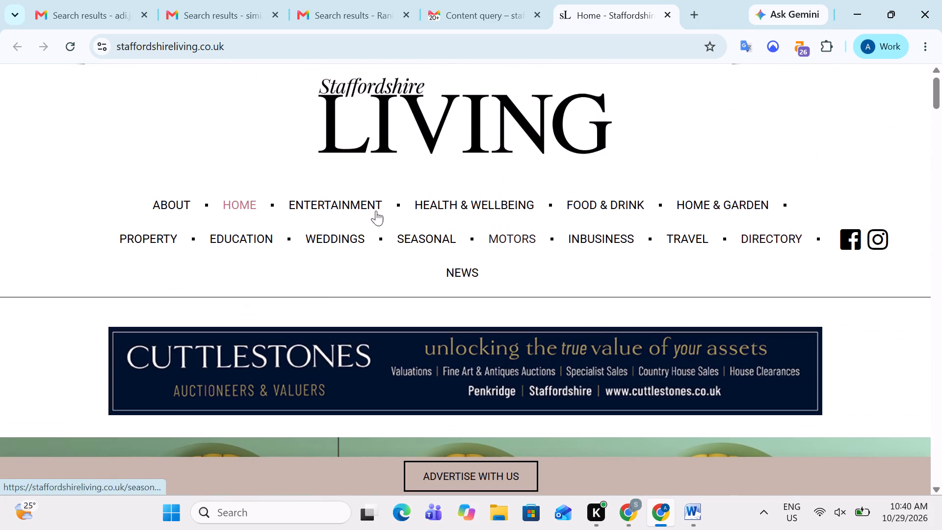
pyautogui.scroll(6, 320, 184)
pyautogui.scroll(-3, 518, 168)
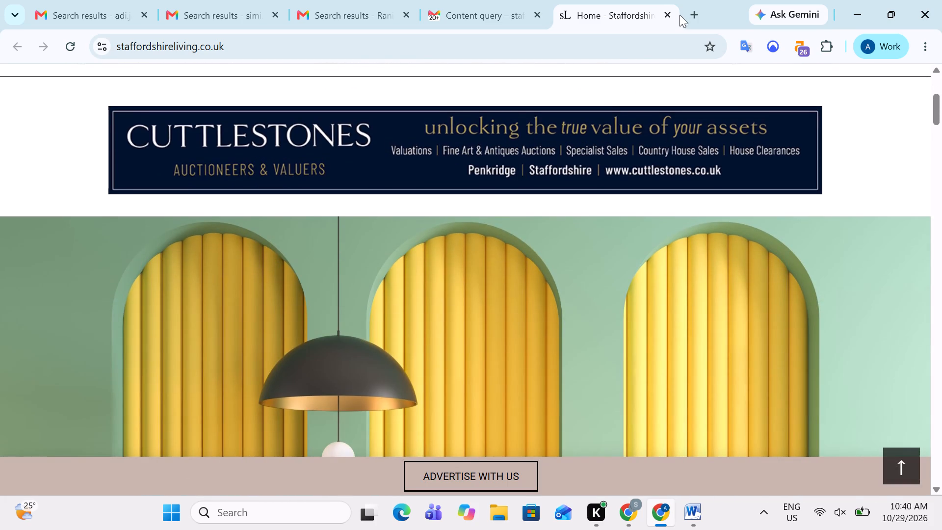
pyautogui.click(670, 13)
# In the data collection sheet, set the website type of the staffordshireliving.co.uk row to Not Verified.
pyautogui.hotkey('alt', 'Tab')
pyautogui.press('Right')
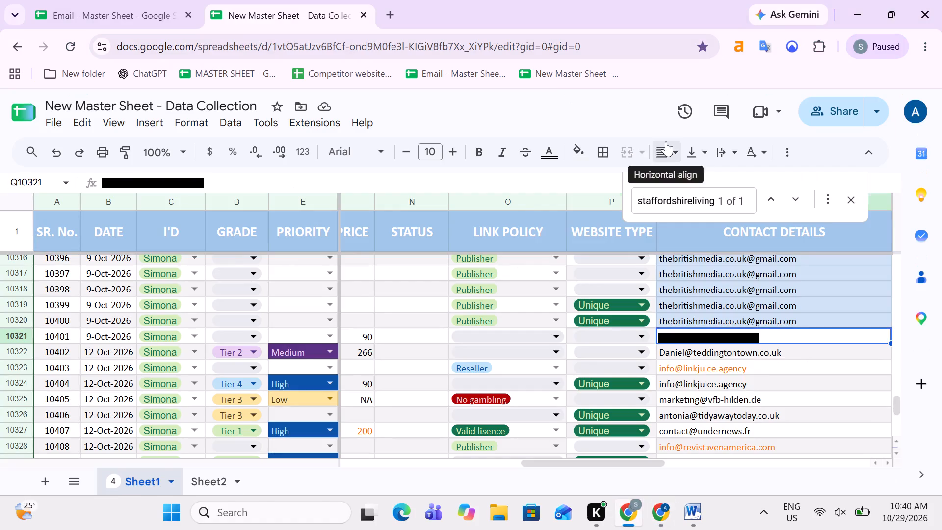
pyautogui.press('Left')
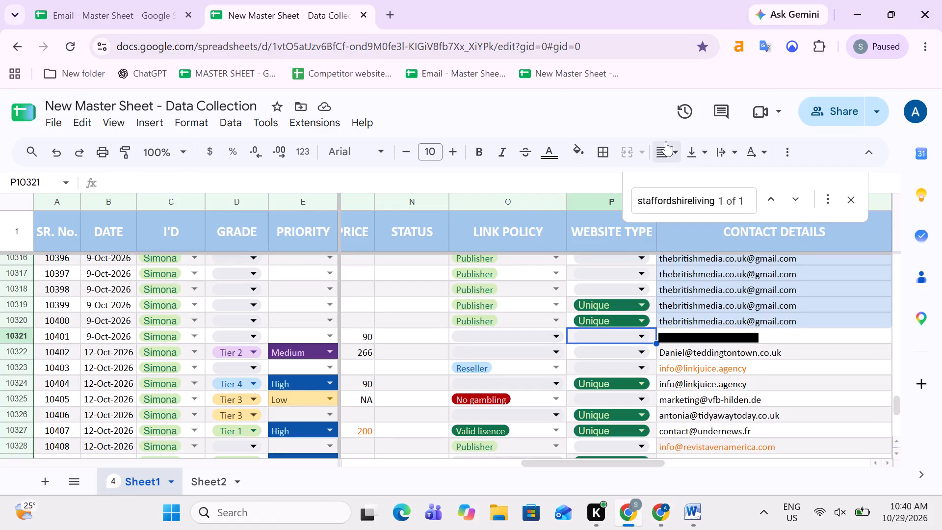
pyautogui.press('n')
pyautogui.press('Up')
pyautogui.press('Return')
pyautogui.press('Up')
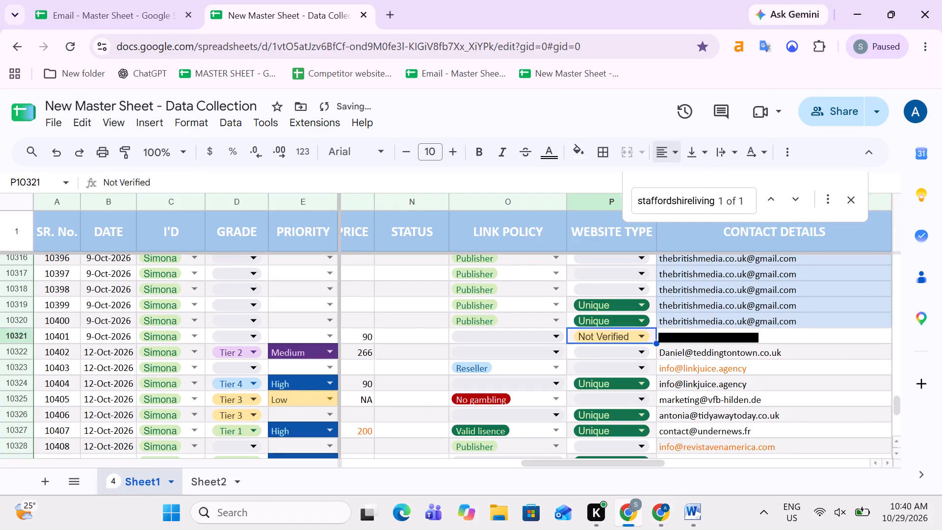
# Set the priority of the staffordshireliving.co.uk row to Medium.
pyautogui.press('Right')
pyautogui.press('Left')
pyautogui.press('Left')
pyautogui.press('Left')
pyautogui.press('Left')
pyautogui.press('Left')
pyautogui.press('Left')
pyautogui.press('Left')
pyautogui.press('Left')
pyautogui.press('Left')
pyautogui.press('Left')
pyautogui.press('Left')
pyautogui.press('Left')
pyautogui.press('Left')
pyautogui.press('Left')
pyautogui.press('Left')
pyautogui.press('Left')
pyautogui.press('Left')
pyautogui.press('Left')
pyautogui.press('Left')
pyautogui.press('Left')
pyautogui.press('Right')
pyautogui.press('Right')
pyautogui.press('Right')
pyautogui.press('Right')
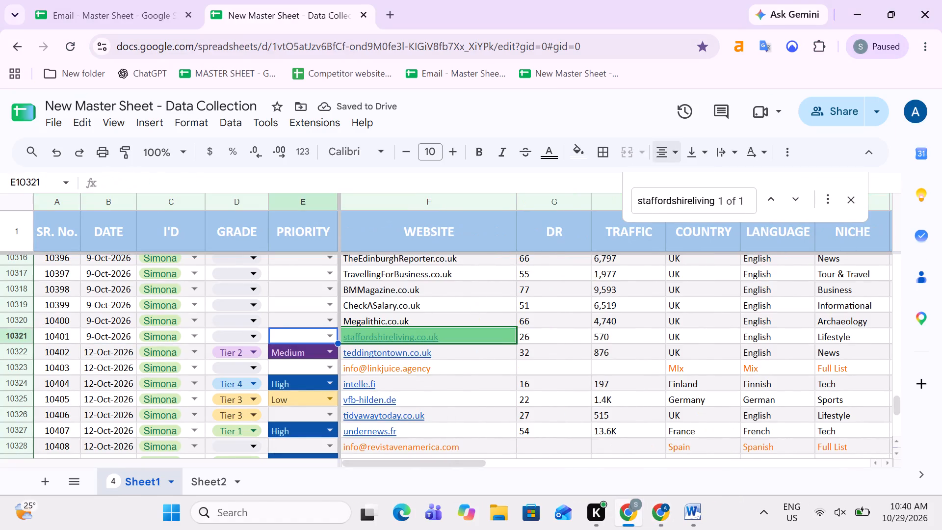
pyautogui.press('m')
pyautogui.press('Down')
pyautogui.press('Return')
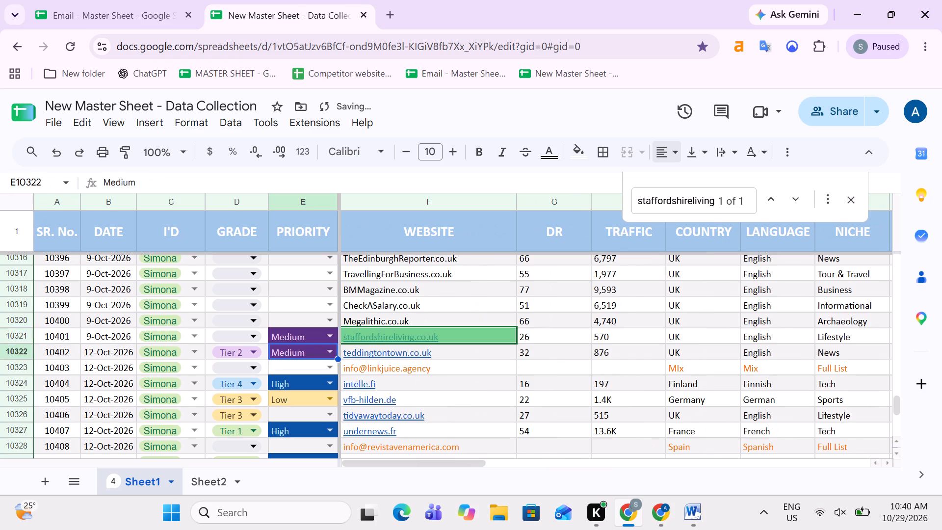
# Set the grade of the staffordshireliving.co.uk row to Tier 3.
pyautogui.press('Up')
pyautogui.press('Right')
pyautogui.press('Left')
pyautogui.press('Left')
pyautogui.press('Right')
pyautogui.press('Right')
pyautogui.press('Right')
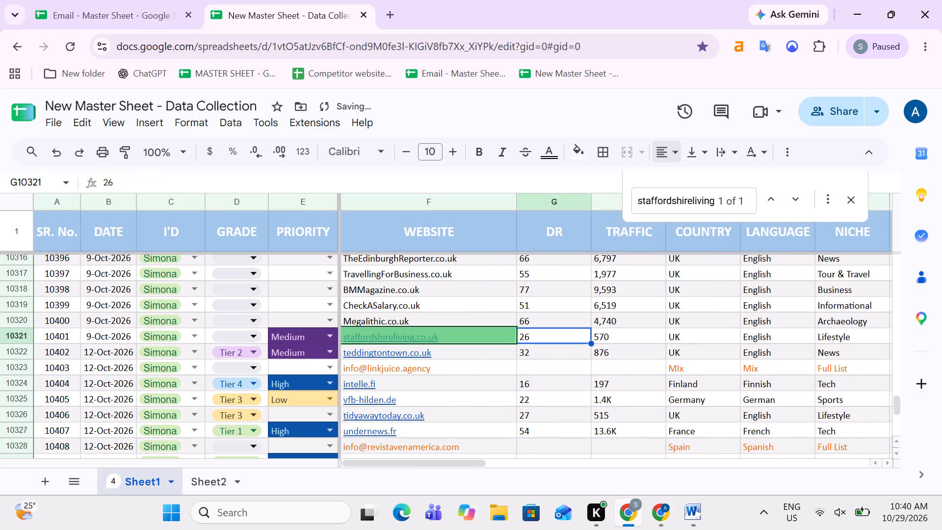
pyautogui.press('Left')
pyautogui.press('Left')
pyautogui.press('Left')
pyautogui.press('Right')
pyautogui.press('Left')
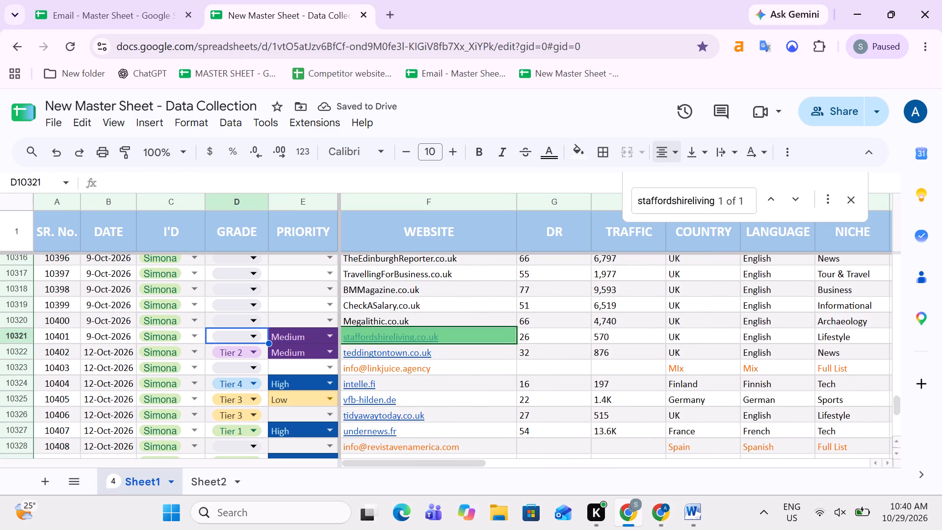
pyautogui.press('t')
pyautogui.press('Up')
pyautogui.press('Up')
pyautogui.press('Return')
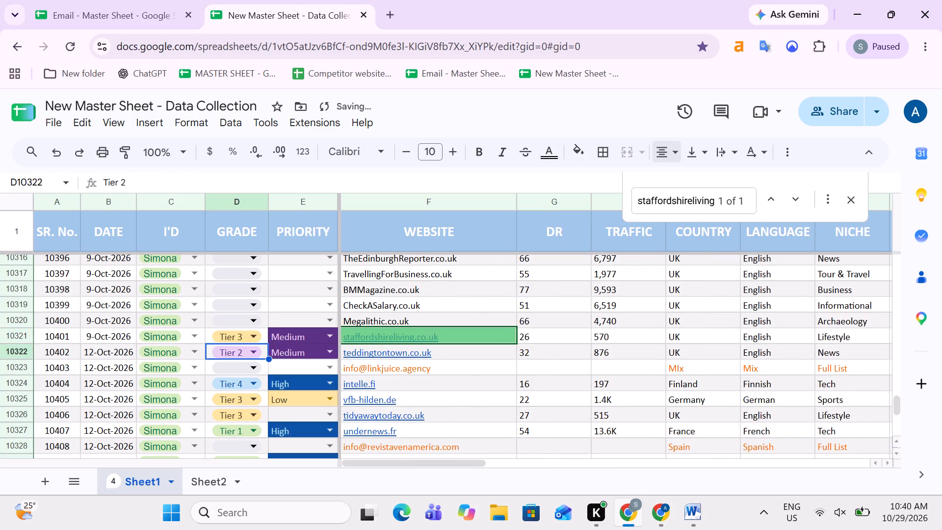
pyautogui.press('Up')
# Close the sheet search and check the opening cells of the staffordshireliving.co.uk row.
pyautogui.press('Right')
pyautogui.press('Right')
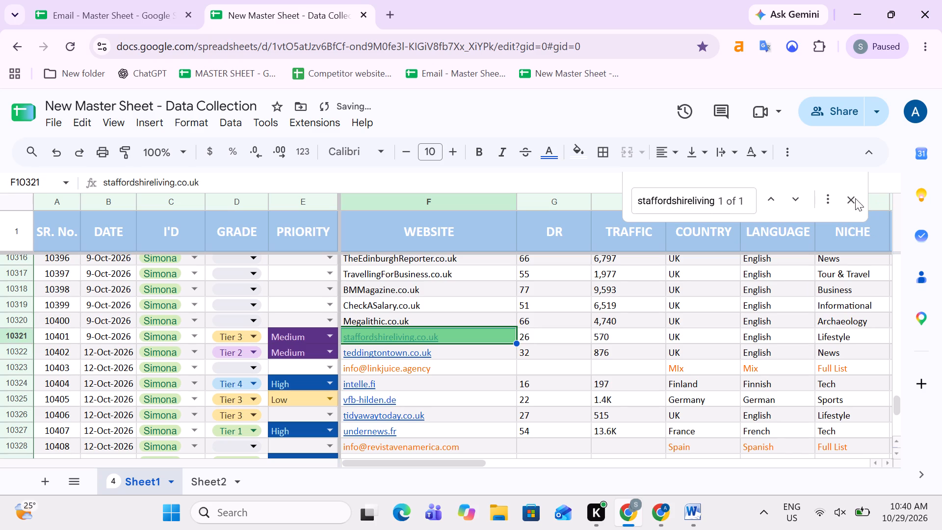
pyautogui.click(847, 195)
pyautogui.press('Left')
pyautogui.press('Left')
pyautogui.press('Left')
pyautogui.press('Left')
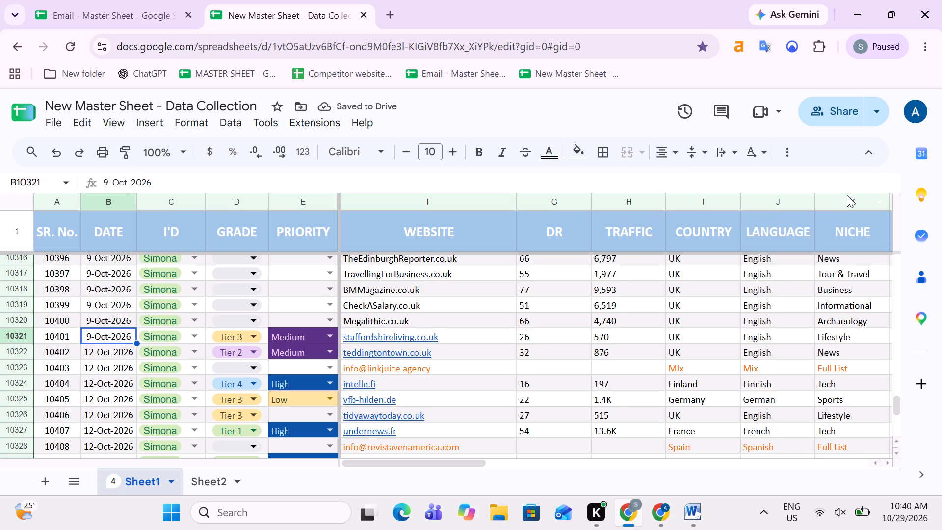
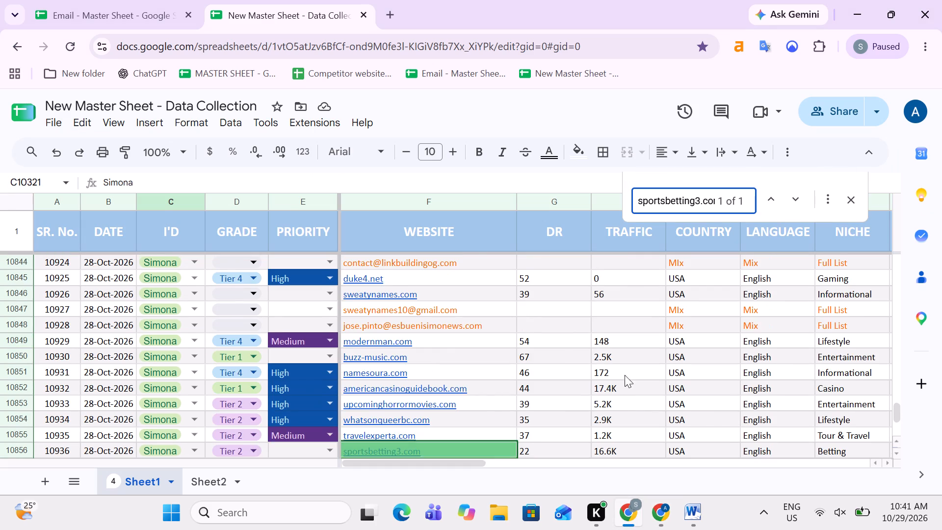
pyautogui.scroll(-2, 557, 351)
# Copy the price of 950 into the casino price cell of the sportsbetting3.com row.
pyautogui.click(545, 298)
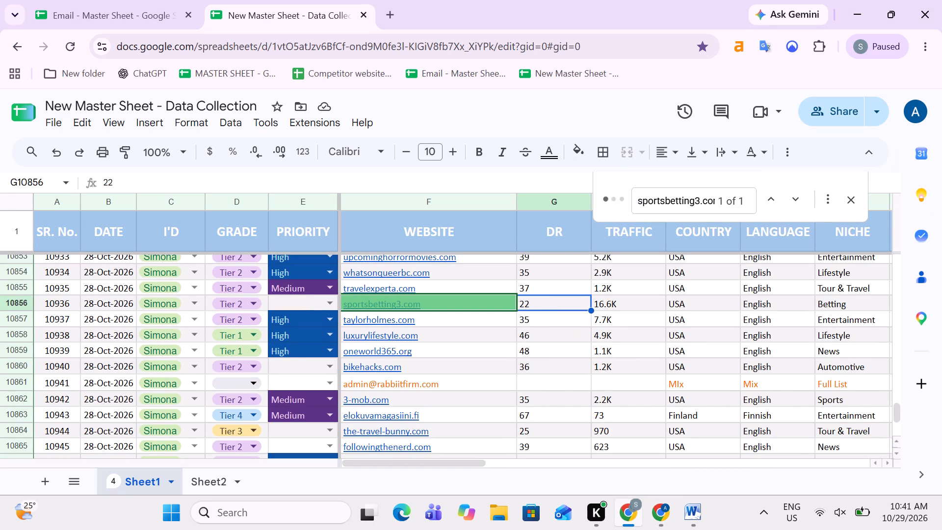
pyautogui.press('Right')
pyautogui.press('Right')
pyautogui.press('Right')
pyautogui.press('Right')
pyautogui.press('Right')
pyautogui.press('Right')
pyautogui.press('Right')
pyautogui.press('Right')
pyautogui.press('Left')
pyautogui.press('Left')
pyautogui.press('Left')
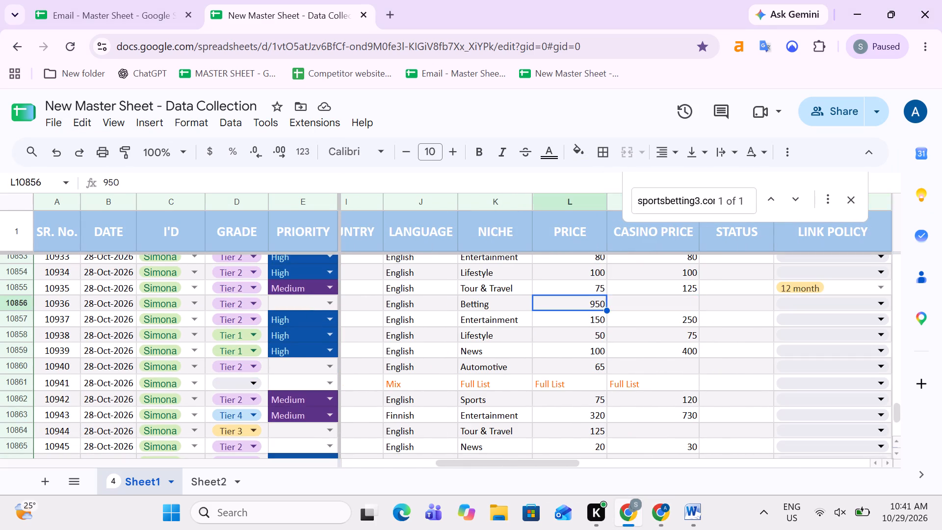
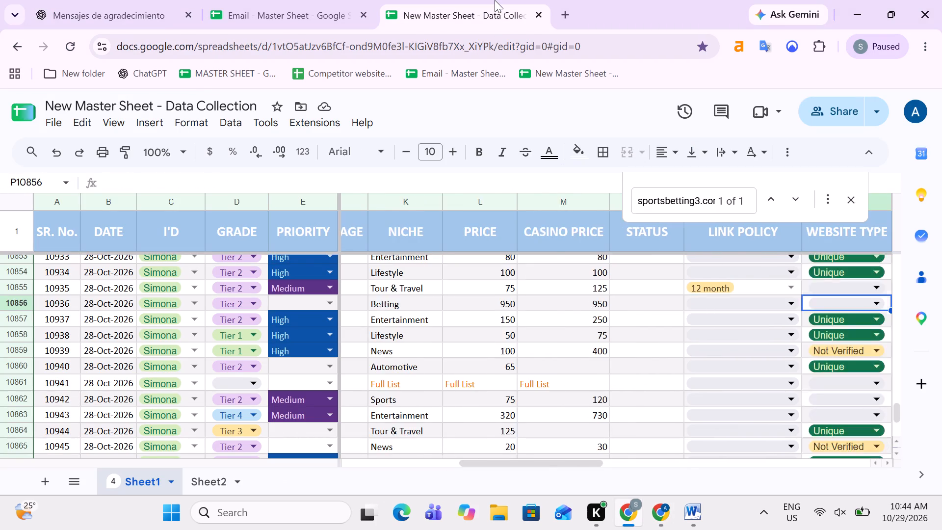
pyautogui.press('Right')
pyautogui.press('Right')
pyautogui.press('Left')
pyautogui.press('Left')
pyautogui.press('Left')
pyautogui.scroll(1, 495, 0)
pyautogui.press('Left')
pyautogui.press('Left')
pyautogui.press('Right')
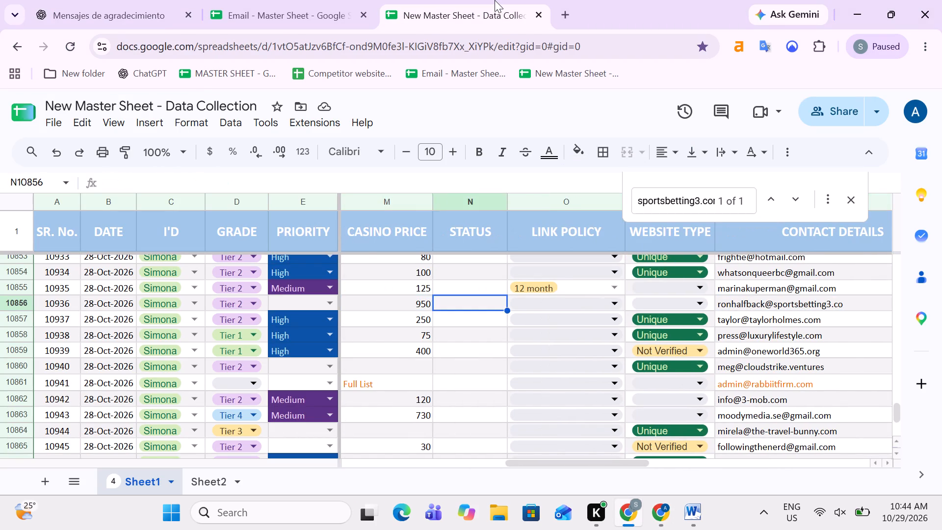
pyautogui.press('Right')
pyautogui.press('Right')
pyautogui.press('Right')
pyautogui.press('Left')
pyautogui.press('Left')
pyautogui.press('Left')
pyautogui.press('Left')
pyautogui.press('Left')
pyautogui.press('Left')
pyautogui.press('Left')
pyautogui.press('Left')
pyautogui.press('Left')
pyautogui.press('Left')
pyautogui.press('Left')
pyautogui.press('Left')
pyautogui.press('Left')
pyautogui.press('Left')
pyautogui.press('Left')
pyautogui.press('Left')
pyautogui.press('Left')
pyautogui.press('Left')
pyautogui.press('Left')
pyautogui.press('Left')
pyautogui.press('Right')
pyautogui.press('Right')
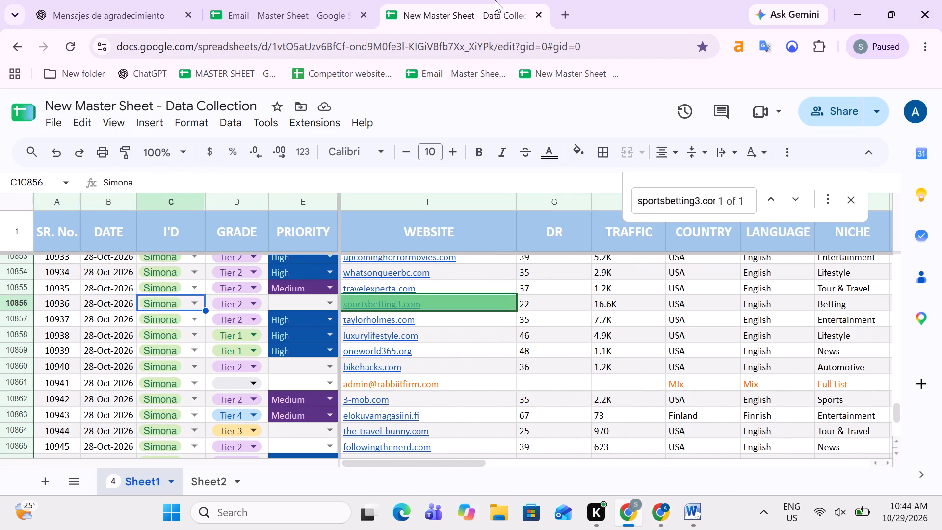
pyautogui.press('Right')
pyautogui.press('Right')
pyautogui.press('Right')
pyautogui.press('Right')
pyautogui.press('Left')
pyautogui.press('Left')
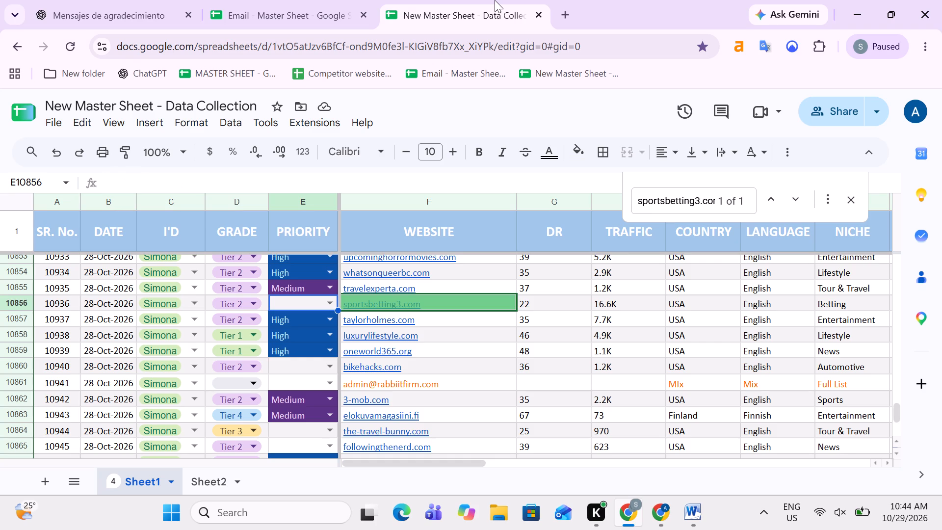
# Review the sportsbetting3.com row in the data collection sheet from its priority through to its contact details.
pyautogui.press('Right')
pyautogui.press('Right')
pyautogui.press('Right')
pyautogui.press('Right')
pyautogui.press('Right')
pyautogui.press('Right')
pyautogui.press('Right')
pyautogui.press('Right')
pyautogui.press('Right')
pyautogui.press('Right')
pyautogui.press('Right')
pyautogui.press('Right')
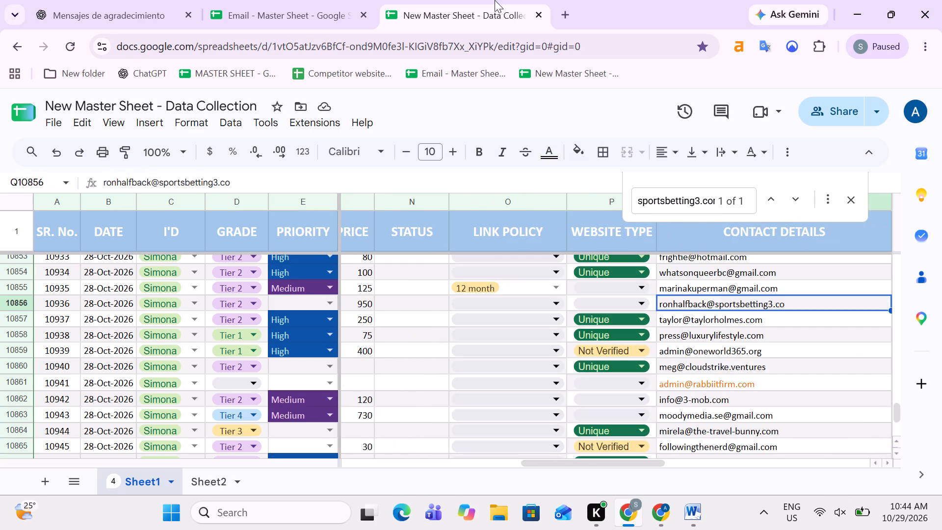
pyautogui.press('Left')
pyautogui.press('Left')
pyautogui.press('Left')
pyautogui.press('Left')
pyautogui.press('Left')
pyautogui.press('Left')
pyautogui.press('Left')
pyautogui.press('Left')
pyautogui.press('Left')
pyautogui.press('Left')
pyautogui.press('Left')
pyautogui.press('Left')
pyautogui.press('Left')
pyautogui.press('Left')
pyautogui.press('Left')
pyautogui.press('Left')
pyautogui.press('Left')
pyautogui.press('Left')
pyautogui.press('Left')
pyautogui.press('Left')
pyautogui.press('Right')
pyautogui.press('Right')
pyautogui.press('Right')
pyautogui.press('Right')
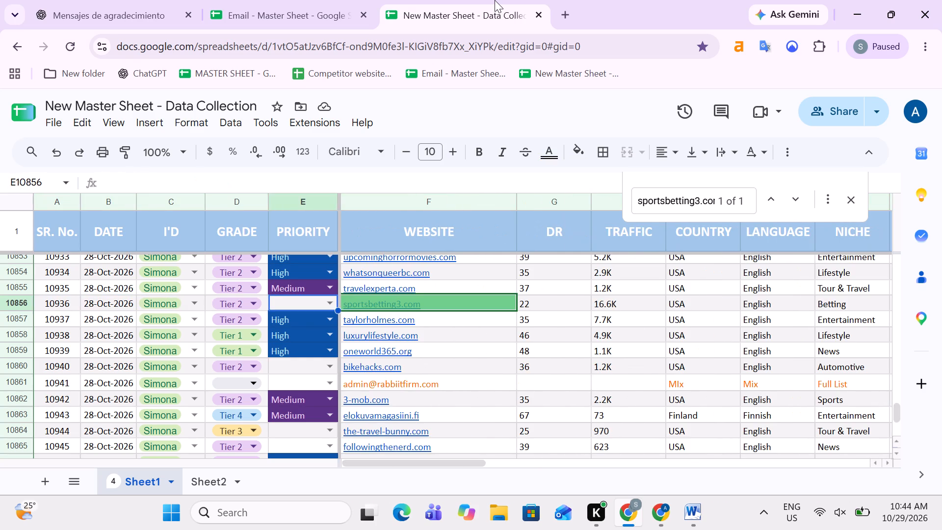
# Open the row's sportsbetting3.com address in a new tab and examine the homepage content and navigation.
pyautogui.press('Right')
pyautogui.press('Right')
pyautogui.press('Left')
pyautogui.hotkey('ctrl', 'c')
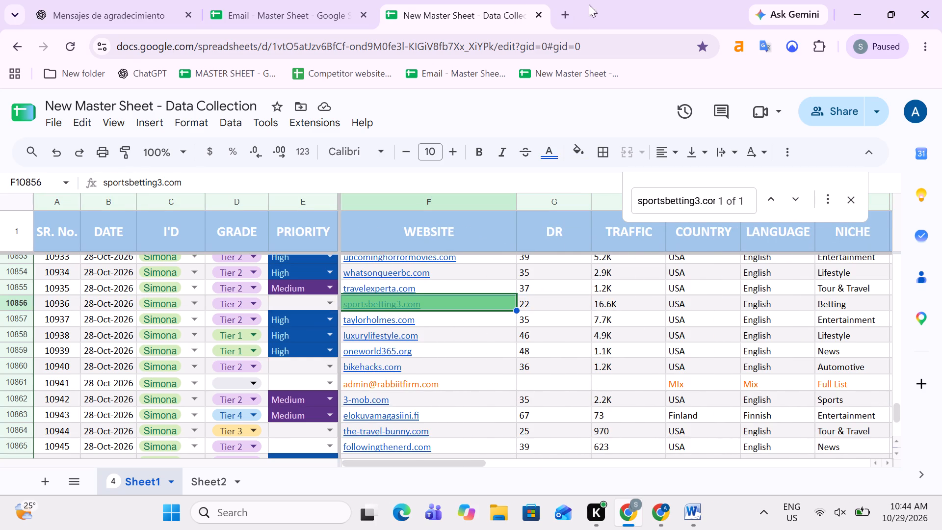
pyautogui.click(564, 16)
pyautogui.hotkey('ctrl', 'v')
pyautogui.press('Return')
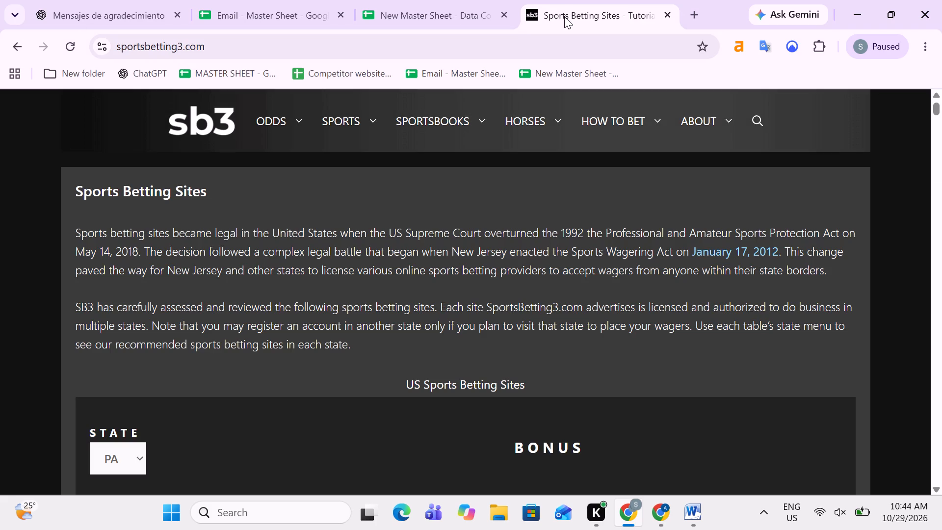
pyautogui.scroll(-7, 572, 194)
pyautogui.scroll(-8, 490, 230)
pyautogui.scroll(-9, 616, 183)
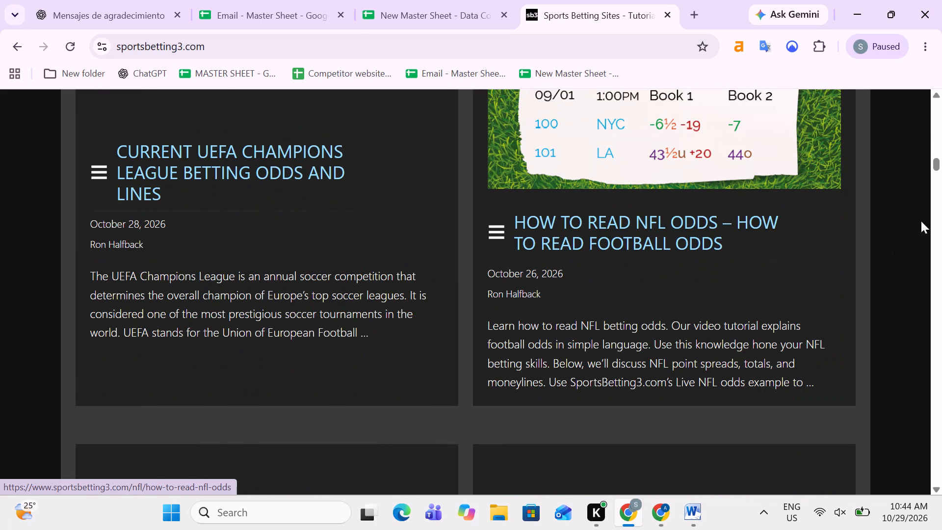
pyautogui.moveTo(935, 169); pyautogui.dragTo(940, 431)
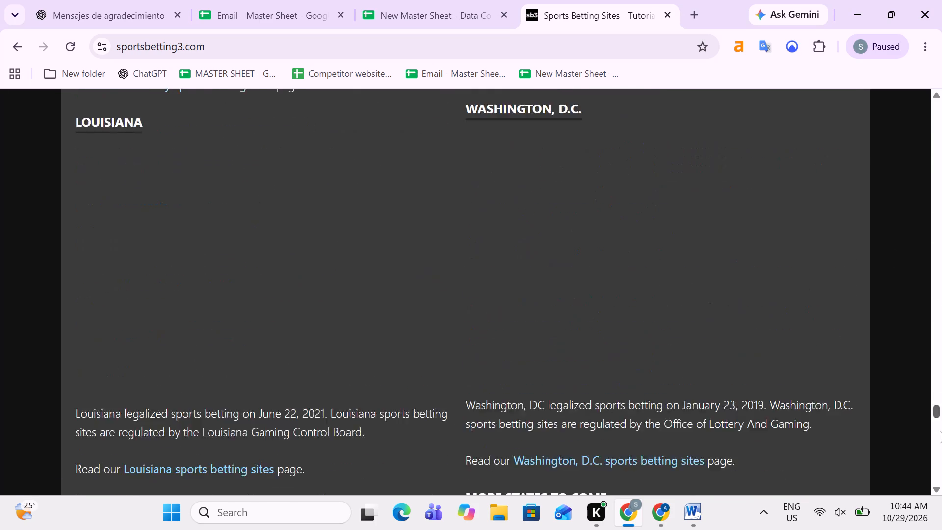
pyautogui.moveTo(940, 431); pyautogui.dragTo(921, 484)
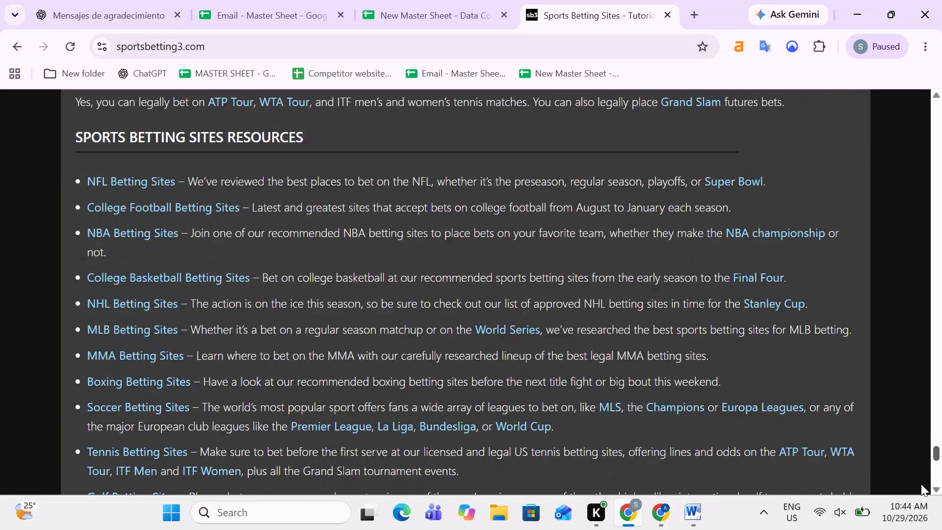
pyautogui.moveTo(921, 484); pyautogui.dragTo(894, 109)
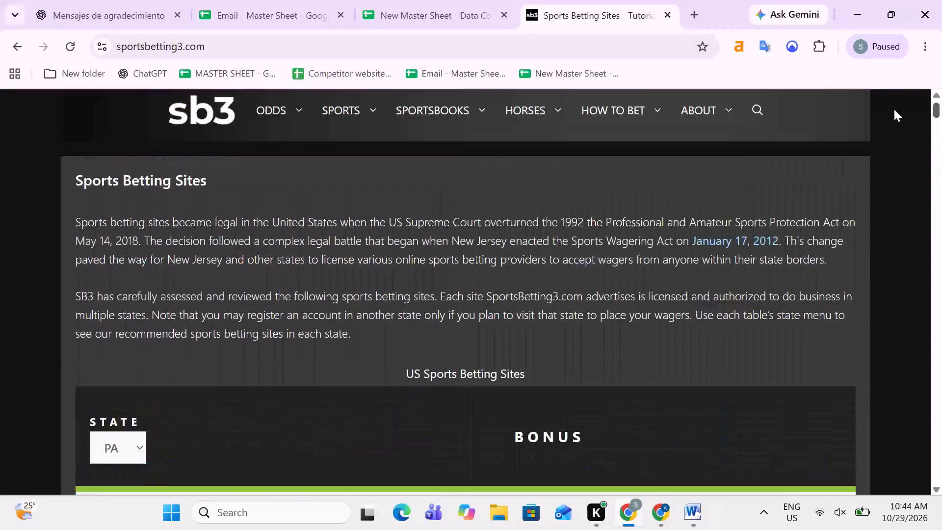
pyautogui.moveTo(894, 109); pyautogui.dragTo(890, 81)
# Search the sportsbetting3.com site for Netbet and look through the matching posts.
pyautogui.click(750, 118)
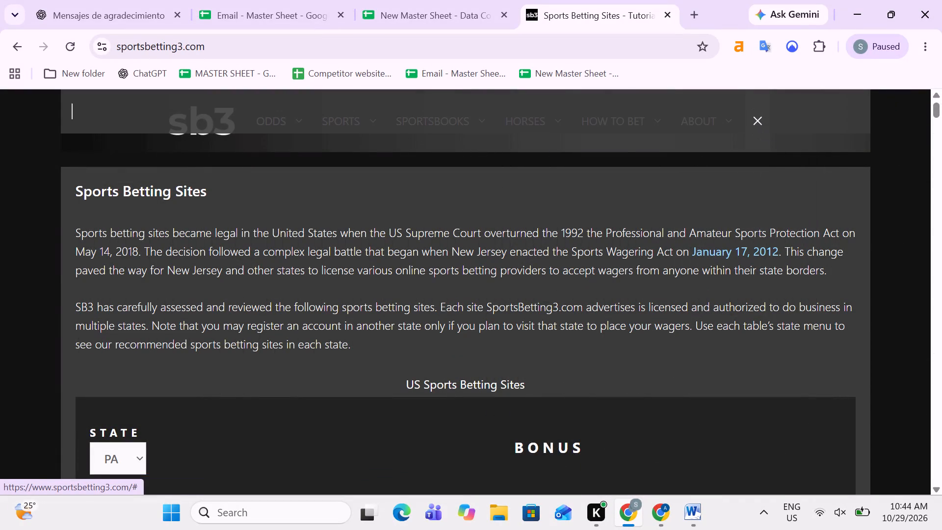
pyautogui.write('Netbet')
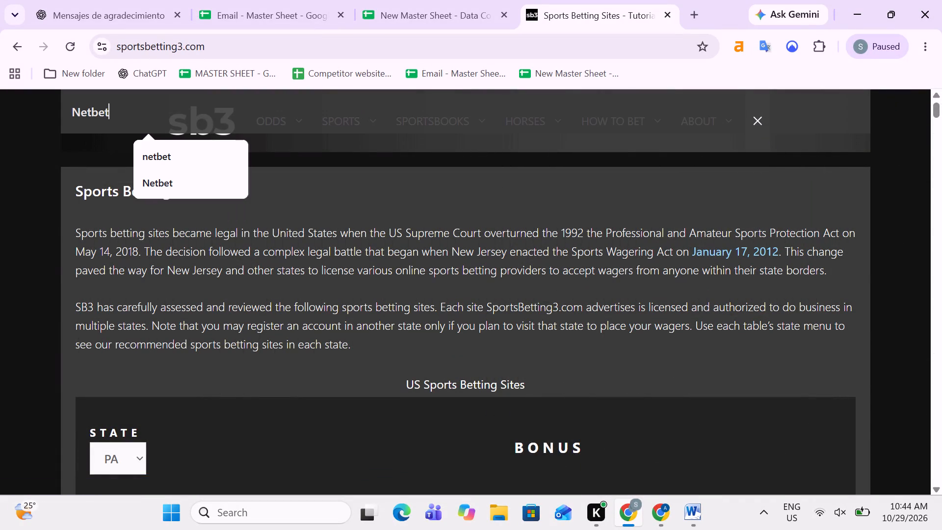
pyautogui.press('Return')
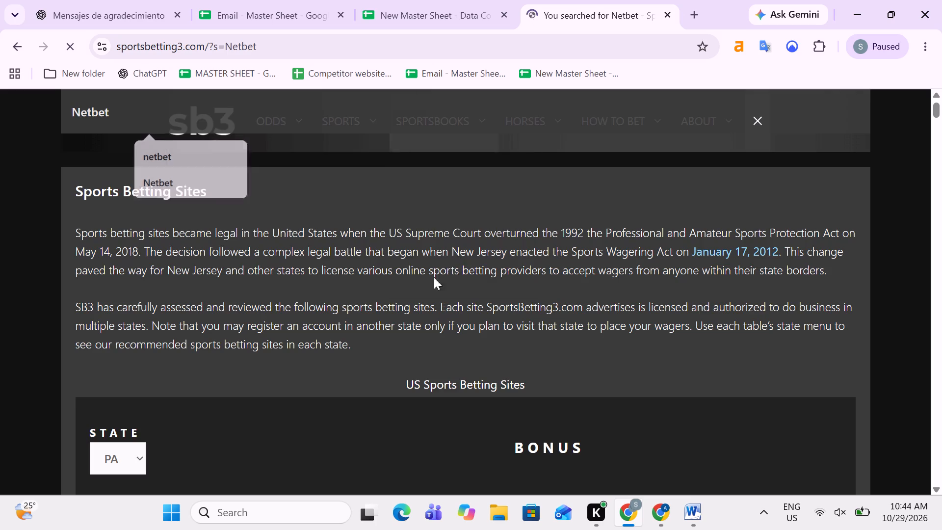
pyautogui.scroll(-4, 255, 378)
pyautogui.scroll(-6, 304, 349)
pyautogui.scroll(-4, 515, 154)
pyautogui.scroll(7, 440, 291)
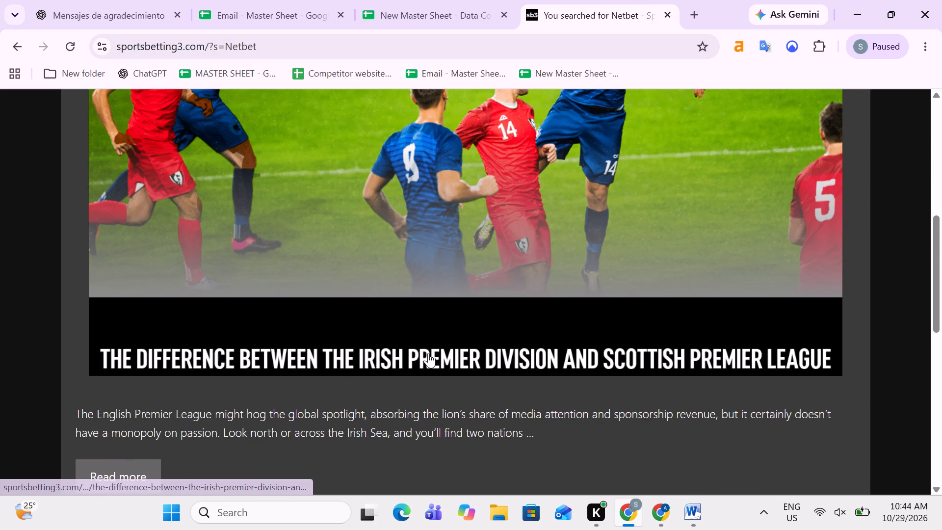
# Open the Irish Premier Division versus Scottish Premier League article, examine its text and betting links, and close both sportsbetting3.com pages.
pyautogui.keyDown('ctrl'); pyautogui.click(428, 353); pyautogui.keyUp('ctrl')
pyautogui.click(655, 0)
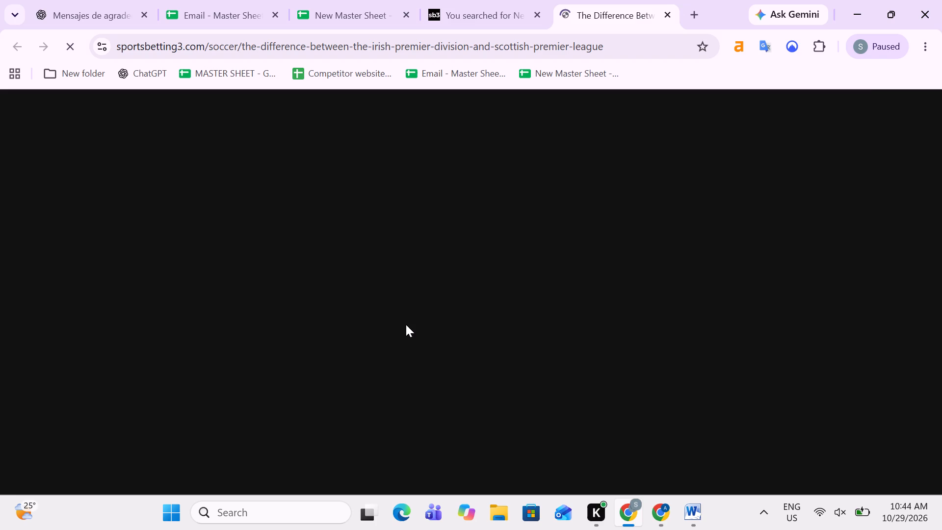
pyautogui.scroll(-15, 411, 330)
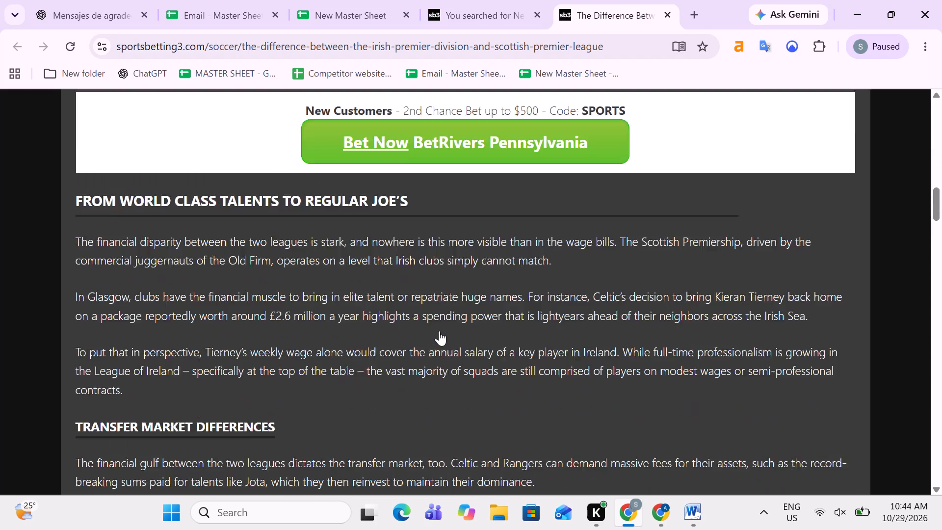
pyautogui.scroll(-11, 459, 323)
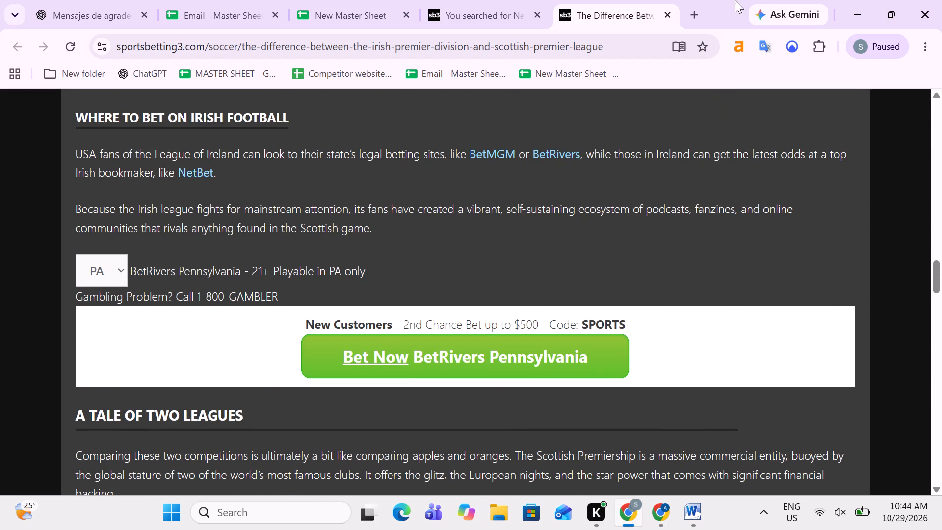
pyautogui.click(670, 16)
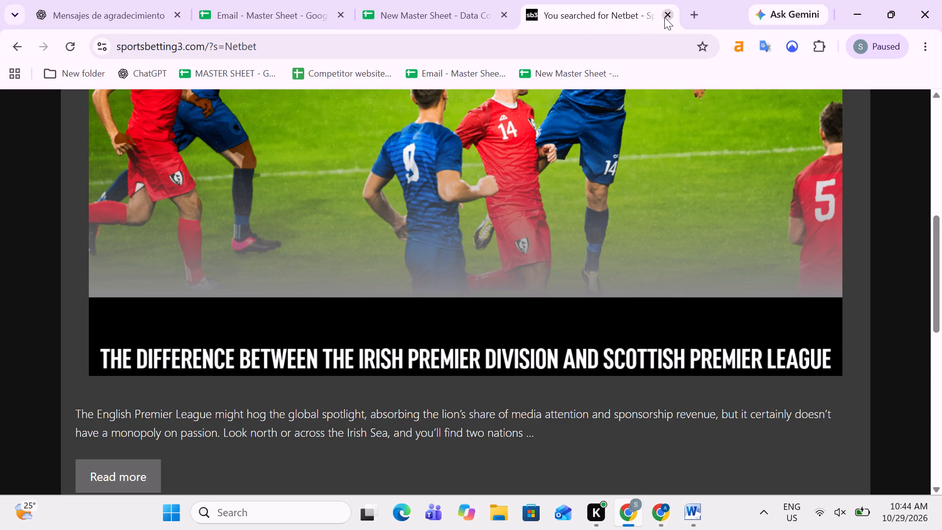
pyautogui.click(664, 17)
# Set the priority of sportsbetting3.com to Medium in the data collection sheet.
pyautogui.press('Left')
pyautogui.press('Left')
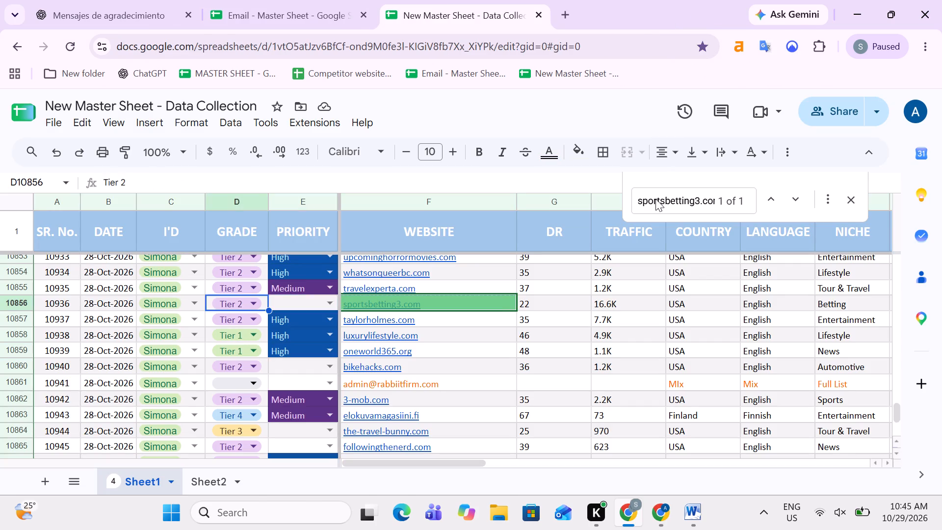
pyautogui.press('Right')
pyautogui.press('m')
pyautogui.press('Down')
pyautogui.press('Return')
# Check the sportsbetting3.com row's remaining columns through website type, and close the sheet search.
pyautogui.press('Up')
pyautogui.press('Right')
pyautogui.press('Right')
pyautogui.press('Right')
pyautogui.press('Right')
pyautogui.press('Right')
pyautogui.press('Right')
pyautogui.press('Right')
pyautogui.press('Right')
pyautogui.press('Right')
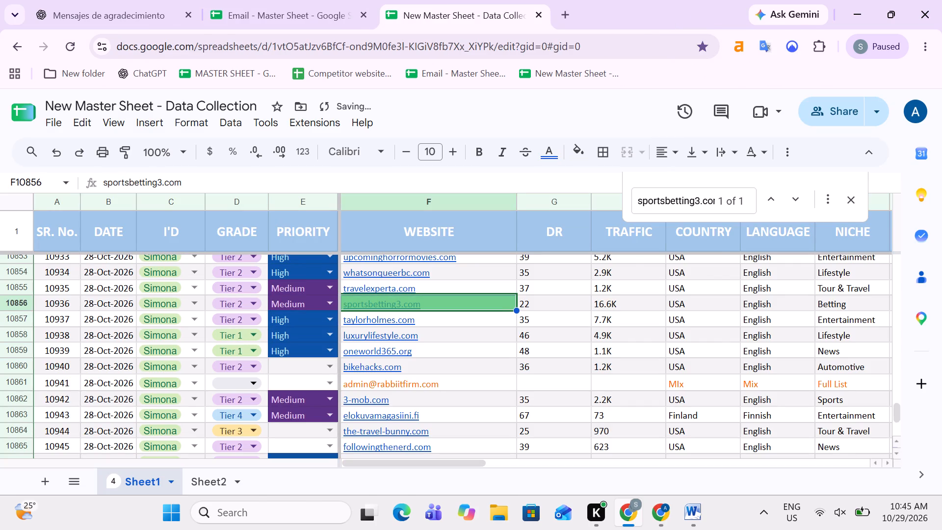
pyautogui.press('Right')
pyautogui.press('Right')
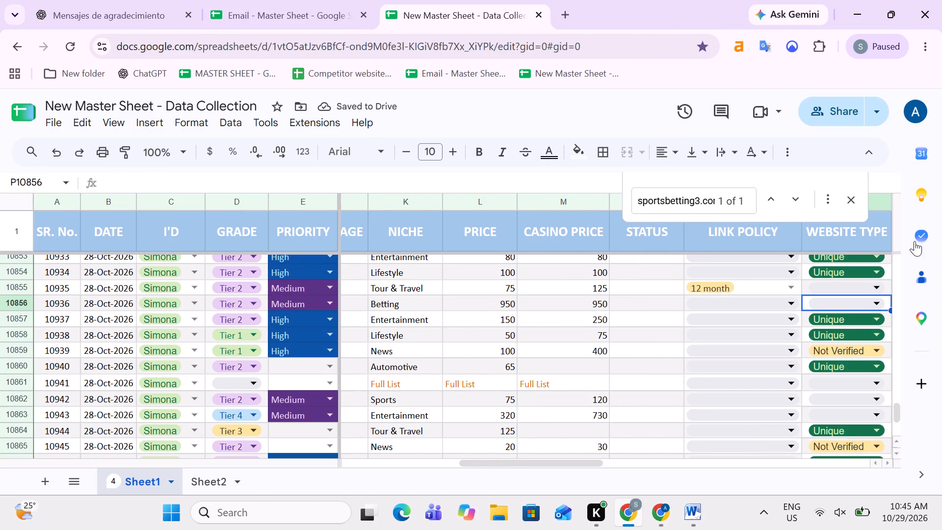
pyautogui.click(852, 201)
# Switch to Gmail, check the sportsbetting3.com conversation, and read the next unread conversation about sweatynames.com.
pyautogui.hotkey('alt', 'Tab')
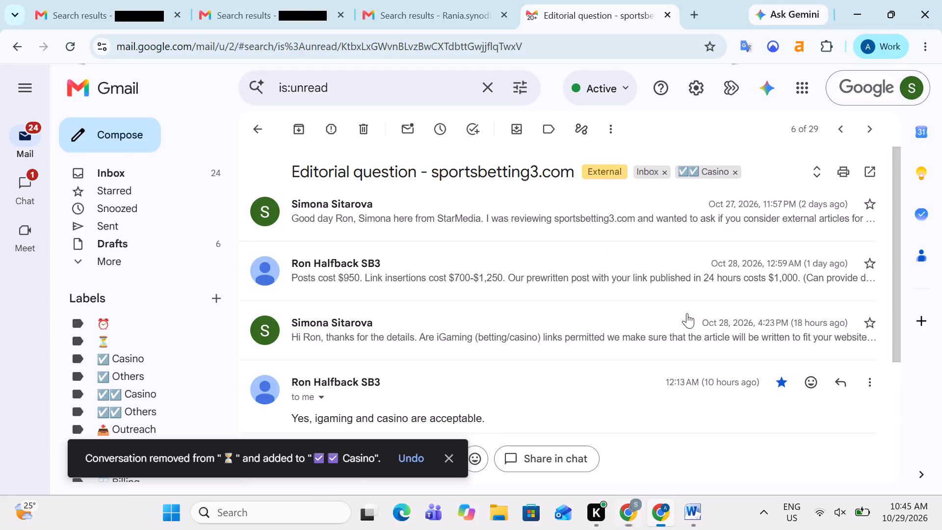
pyautogui.scroll(-8, 658, 297)
pyautogui.scroll(5, 528, 260)
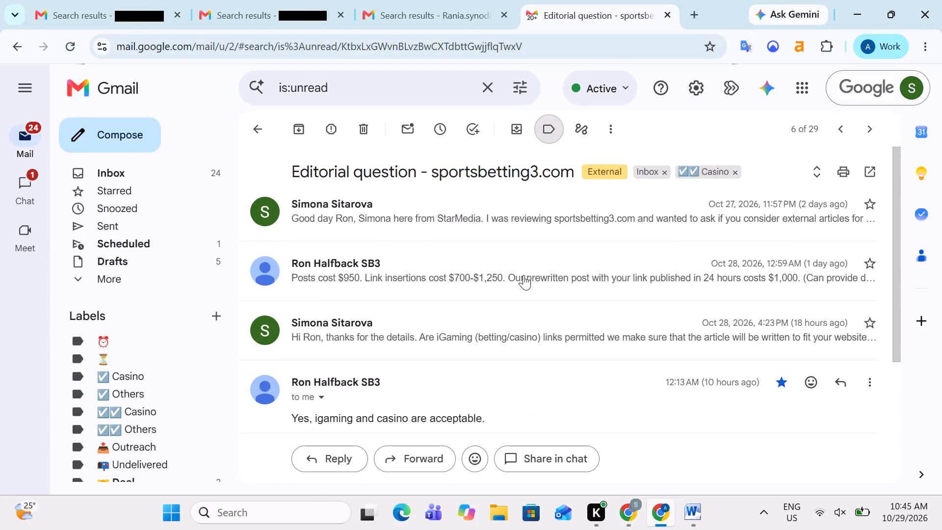
pyautogui.click(861, 131)
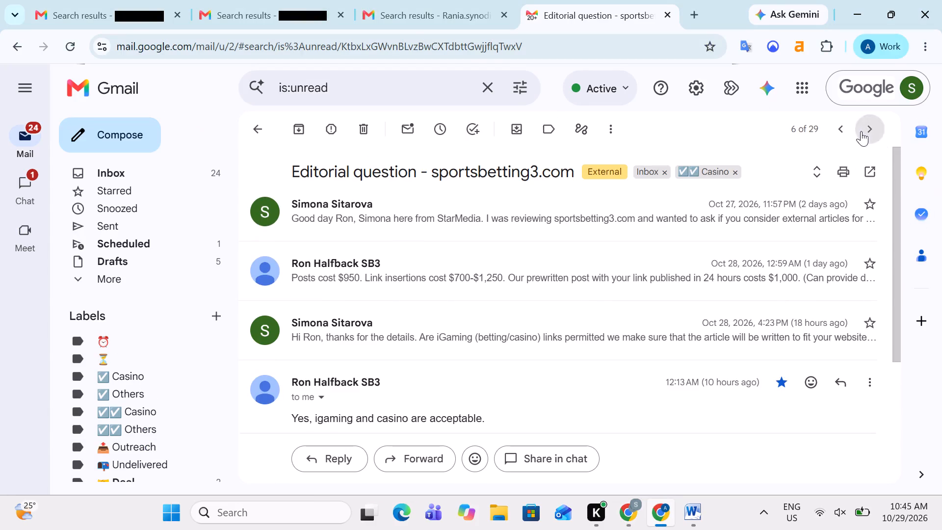
pyautogui.scroll(-2, 489, 266)
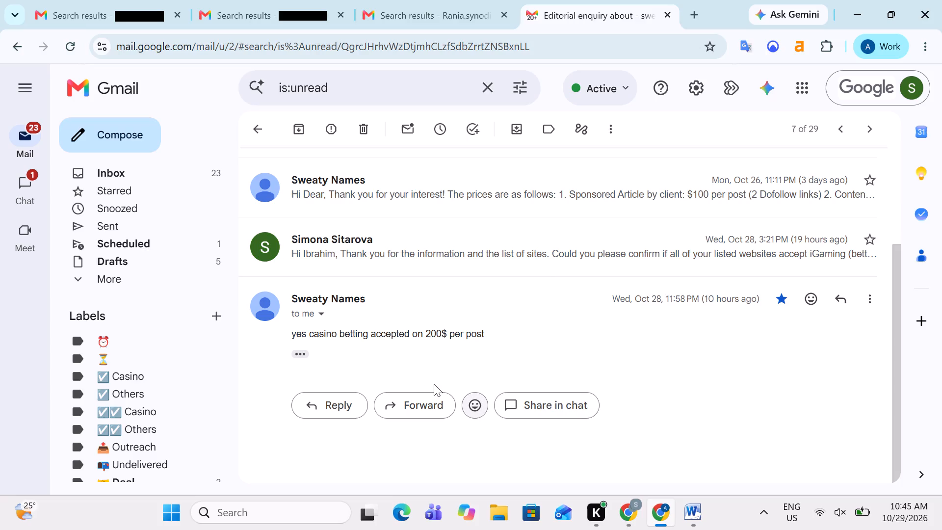
pyautogui.scroll(6, 459, 350)
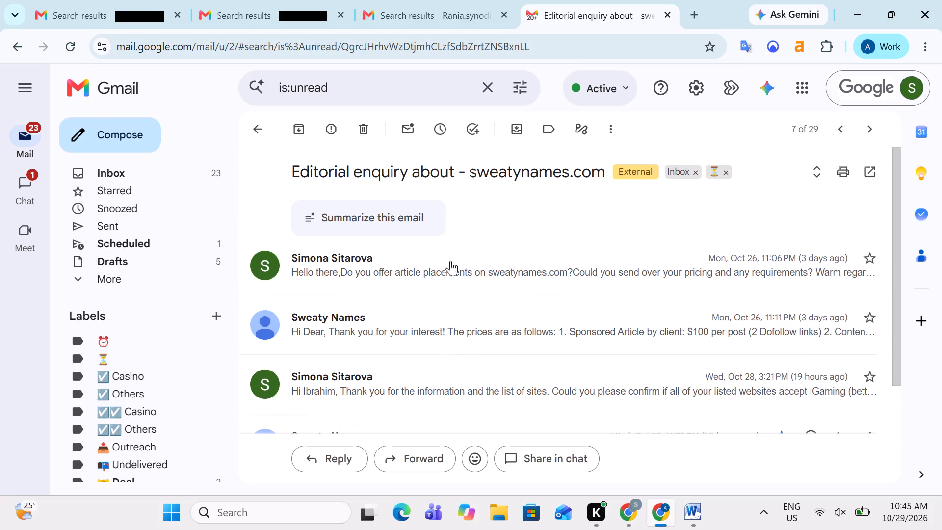
# Copy sweatynames.com from the email subject, search for it in the data collection sheet and go to its existing row.
pyautogui.click(499, 174)
pyautogui.moveTo(499, 174); pyautogui.dragTo(602, 173)
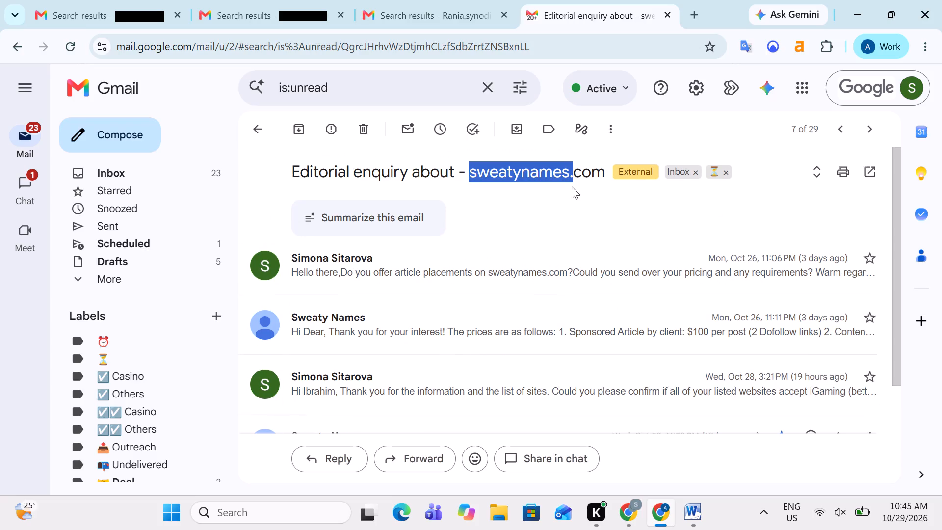
pyautogui.hotkey('ctrl', 'c')
pyautogui.hotkey('ctrl', 'c')
pyautogui.hotkey('ctrl', 'c')
pyautogui.hotkey('alt', 'Tab')
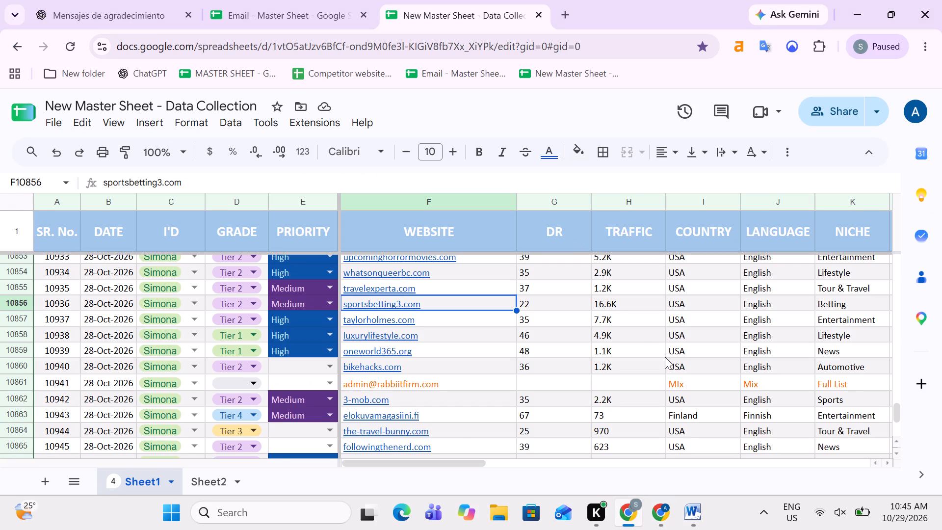
pyautogui.hotkey('ctrl', 'f')
pyautogui.hotkey('ctrl', 'v')
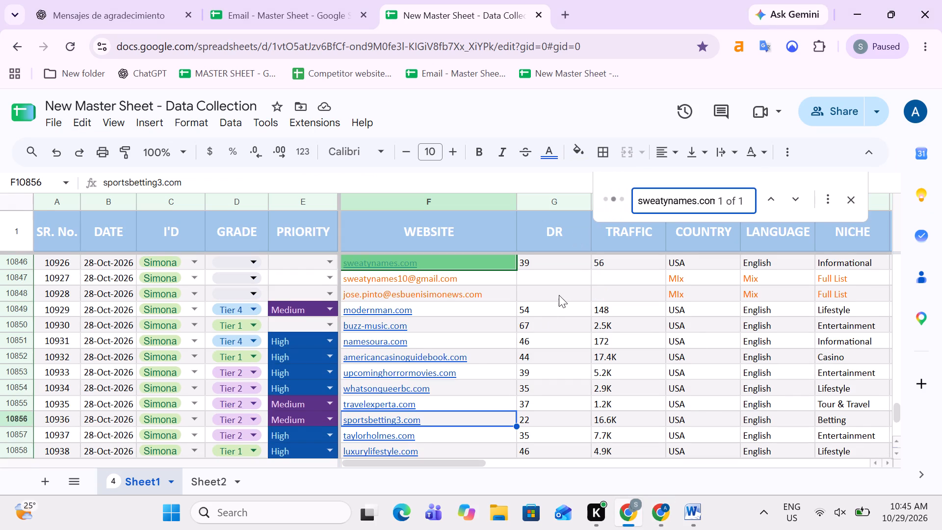
pyautogui.scroll(1, 559, 297)
pyautogui.click(533, 336)
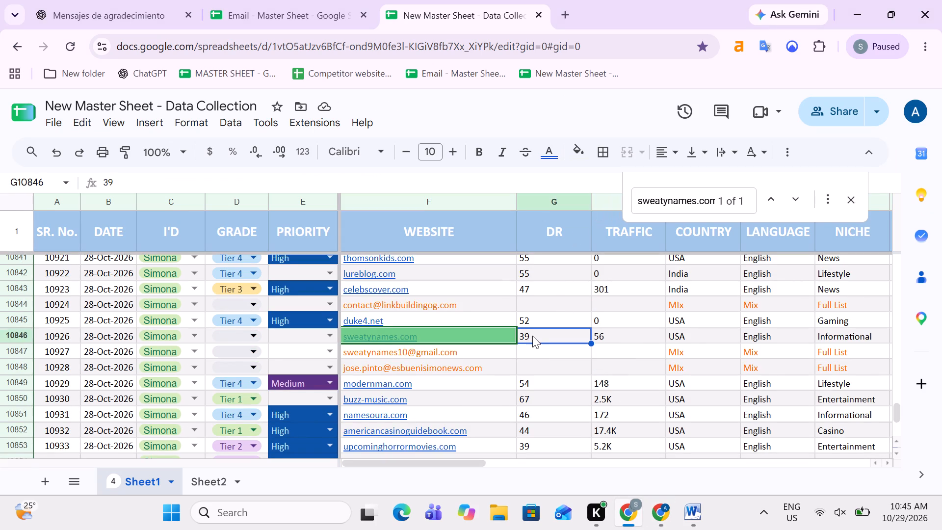
# Enter 200 as the casino price in the sweatynames.com row.
pyautogui.press('Right')
pyautogui.press('Right')
pyautogui.press('Right')
pyautogui.press('Right')
pyautogui.press('Right')
pyautogui.press('Right')
pyautogui.press('Right')
pyautogui.press('Left')
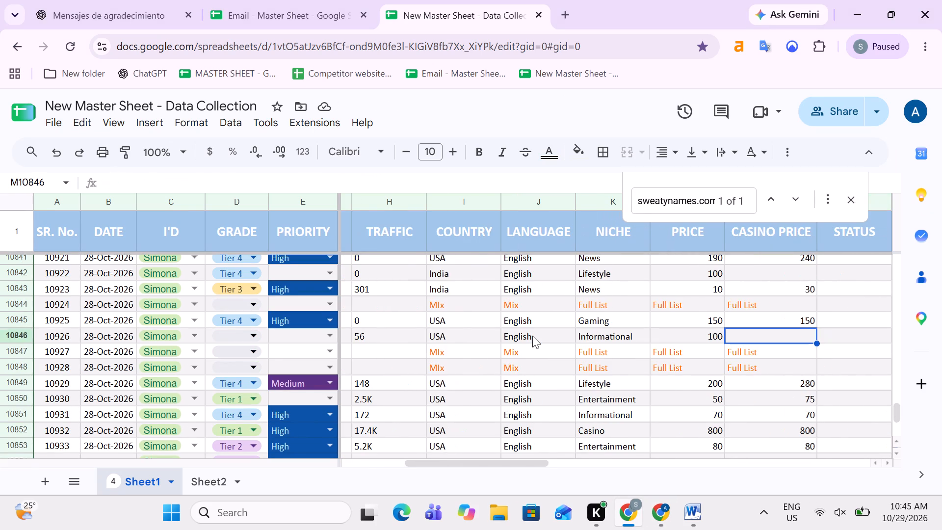
pyautogui.write('2-0')
pyautogui.press('BackSpace')
pyautogui.press('BackSpace')
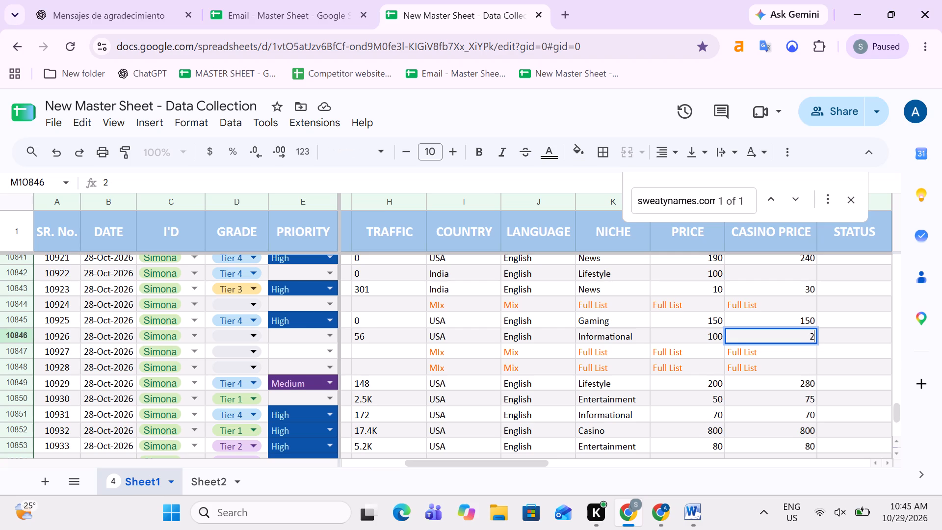
pyautogui.write('00')
pyautogui.press('Tab')
# Check the link policy, website type and contact details in the sweatynames.com row.
pyautogui.press('Right')
pyautogui.press('Right')
pyautogui.press('Right')
pyautogui.press('Left')
pyautogui.press('Left')
pyautogui.press('Right')
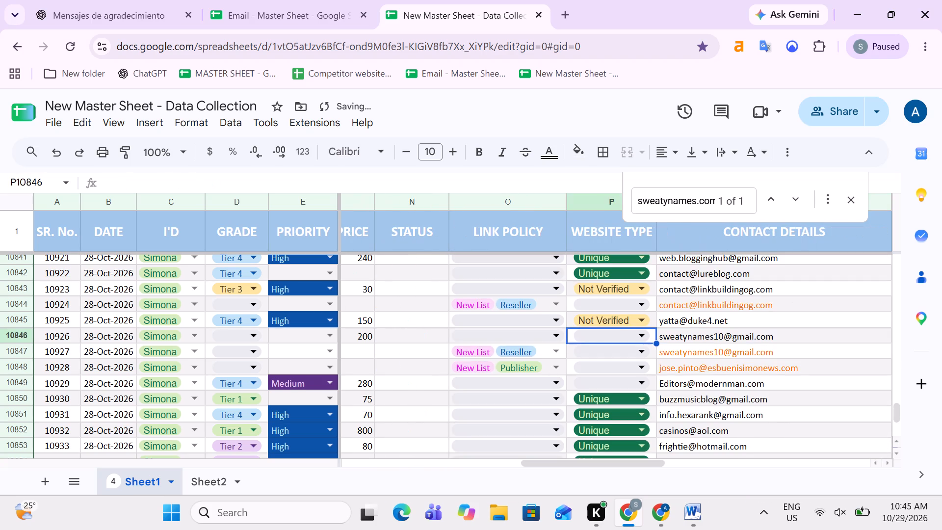
pyautogui.press('Right')
pyautogui.press('Left')
pyautogui.press('Left')
pyautogui.press('Left')
pyautogui.press('Left')
pyautogui.press('Left')
pyautogui.press('Left')
pyautogui.press('Left')
pyautogui.press('Left')
pyautogui.press('Left')
pyautogui.press('Left')
pyautogui.press('Left')
pyautogui.press('Left')
pyautogui.press('Left')
pyautogui.press('Left')
pyautogui.press('Left')
pyautogui.press('Left')
pyautogui.press('Left')
pyautogui.press('Left')
pyautogui.press('Left')
pyautogui.press('Left')
# Set the priority of sweatynames.com to Medium.
pyautogui.press('Right')
pyautogui.press('Right')
pyautogui.press('Right')
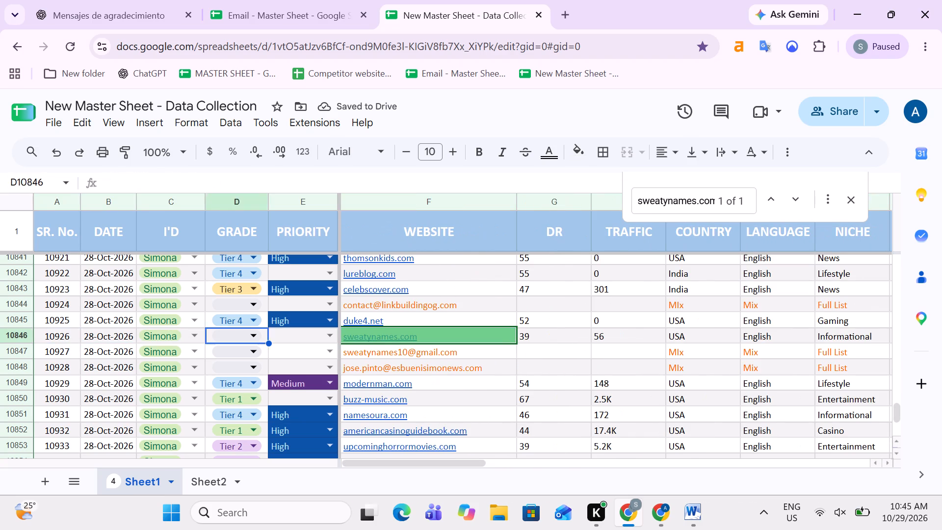
pyautogui.press('Right')
pyautogui.press('m')
pyautogui.press('Down')
pyautogui.press('Return')
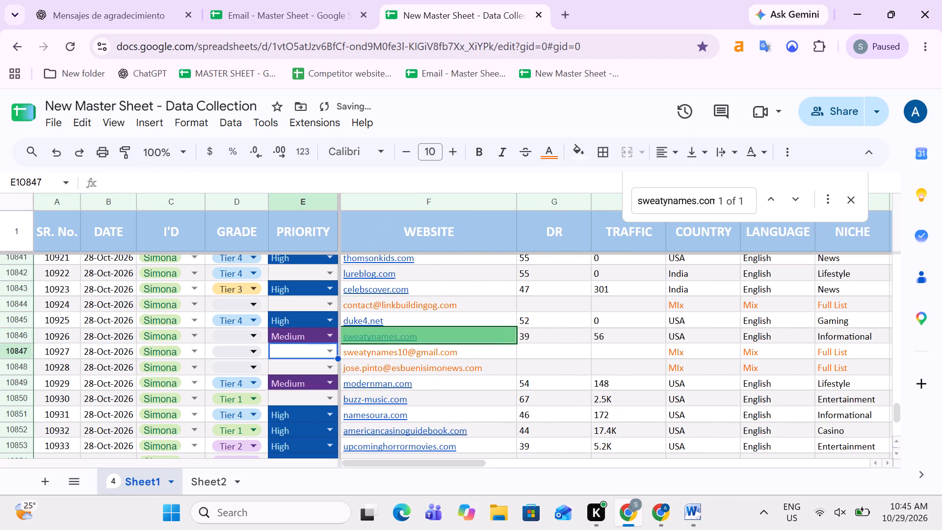
# Check the price, casino price, link policy, website type and contact columns across the sweatynames.com row.
pyautogui.press('Up')
pyautogui.press('Right')
pyautogui.press('Right')
pyautogui.press('Right')
pyautogui.press('Right')
pyautogui.press('Right')
pyautogui.press('Right')
pyautogui.press('Right')
pyautogui.press('Right')
pyautogui.press('Right')
pyautogui.press('Right')
pyautogui.press('Right')
pyautogui.press('Right')
pyautogui.press('Right')
pyautogui.press('Left')
pyautogui.press('Left')
pyautogui.press('Left')
pyautogui.press('Left')
pyautogui.press('Left')
pyautogui.press('Left')
pyautogui.press('Left')
pyautogui.press('Left')
pyautogui.press('Left')
pyautogui.press('Left')
pyautogui.press('Left')
pyautogui.press('Left')
pyautogui.press('Left')
pyautogui.press('Left')
pyautogui.press('Left')
pyautogui.press('Left')
pyautogui.press('Left')
pyautogui.press('Left')
pyautogui.press('Left')
pyautogui.press('Left')
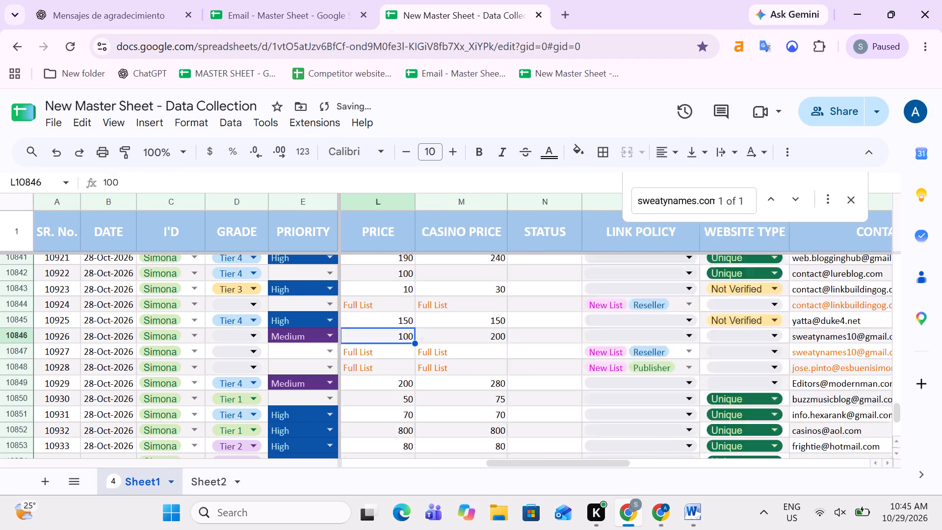
pyautogui.press('Right')
pyautogui.press('Right')
pyautogui.press('Right')
pyautogui.press('Right')
pyautogui.press('Left')
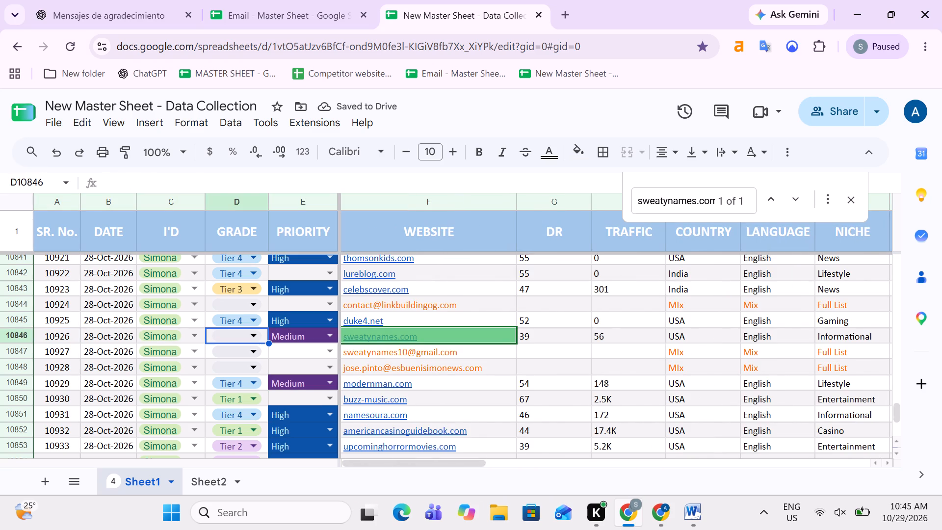
pyautogui.press('t')
pyautogui.press('Up')
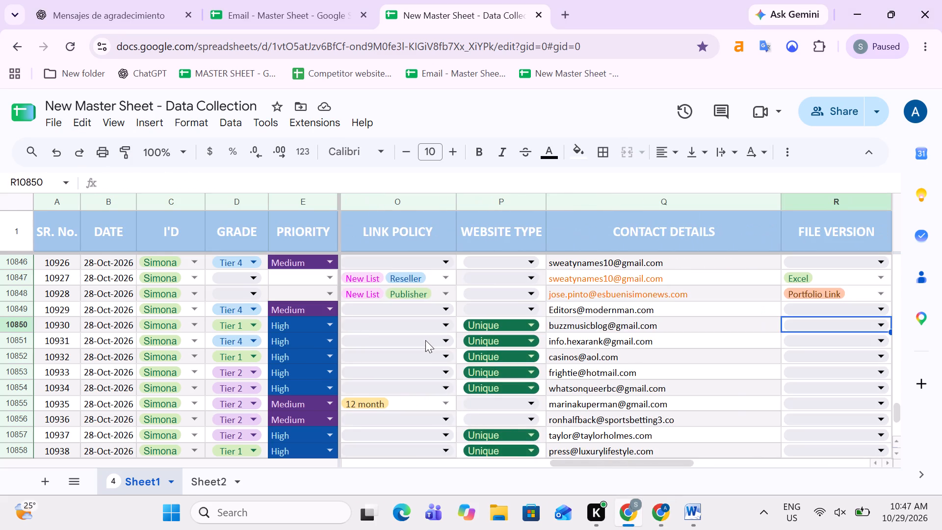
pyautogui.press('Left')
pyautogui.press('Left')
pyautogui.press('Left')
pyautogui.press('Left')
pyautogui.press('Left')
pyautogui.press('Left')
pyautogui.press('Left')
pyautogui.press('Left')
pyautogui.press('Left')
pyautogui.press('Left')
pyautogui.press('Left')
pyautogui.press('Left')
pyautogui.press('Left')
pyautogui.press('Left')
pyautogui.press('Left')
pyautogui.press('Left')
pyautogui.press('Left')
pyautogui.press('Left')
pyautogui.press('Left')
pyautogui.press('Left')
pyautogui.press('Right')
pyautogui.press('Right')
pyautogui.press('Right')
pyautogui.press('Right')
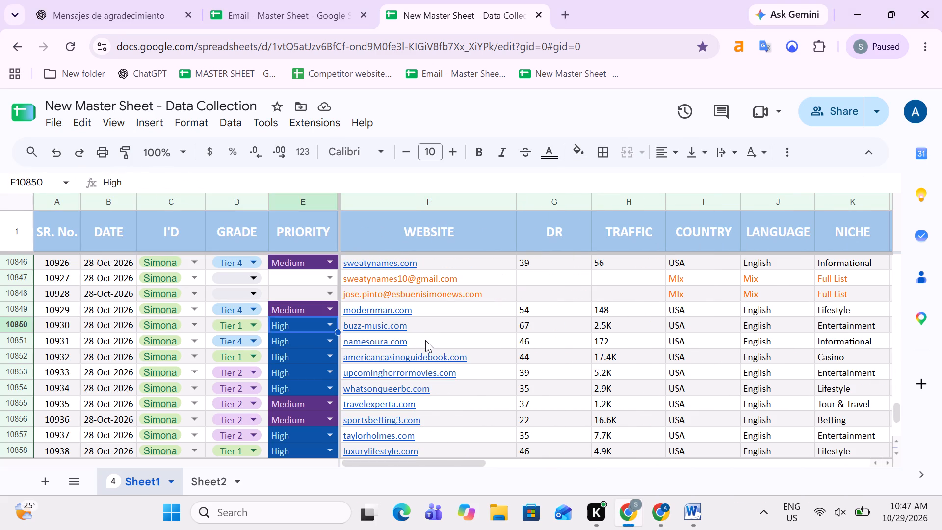
# Go to the website column's first empty row below the last entry in the New Master Sheet.
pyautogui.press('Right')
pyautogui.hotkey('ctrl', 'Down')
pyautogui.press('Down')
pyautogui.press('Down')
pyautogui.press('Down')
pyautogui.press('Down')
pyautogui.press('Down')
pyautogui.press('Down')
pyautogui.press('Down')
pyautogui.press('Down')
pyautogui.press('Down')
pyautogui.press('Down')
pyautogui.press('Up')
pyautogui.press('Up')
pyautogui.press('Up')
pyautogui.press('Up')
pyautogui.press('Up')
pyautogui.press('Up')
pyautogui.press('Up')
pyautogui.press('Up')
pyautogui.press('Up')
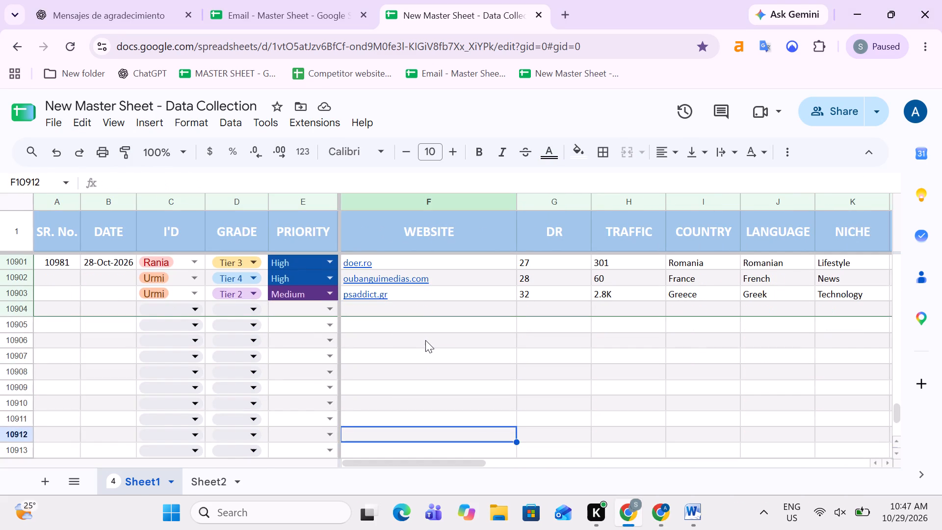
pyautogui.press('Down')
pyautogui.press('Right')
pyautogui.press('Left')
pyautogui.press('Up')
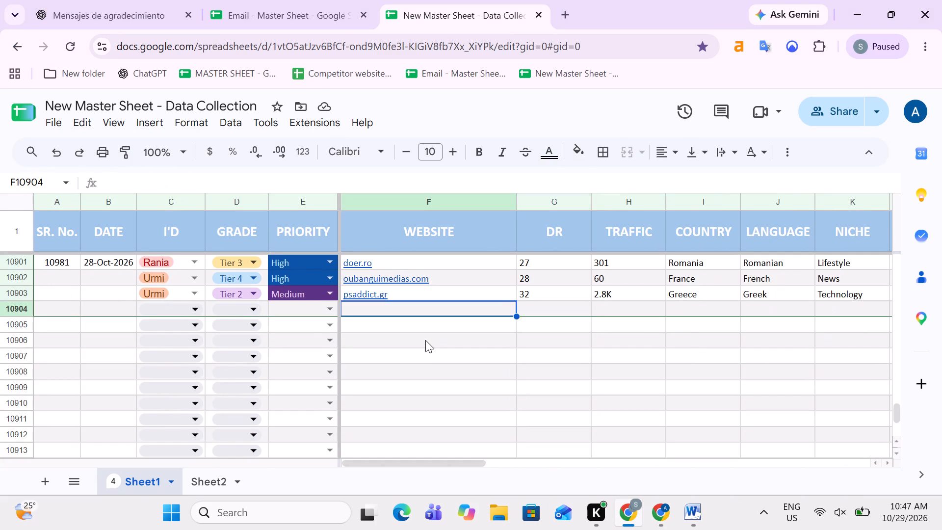
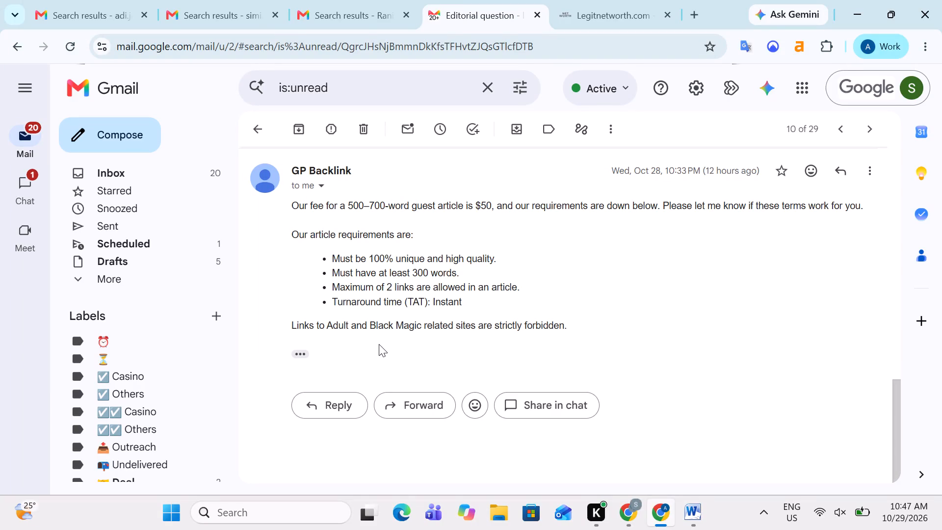
# Copy the legitnetworth.com domain from the open site's address, dismissing the ad overlay, and switch to the New Master Sheet.
pyautogui.click(584, 0)
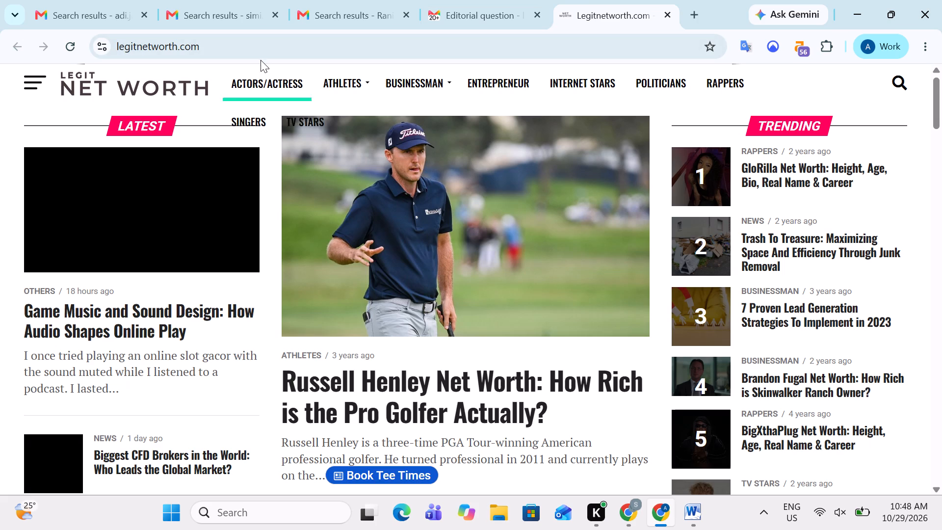
pyautogui.click(256, 51)
pyautogui.moveTo(256, 51); pyautogui.dragTo(200, 56)
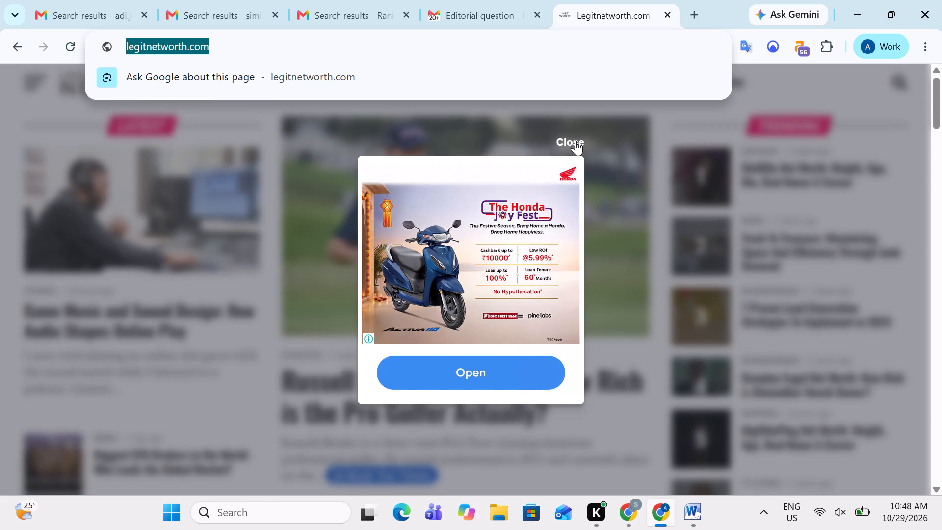
pyautogui.click(576, 140)
pyautogui.click(298, 54)
pyautogui.moveTo(298, 54); pyautogui.dragTo(196, 54)
pyautogui.click(264, 46)
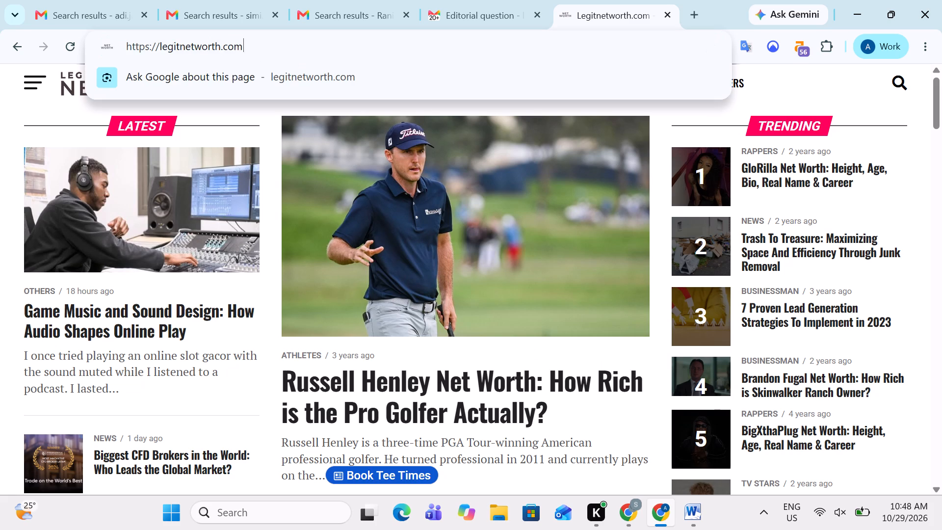
pyautogui.moveTo(264, 46); pyautogui.dragTo(201, 48)
pyautogui.hotkey('ctrl', 'c')
pyautogui.hotkey('ctrl', 'c')
pyautogui.hotkey('ctrl', 'c')
pyautogui.hotkey('alt', 'Tab')
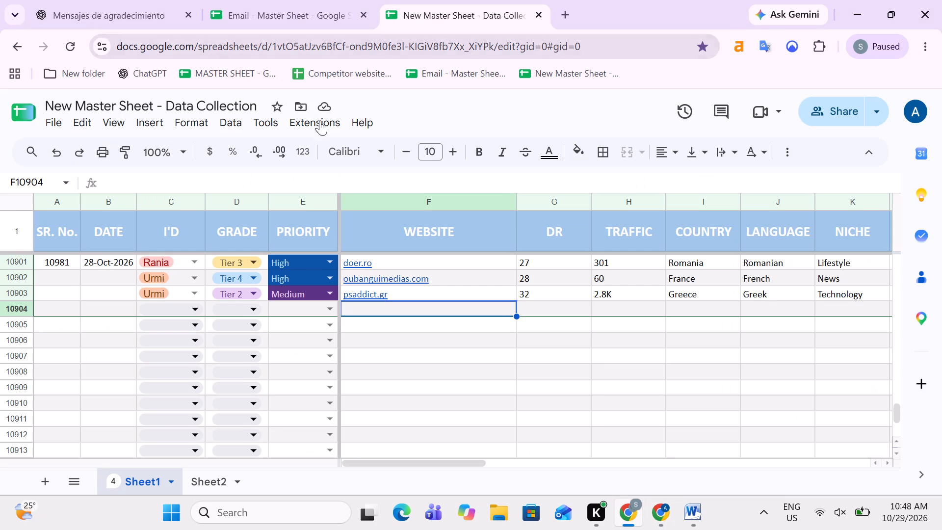
# Enter legitnetworth.com in the website column of row 10904 in the data collection sheet.
pyautogui.press('Down')
pyautogui.press('Up')
pyautogui.press('Return')
pyautogui.hotkey('ctrl', 'v')
pyautogui.press('Tab')
pyautogui.press('Right')
pyautogui.press('Left')
pyautogui.press('Left')
pyautogui.press('Right')
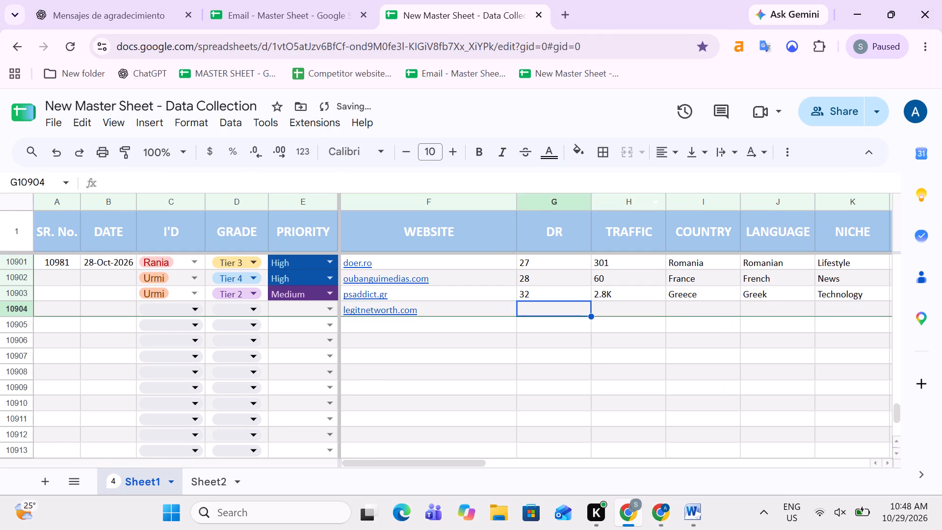
# Switch to the legitnetworth.com site and look through its homepage articles to judge its content.
pyautogui.hotkey('alt', 'Tab')
pyautogui.scroll(-15, 608, 306)
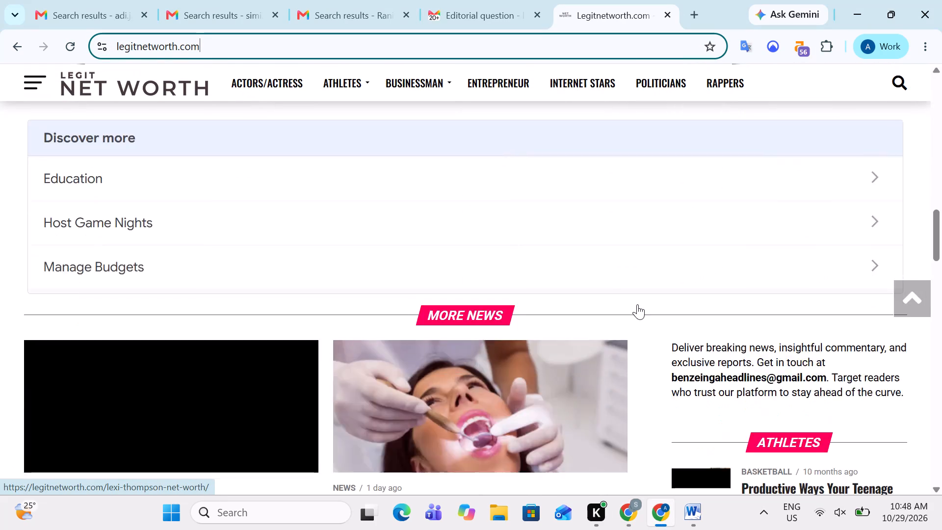
pyautogui.scroll(20, 637, 304)
pyautogui.scroll(-20, 617, 312)
pyautogui.scroll(-2, 606, 343)
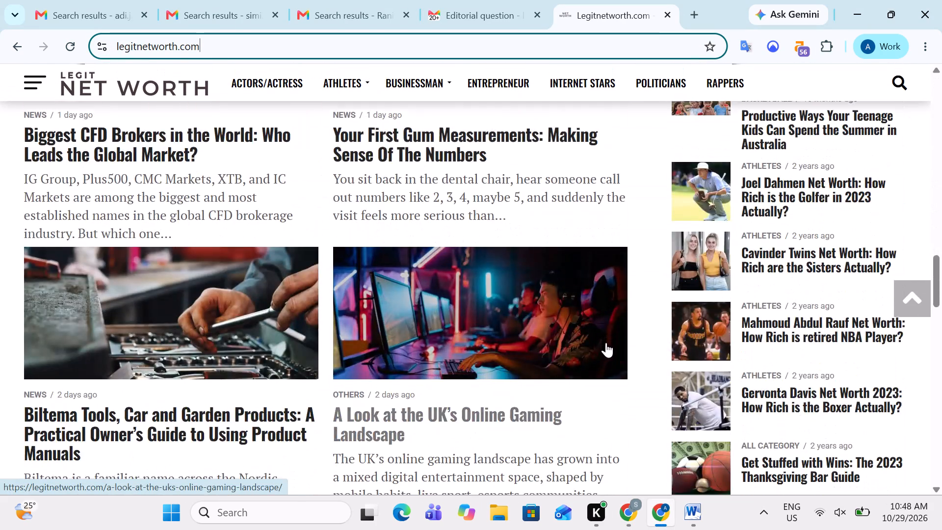
pyautogui.scroll(-5, 606, 343)
pyautogui.scroll(3, 606, 343)
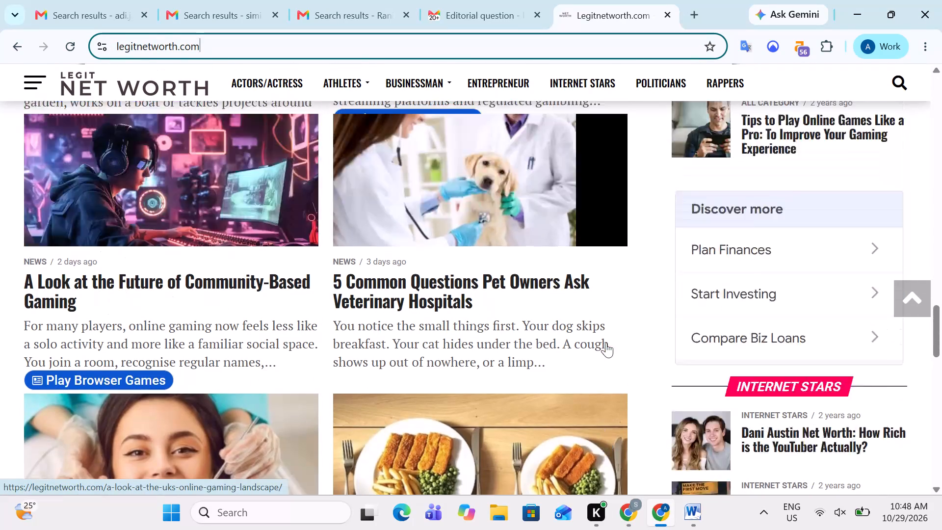
pyautogui.scroll(20, 606, 343)
pyautogui.scroll(12, 606, 343)
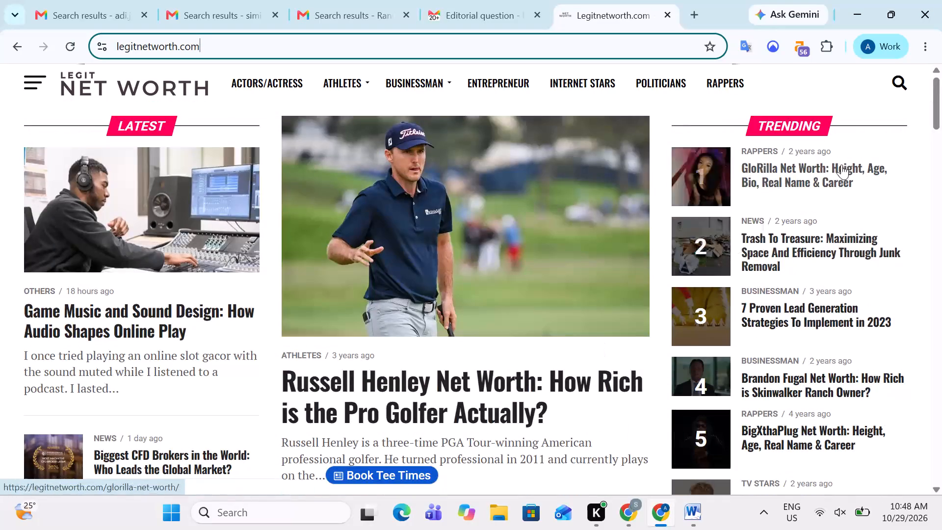
# Look up the site's Ahrefs domain metrics and record DR 56 and traffic 60.3K in the legitnetworth.com row.
pyautogui.click(796, 52)
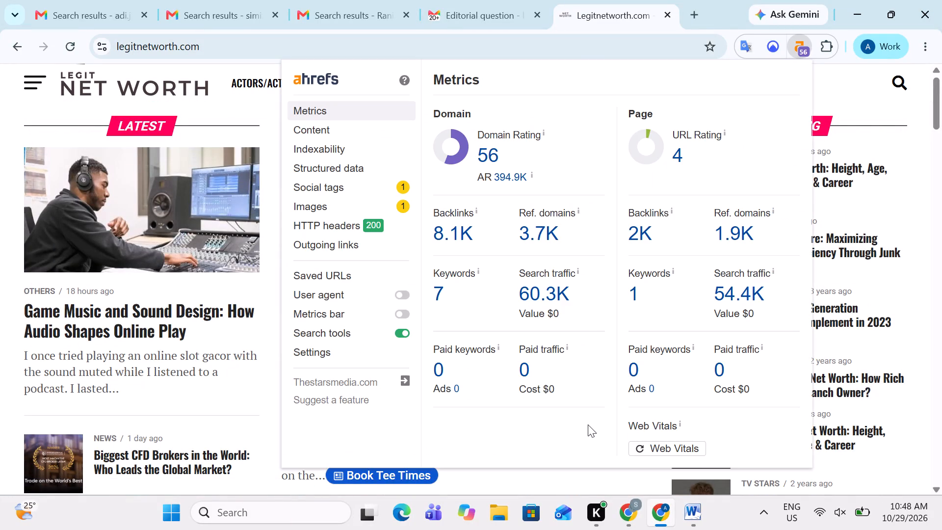
pyautogui.hotkey('alt', 'Tab')
pyautogui.write('56')
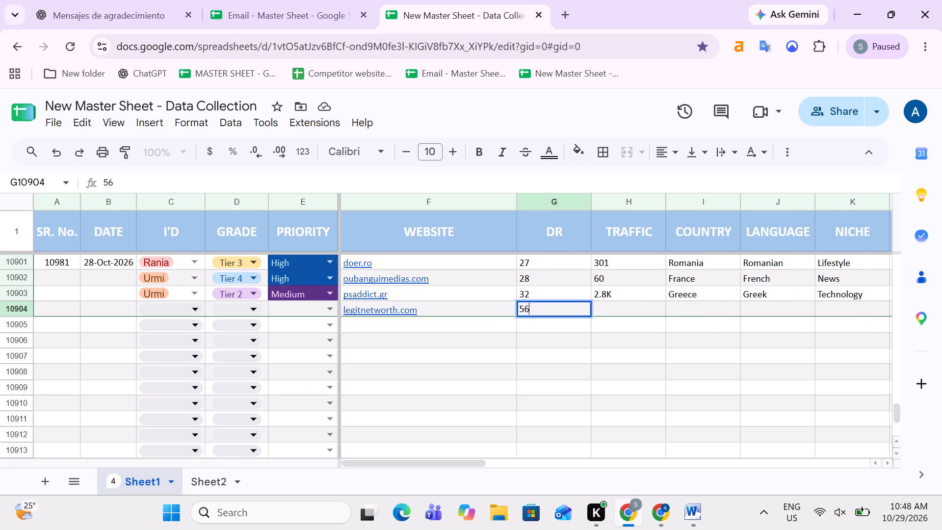
pyautogui.press('Right')
pyautogui.hotkey('alt', 'Tab')
pyautogui.hotkey('alt', 'Tab')
pyautogui.write('60')
pyautogui.write('.3K')
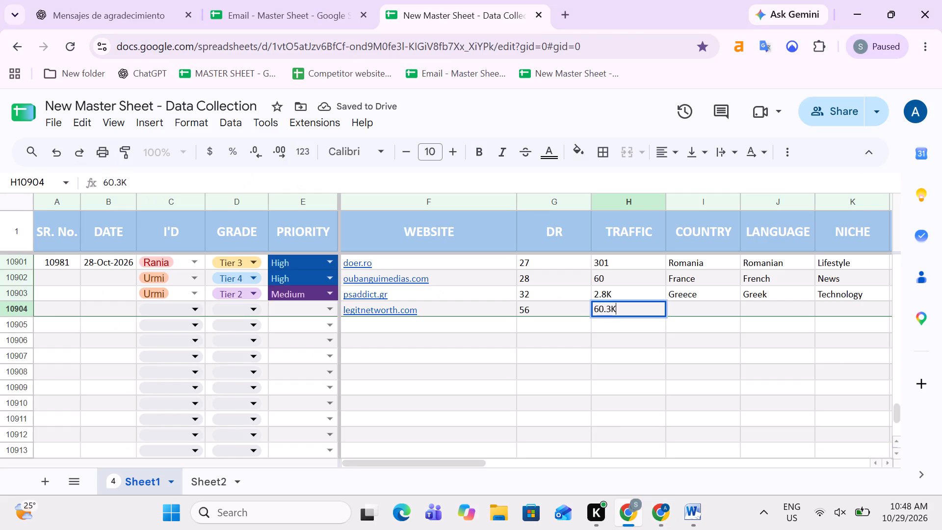
pyautogui.press('Right')
# Fill in the legitnetworth.com row with country USA, language English and niche News.
pyautogui.hotkey('alt', 'Tab')
pyautogui.hotkey('alt', 'Tab')
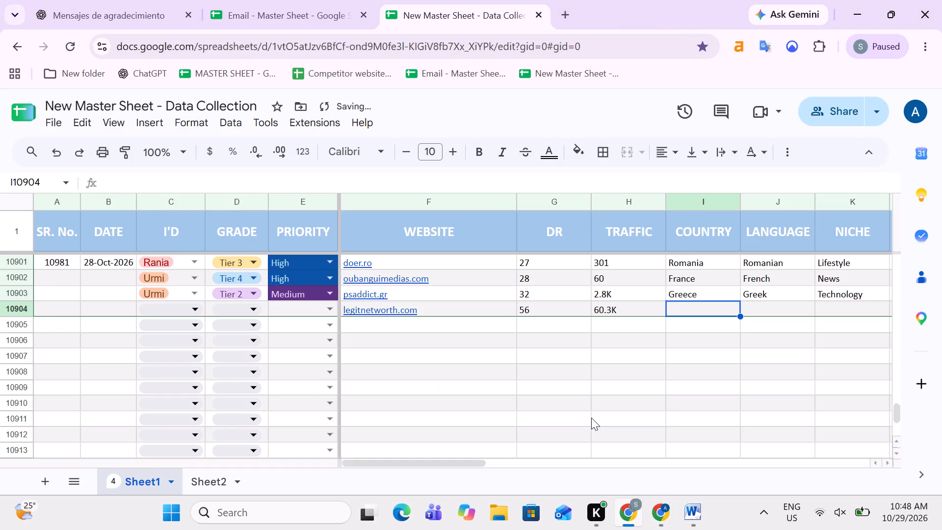
pyautogui.write('US')
pyautogui.press('Right')
pyautogui.hotkey('shift', 'e')
pyautogui.press('Right')
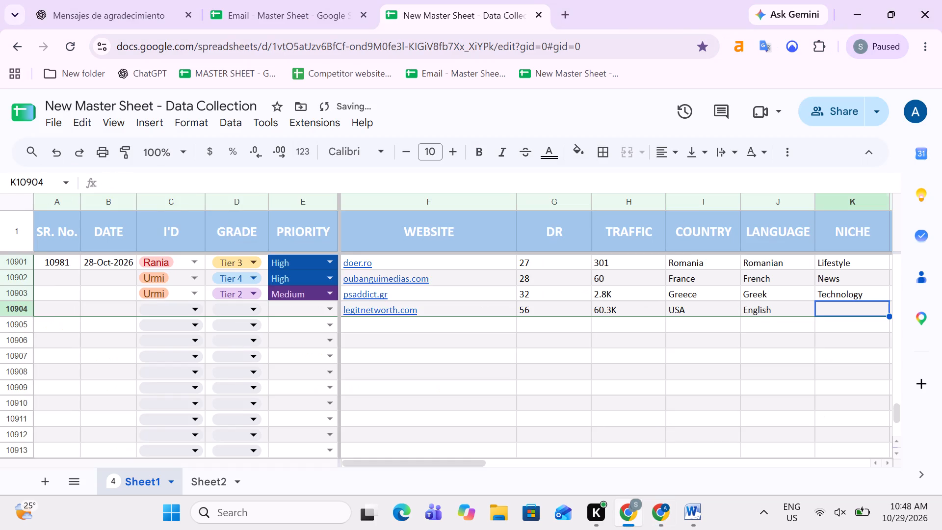
pyautogui.write('Ne')
pyautogui.press('Right')
pyautogui.press('Right')
pyautogui.press('Right')
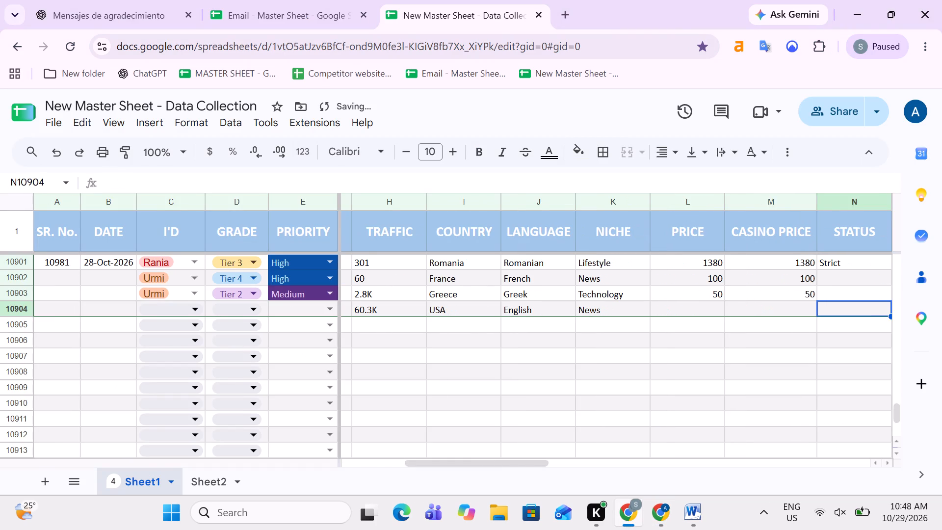
pyautogui.press('Left')
pyautogui.press('Left')
# Search the legitnetworth.com site for Netbet.
pyautogui.hotkey('alt', 'Tab')
pyautogui.click(0, 318)
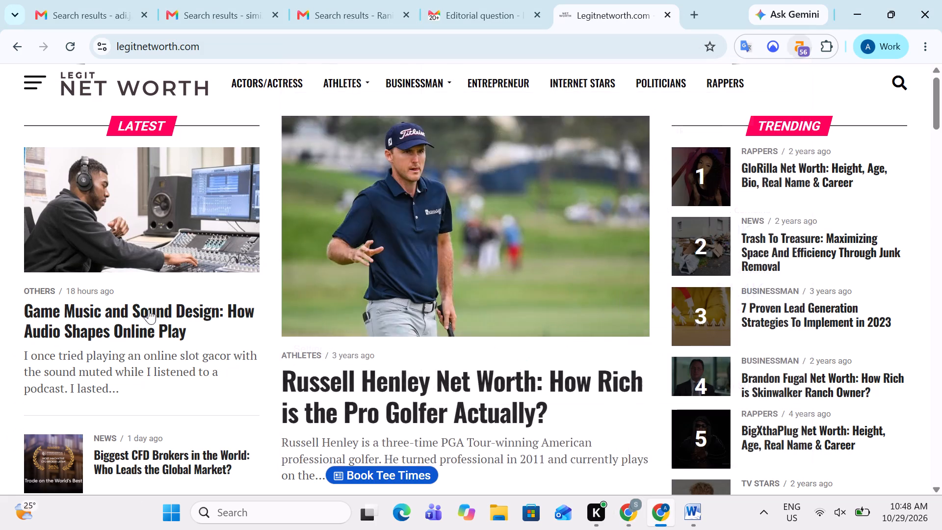
pyautogui.scroll(20, 649, 314)
pyautogui.click(898, 78)
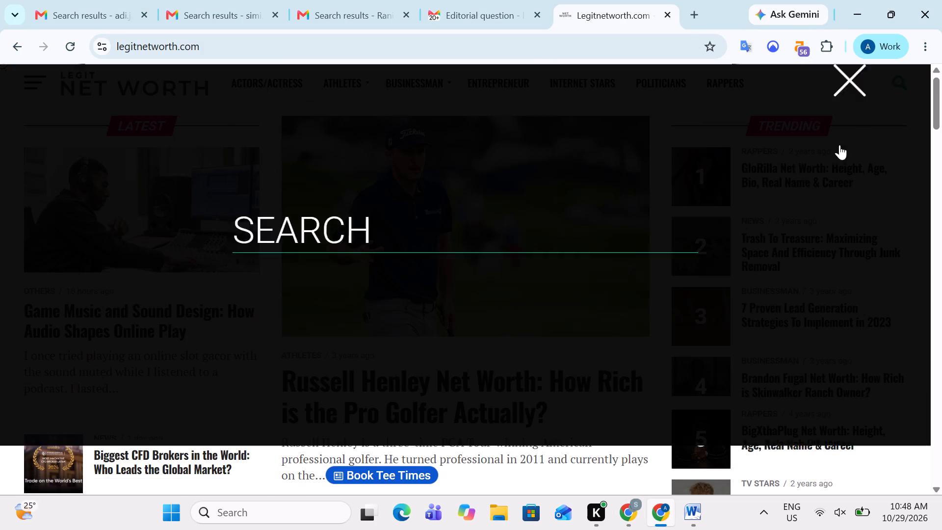
pyautogui.click(376, 282)
pyautogui.write('Netbet')
pyautogui.press('Return')
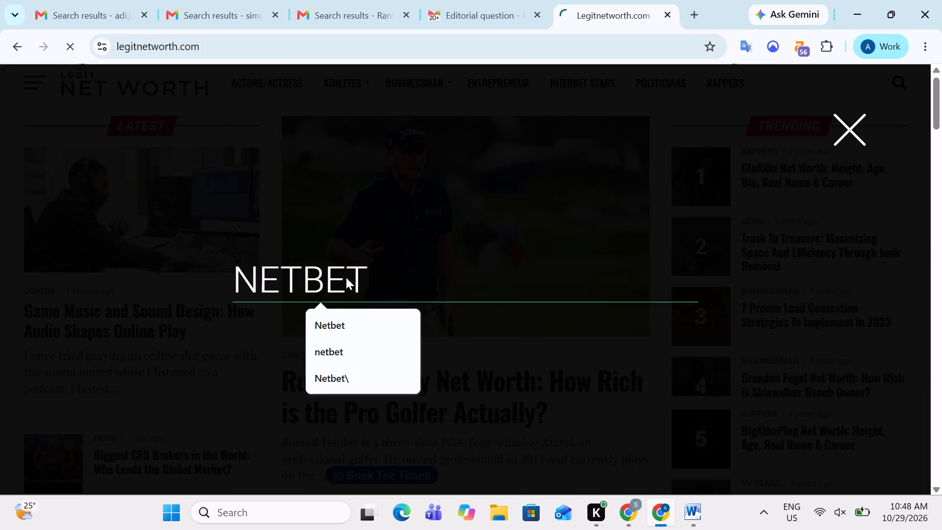
# Open the article "Top 10 Trusted Online Gaming Malaysia in 2024" and examine its gambling links.
pyautogui.keyDown('ctrl'); pyautogui.click(441, 227); pyautogui.keyUp('ctrl')
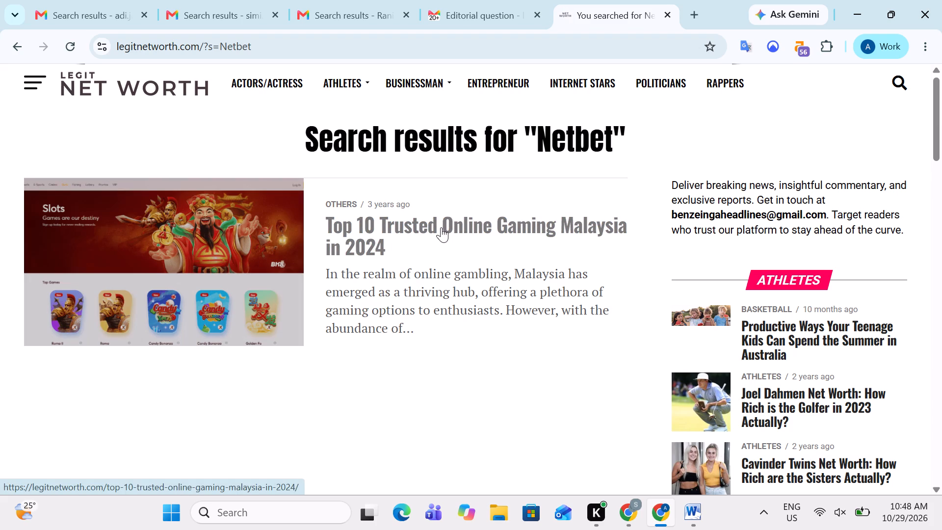
pyautogui.click(641, 0)
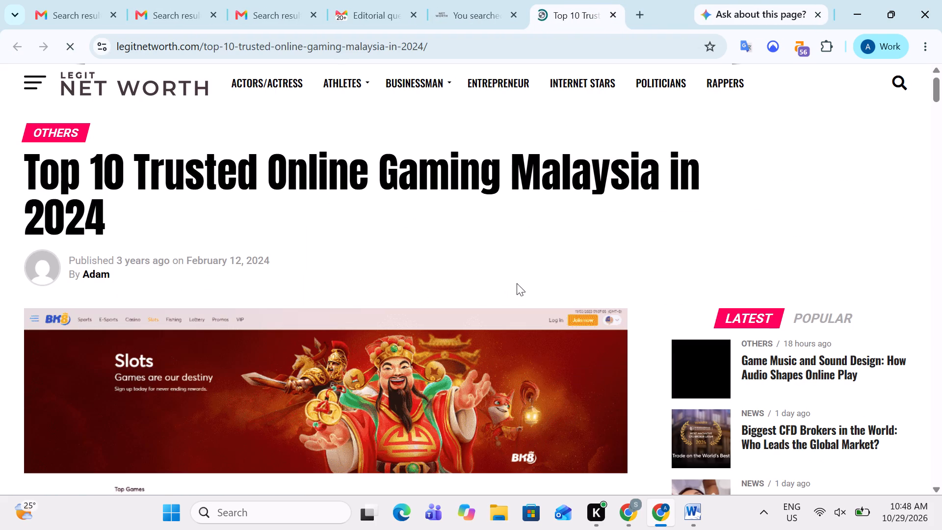
pyautogui.scroll(-6, 411, 400)
pyautogui.scroll(-3, 384, 281)
pyautogui.scroll(-2, 453, 286)
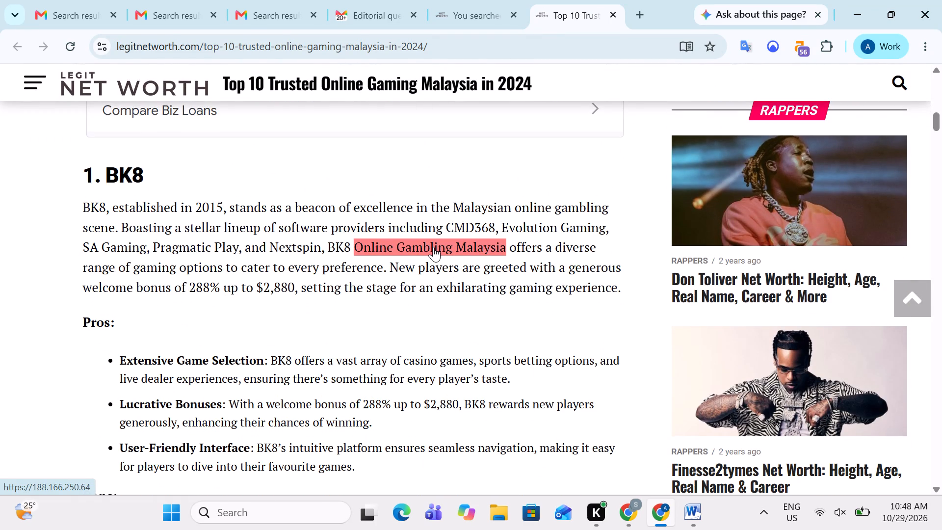
pyautogui.scroll(-9, 425, 340)
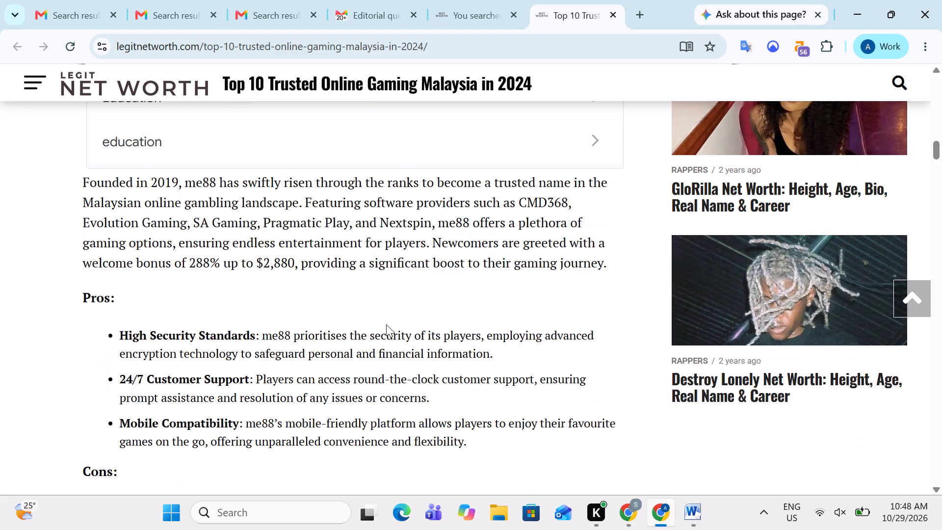
pyautogui.scroll(-9, 381, 326)
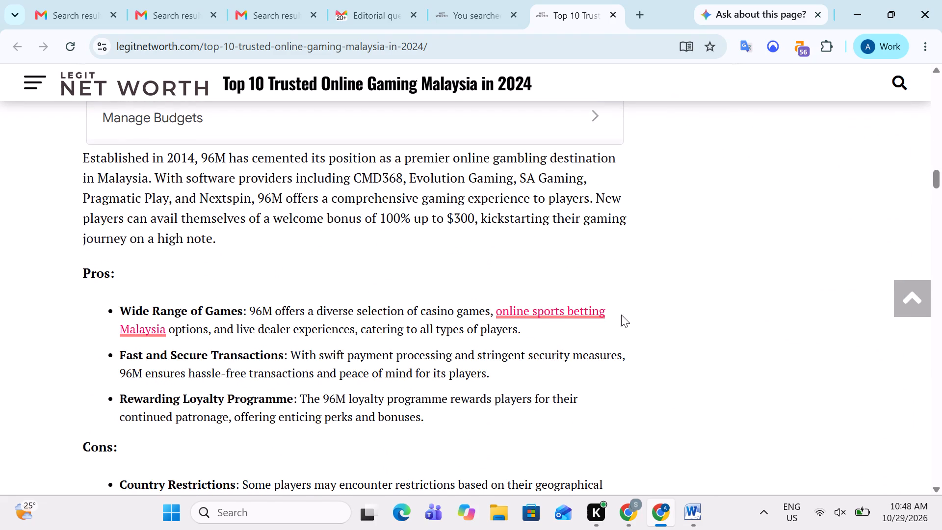
pyautogui.scroll(-5, 342, 265)
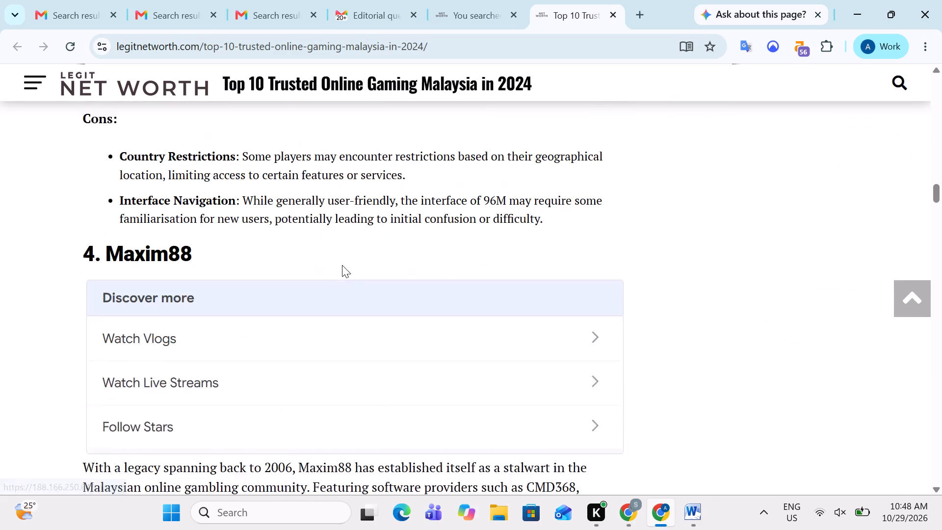
# Examine the casino entries further down the article "Top 10 Trusted Online Gaming Malaysia in 2024" for gambling links.
pyautogui.scroll(-14, 347, 263)
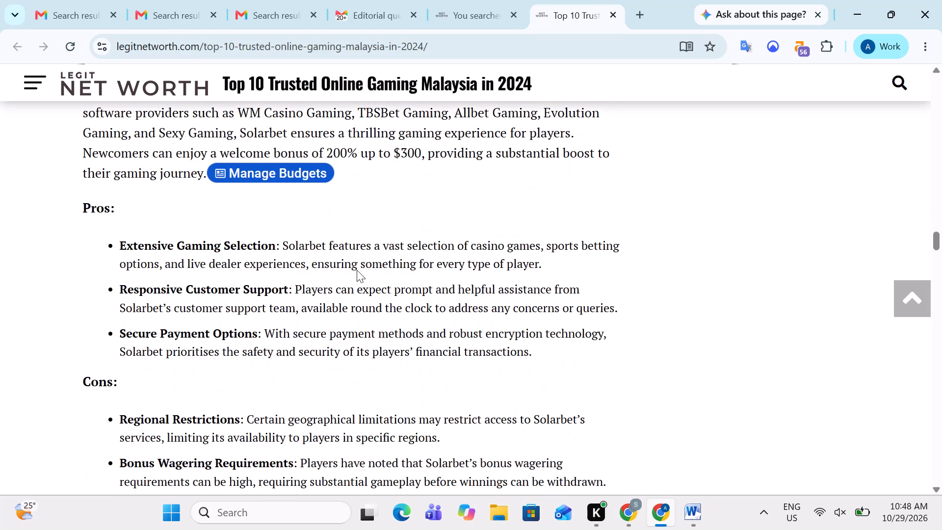
pyautogui.scroll(-9, 357, 292)
pyautogui.scroll(-8, 433, 297)
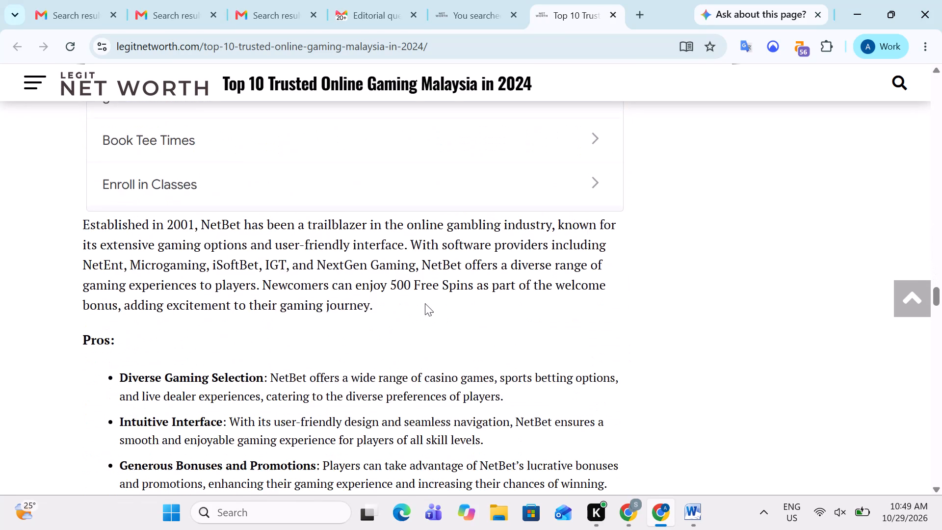
pyautogui.scroll(-14, 425, 303)
pyautogui.scroll(-13, 427, 312)
# Find "netbet" within the article and check its NetBet section for links.
pyautogui.hotkey('ctrl', 'f')
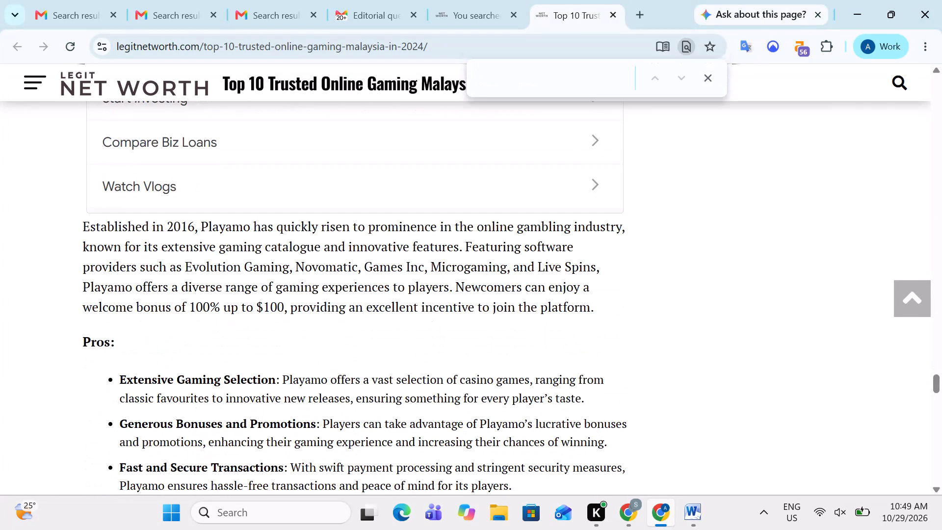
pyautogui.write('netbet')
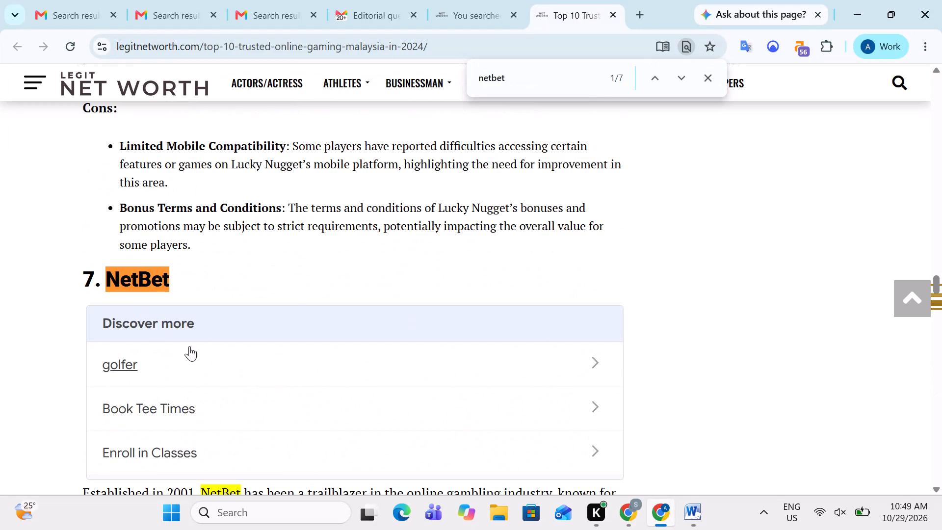
pyautogui.click(683, 73)
pyautogui.scroll(-2, 461, 235)
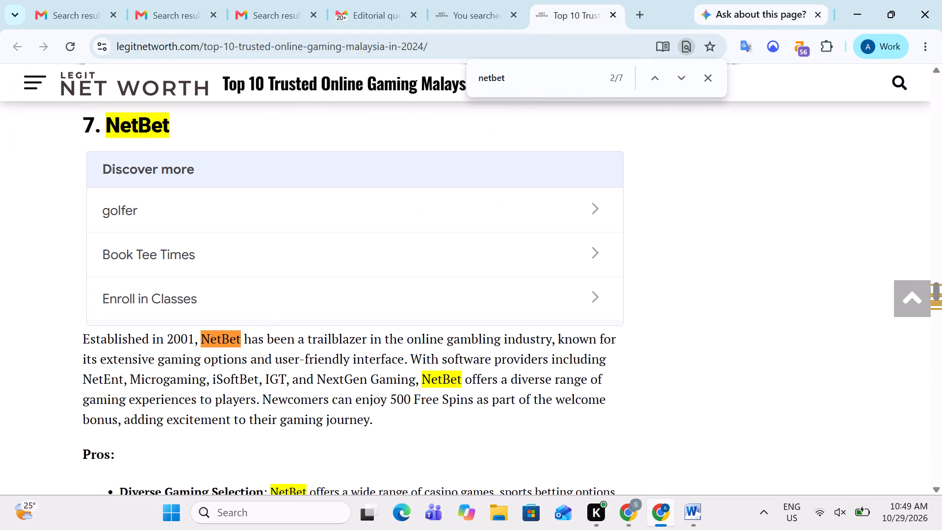
pyautogui.scroll(-3, 404, 388)
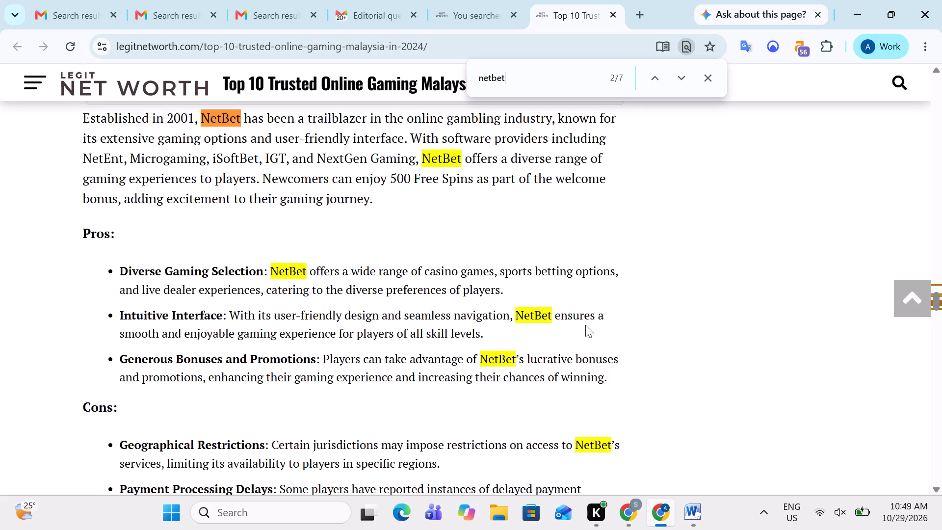
pyautogui.scroll(-3, 540, 359)
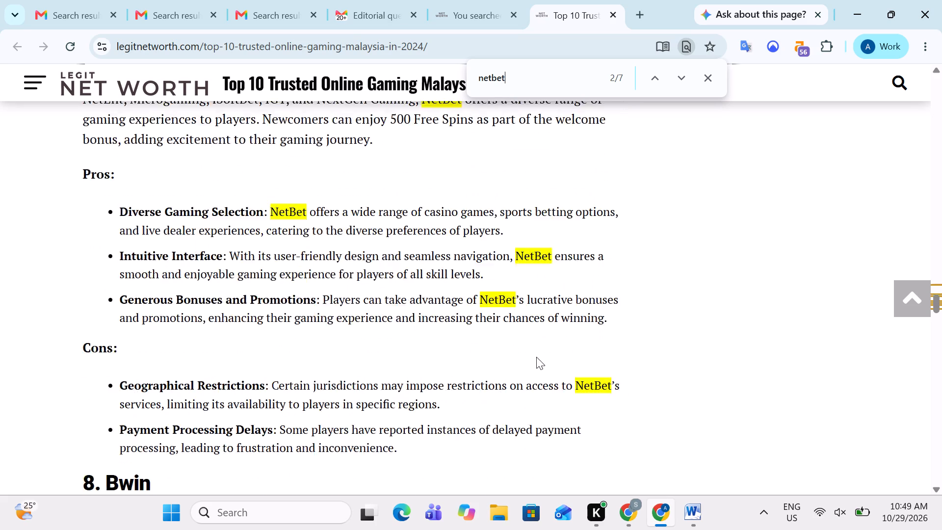
pyautogui.scroll(-1, 536, 357)
pyautogui.scroll(-5, 285, 259)
pyautogui.scroll(-16, 407, 226)
pyautogui.scroll(-5, 447, 223)
# Close the article and the Netbet site search results, returning to the legitnetworth.com email thread.
pyautogui.click(610, 15)
pyautogui.scroll(-5, 422, 245)
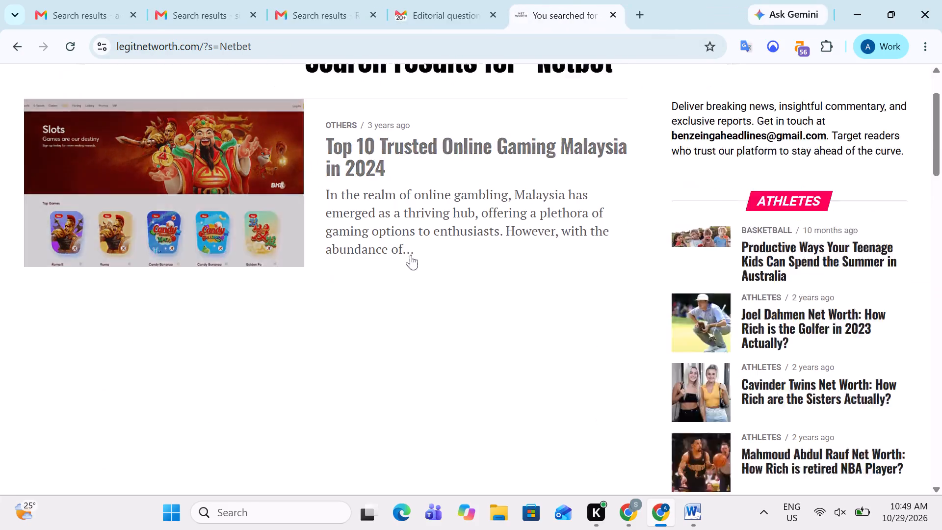
pyautogui.click(670, 11)
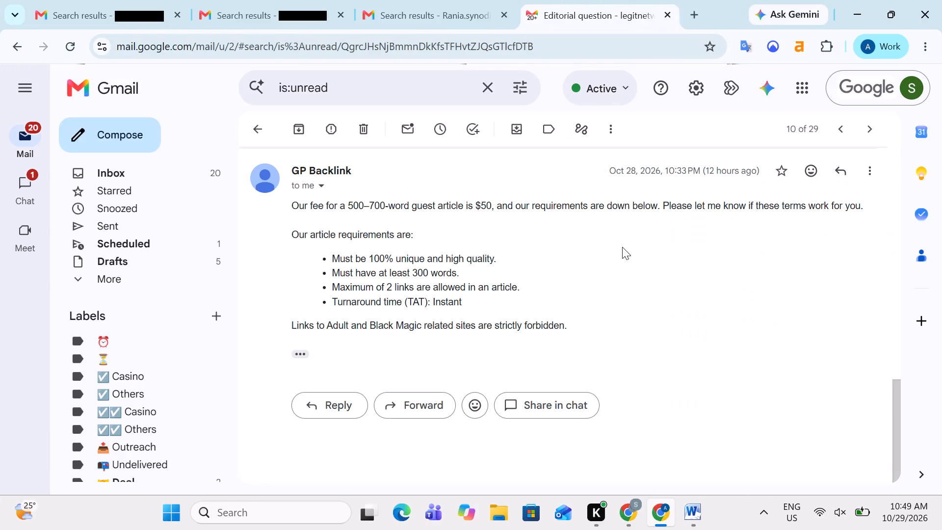
pyautogui.hotkey('alt', 'Tab')
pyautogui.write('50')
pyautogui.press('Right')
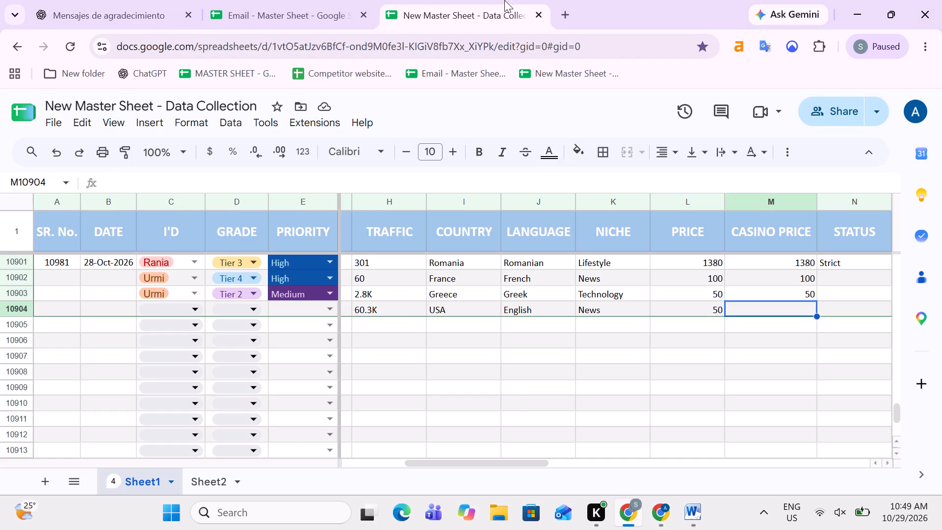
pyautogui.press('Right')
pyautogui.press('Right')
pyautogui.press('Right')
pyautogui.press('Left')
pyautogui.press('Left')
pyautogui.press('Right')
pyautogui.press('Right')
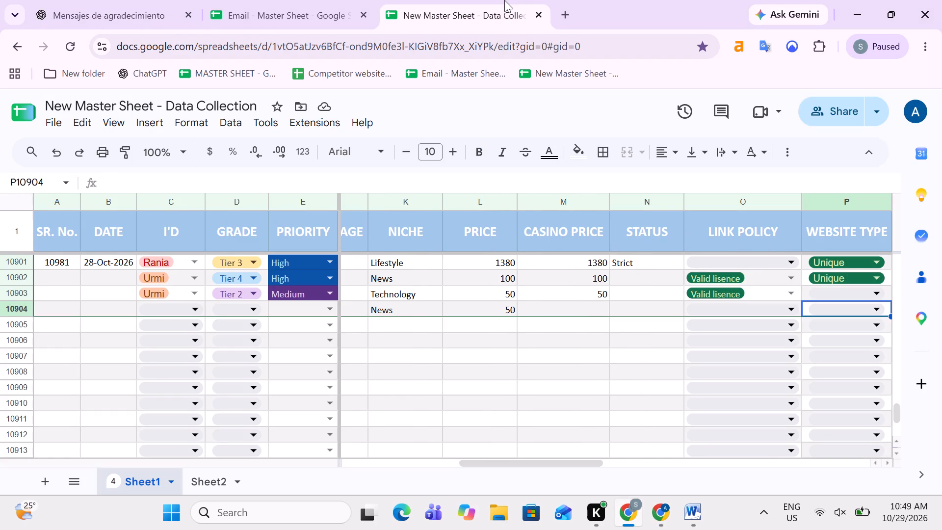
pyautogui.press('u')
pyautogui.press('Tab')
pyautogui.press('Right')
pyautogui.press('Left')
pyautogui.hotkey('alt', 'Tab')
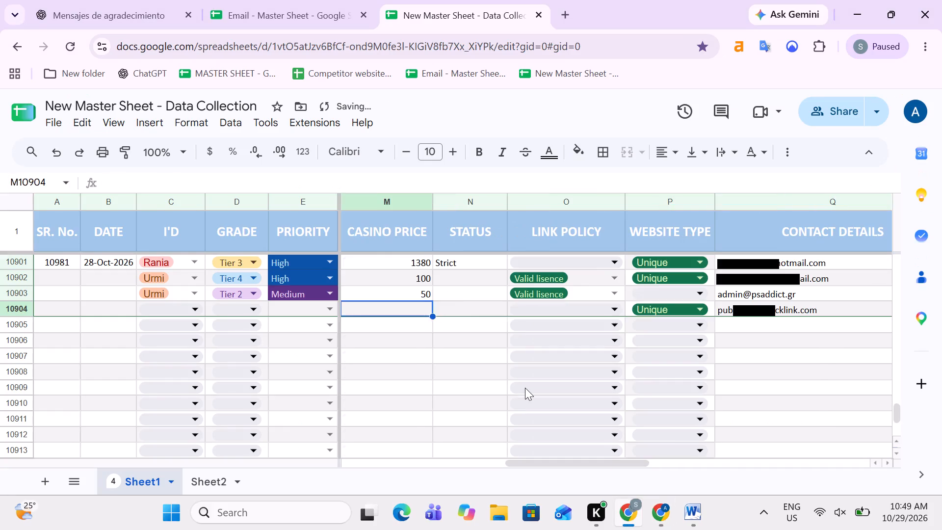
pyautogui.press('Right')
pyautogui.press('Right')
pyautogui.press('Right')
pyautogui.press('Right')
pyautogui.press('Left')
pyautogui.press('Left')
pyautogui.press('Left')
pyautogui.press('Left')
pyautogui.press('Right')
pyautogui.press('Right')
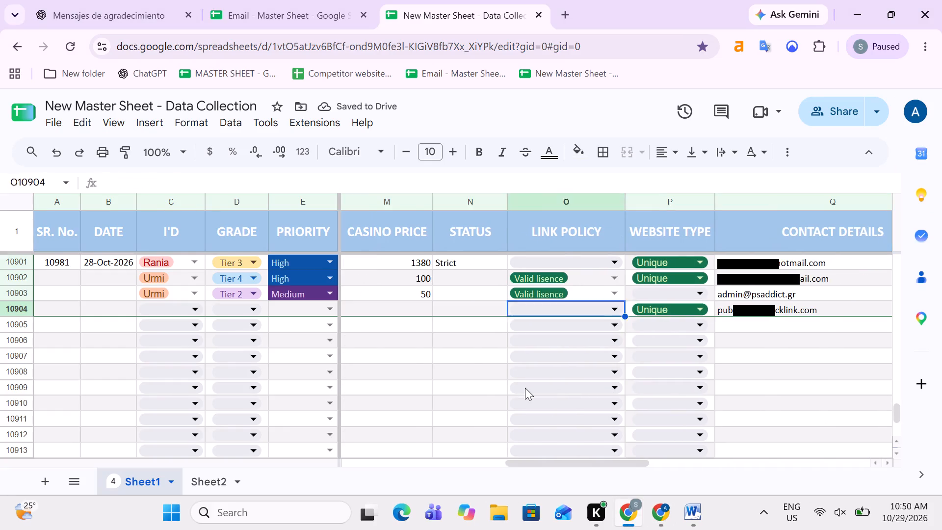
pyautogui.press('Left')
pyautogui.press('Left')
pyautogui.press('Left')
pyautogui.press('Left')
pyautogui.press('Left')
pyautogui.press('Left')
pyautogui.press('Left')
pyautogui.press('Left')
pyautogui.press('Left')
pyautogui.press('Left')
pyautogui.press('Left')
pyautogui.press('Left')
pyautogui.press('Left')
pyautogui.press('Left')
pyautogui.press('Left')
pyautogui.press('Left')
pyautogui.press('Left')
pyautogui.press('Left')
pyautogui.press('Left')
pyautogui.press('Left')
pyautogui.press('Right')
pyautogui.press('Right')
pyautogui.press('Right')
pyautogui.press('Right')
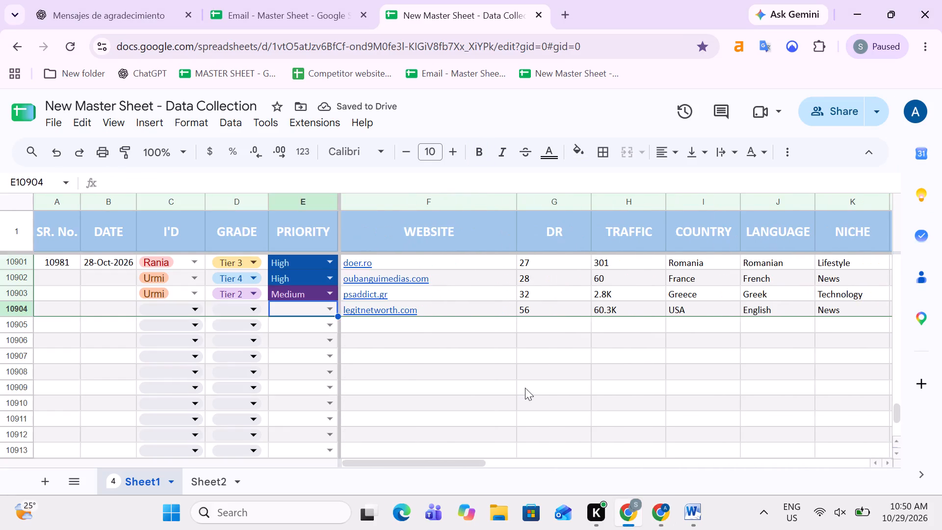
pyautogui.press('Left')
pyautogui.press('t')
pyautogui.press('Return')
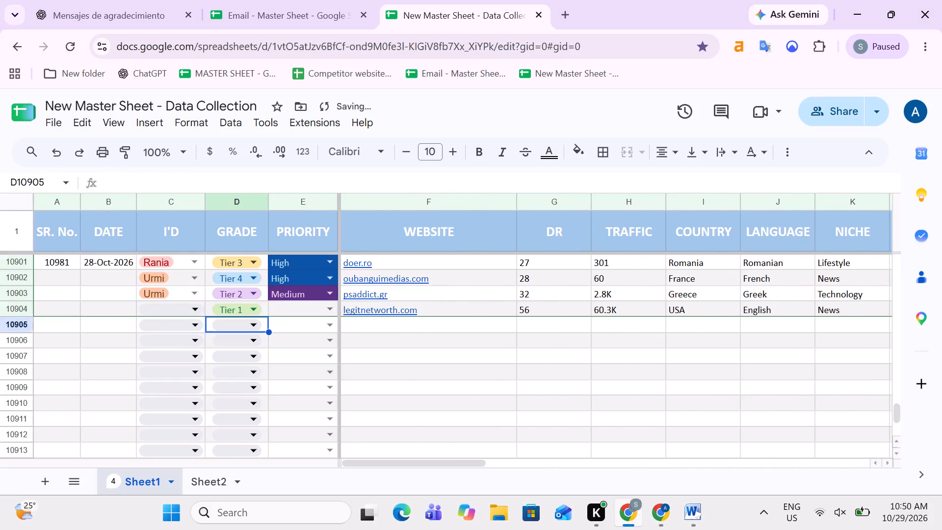
# Set the I'D of the legitnetworth.com row to Simona.
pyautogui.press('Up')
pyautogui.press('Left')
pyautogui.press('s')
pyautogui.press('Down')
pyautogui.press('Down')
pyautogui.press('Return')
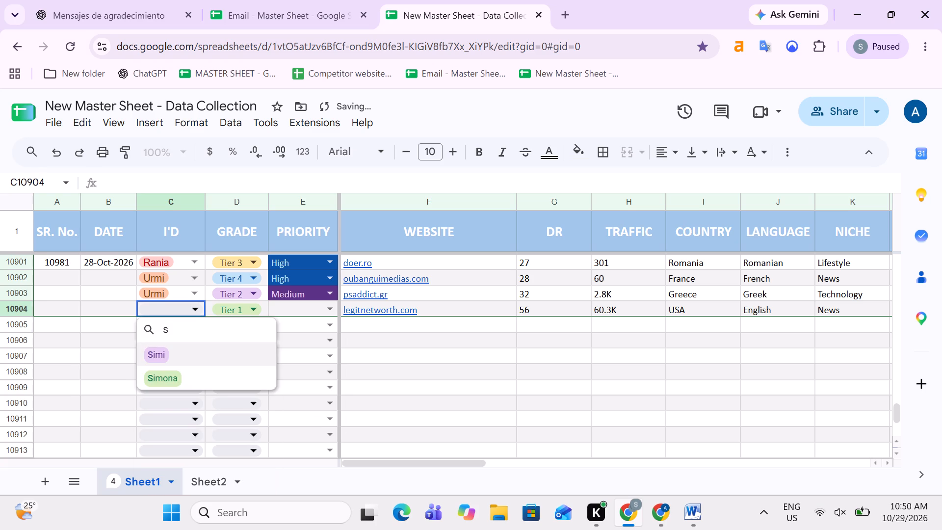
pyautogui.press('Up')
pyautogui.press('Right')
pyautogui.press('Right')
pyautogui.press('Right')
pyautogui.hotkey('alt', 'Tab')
pyautogui.scroll(-4, 486, 332)
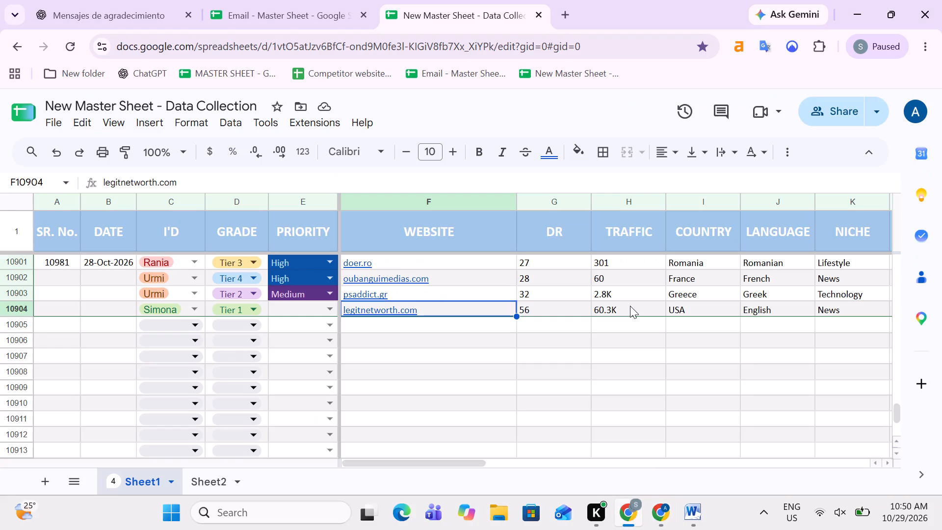
# Review the legitnetworth.com row in the New Master Sheet from website to contact details and back for missing entries.
pyautogui.press('Right')
pyautogui.press('Right')
pyautogui.press('Right')
pyautogui.press('Right')
pyautogui.press('Right')
pyautogui.press('Right')
pyautogui.press('Right')
pyautogui.press('Right')
pyautogui.press('Right')
pyautogui.press('Right')
pyautogui.press('Right')
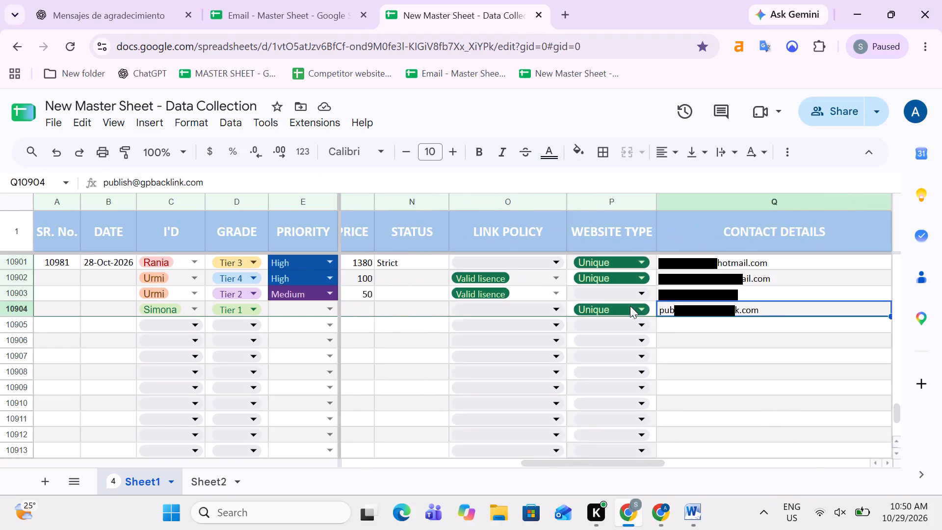
pyautogui.press('Right')
pyautogui.press('Left')
pyautogui.press('Left')
pyautogui.press('Left')
pyautogui.press('Left')
pyautogui.press('Left')
pyautogui.press('Left')
pyautogui.press('Left')
pyautogui.press('Left')
pyautogui.press('Left')
pyautogui.press('Left')
pyautogui.press('Left')
pyautogui.press('Left')
pyautogui.press('Left')
pyautogui.press('Left')
pyautogui.press('Left')
pyautogui.press('Left')
pyautogui.press('Left')
pyautogui.press('Left')
pyautogui.press('Left')
pyautogui.press('Left')
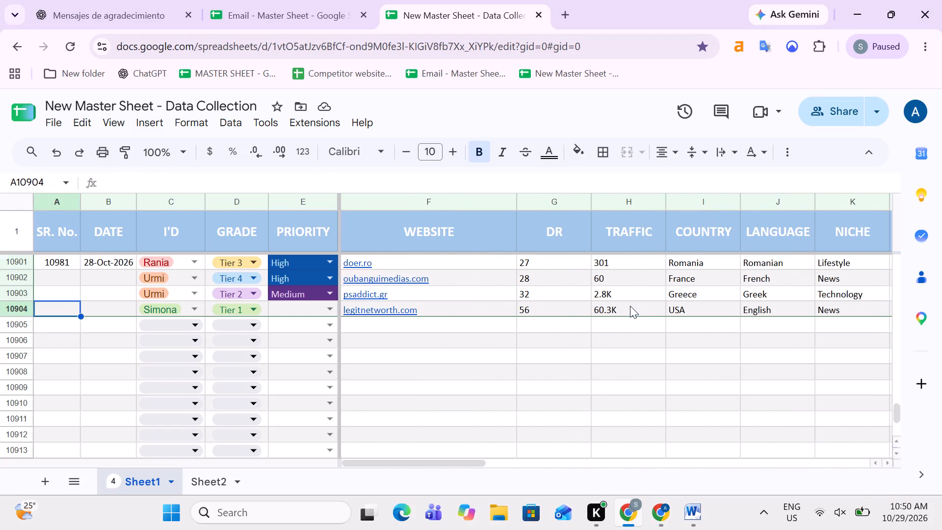
pyautogui.press('Left')
pyautogui.press('Left')
pyautogui.press('Left')
pyautogui.press('Left')
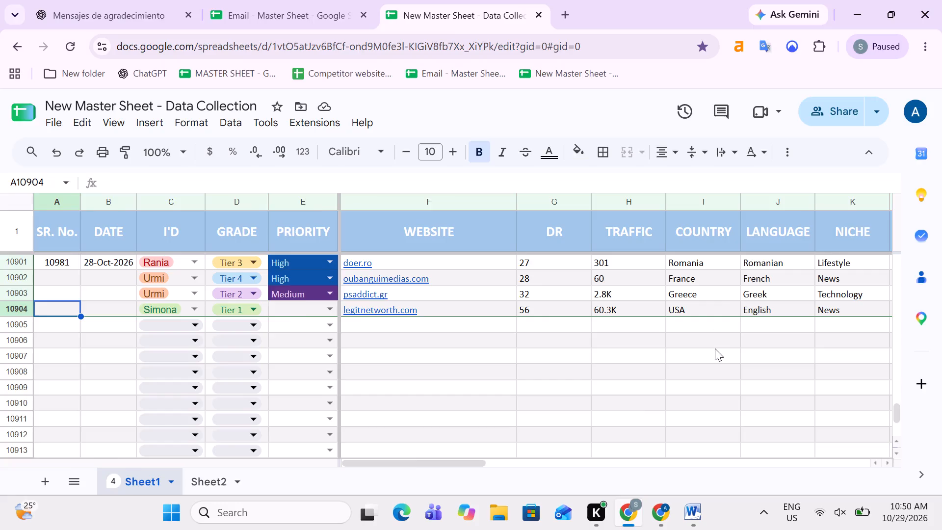
pyautogui.hotkey('alt', 'Tab')
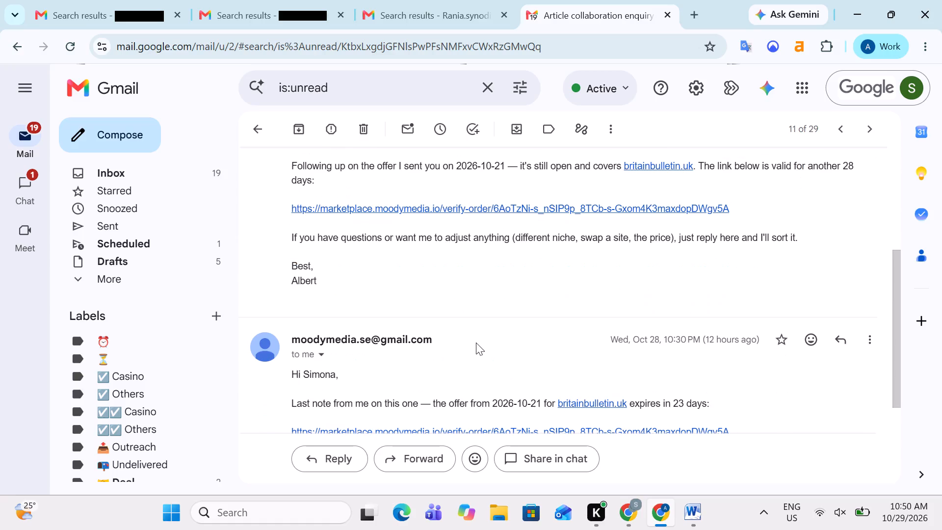
# Review the britainbulletin.uk email thread in Gmail and open the site linked in the original enquiry.
pyautogui.scroll(3, 476, 343)
pyautogui.click(403, 279)
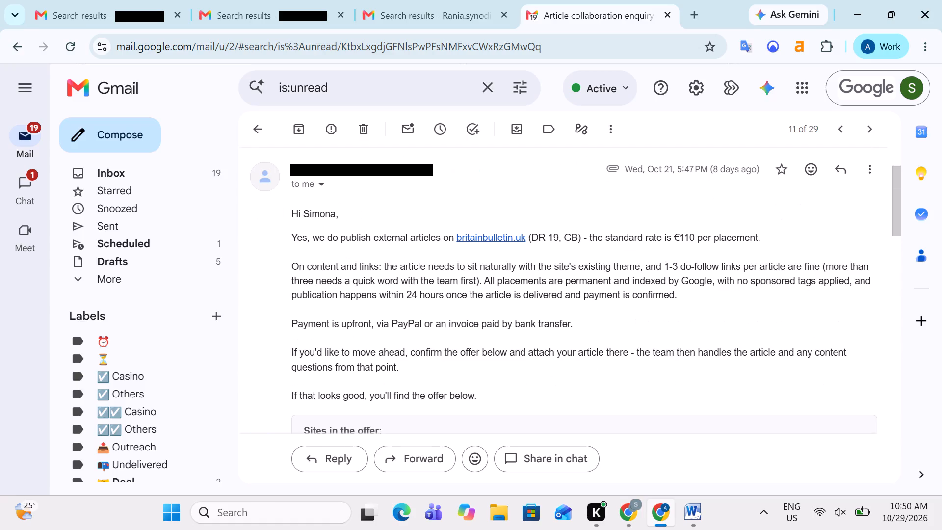
pyautogui.scroll(-1, 541, 310)
pyautogui.scroll(6, 516, 359)
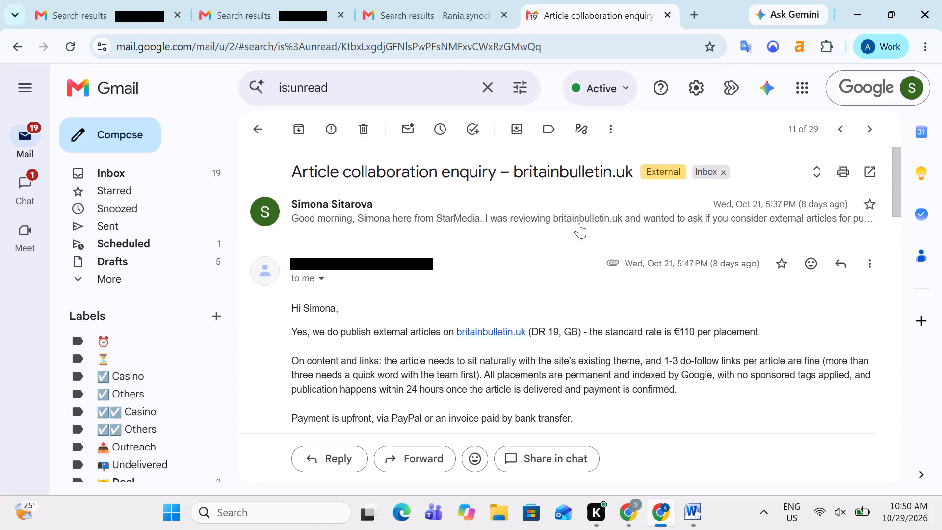
pyautogui.click(578, 223)
pyautogui.keyDown('ctrl'); pyautogui.click(382, 269); pyautogui.keyUp('ctrl')
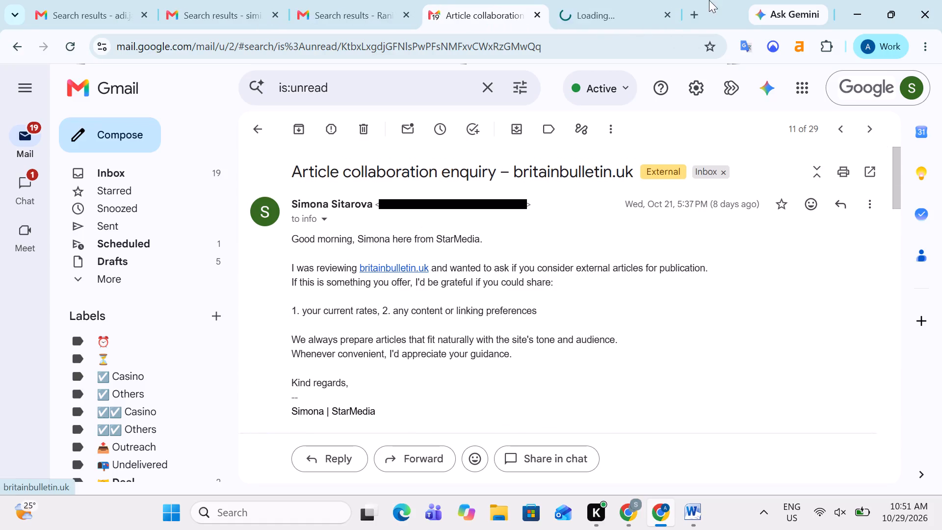
pyautogui.click(587, 0)
# Copy the domain britainbulletin.uk from its site address into the website column of row 10905 in the data collection sheet.
pyautogui.click(286, 44)
pyautogui.moveTo(286, 44); pyautogui.dragTo(236, 50)
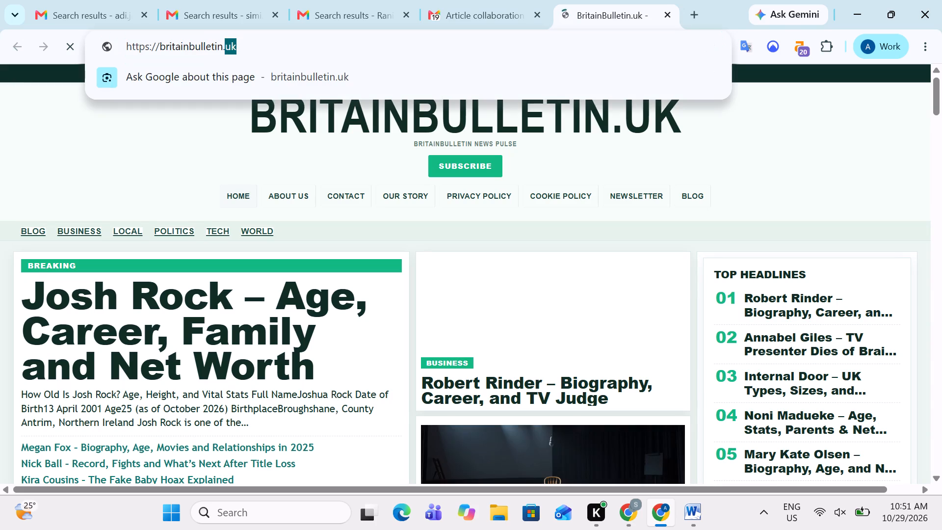
pyautogui.moveTo(236, 50); pyautogui.dragTo(207, 46)
pyautogui.hotkey('ctrl', 'c')
pyautogui.hotkey('ctrl', 'c')
pyautogui.hotkey('alt', 'Tab')
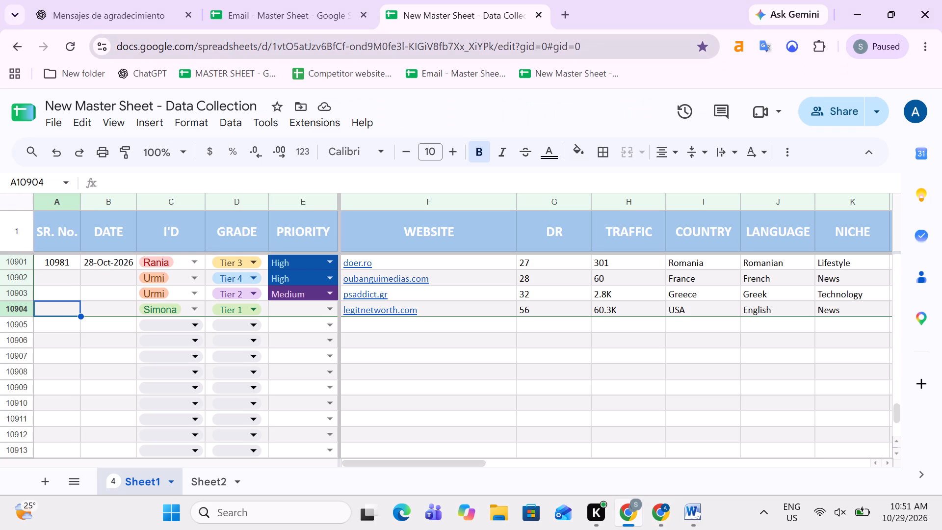
pyautogui.press('Down')
pyautogui.press('Right')
pyautogui.press('Right')
pyautogui.press('Right')
pyautogui.press('Right')
pyautogui.press('Right')
pyautogui.press('Return')
pyautogui.hotkey('ctrl', 'v')
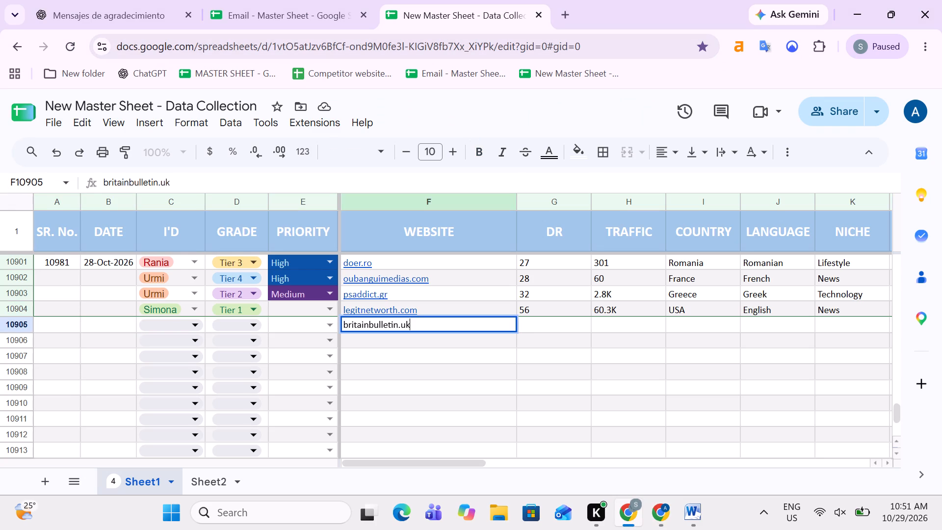
pyautogui.press('Tab')
# Switch back to the britainbulletin.uk site and look through its homepage content.
pyautogui.hotkey('alt', 'Tab')
pyautogui.scroll(-6, 298, 269)
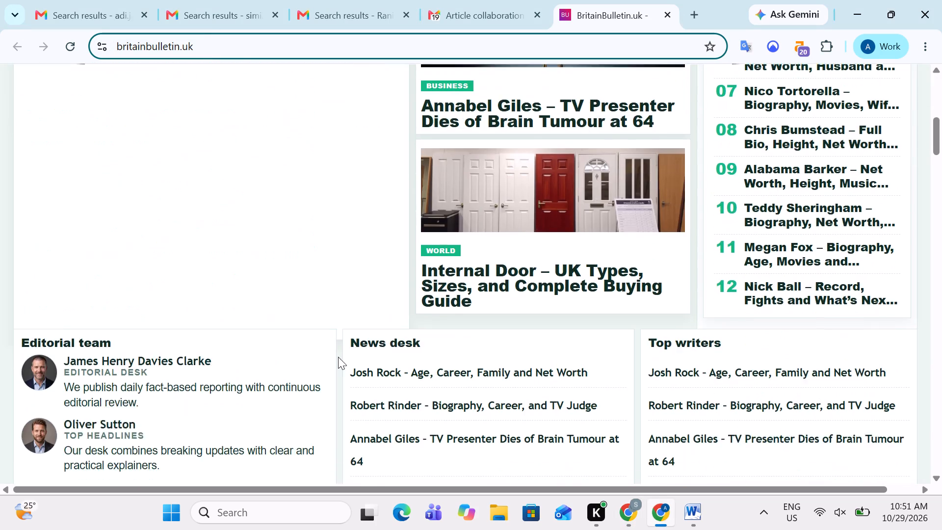
pyautogui.scroll(-5, 337, 354)
pyautogui.scroll(16, 619, 303)
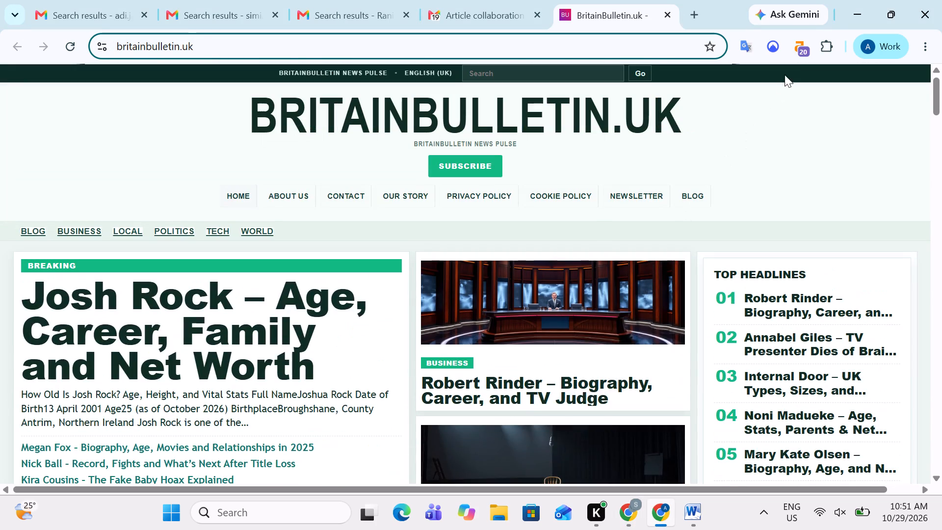
# Check the site's Ahrefs metrics and fill row 10905 with DR 20, traffic 291, country UK, language English and niche News.
pyautogui.click(794, 55)
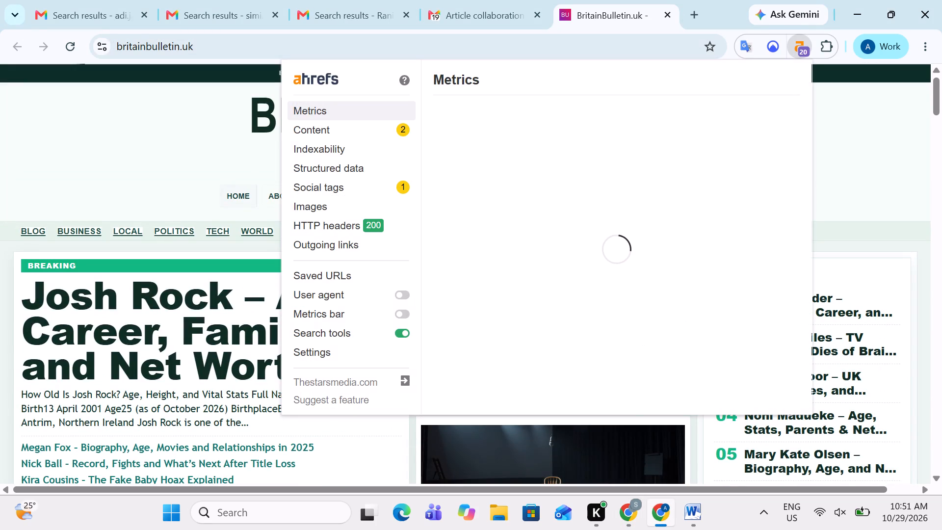
pyautogui.hotkey('alt', 'Tab')
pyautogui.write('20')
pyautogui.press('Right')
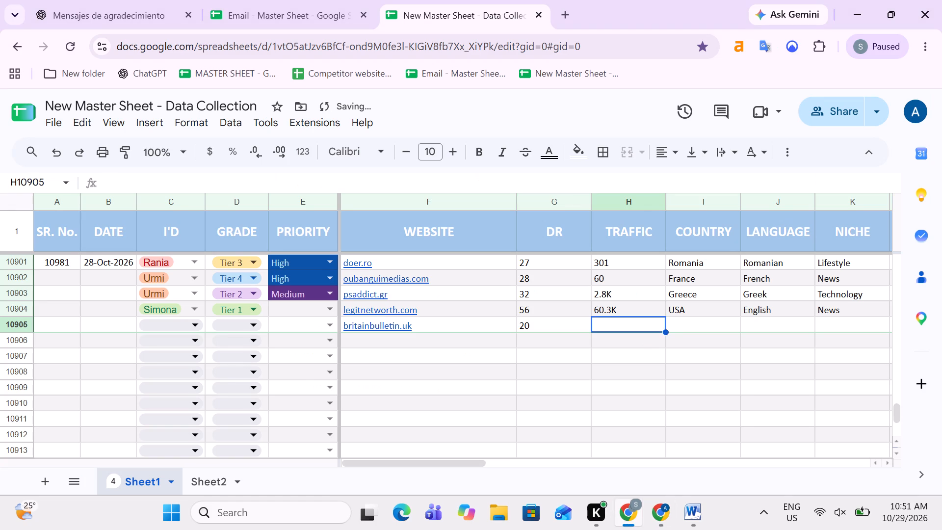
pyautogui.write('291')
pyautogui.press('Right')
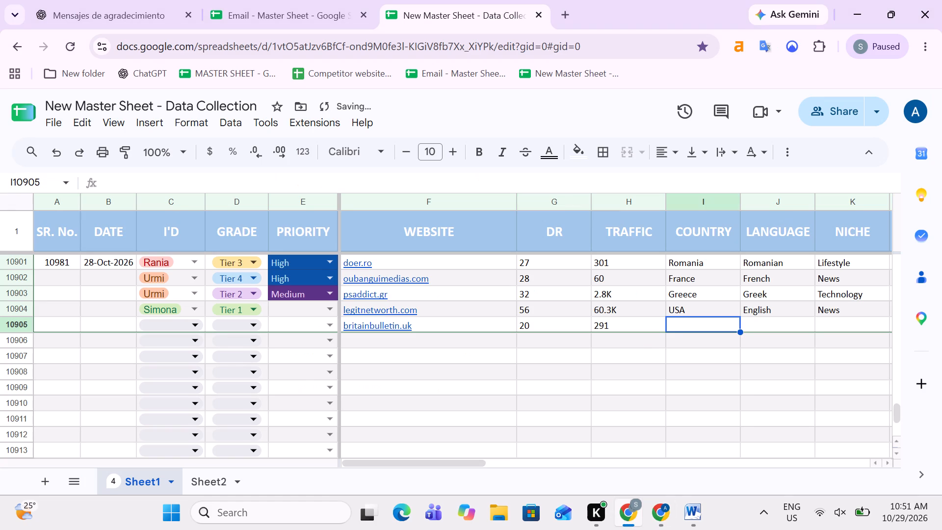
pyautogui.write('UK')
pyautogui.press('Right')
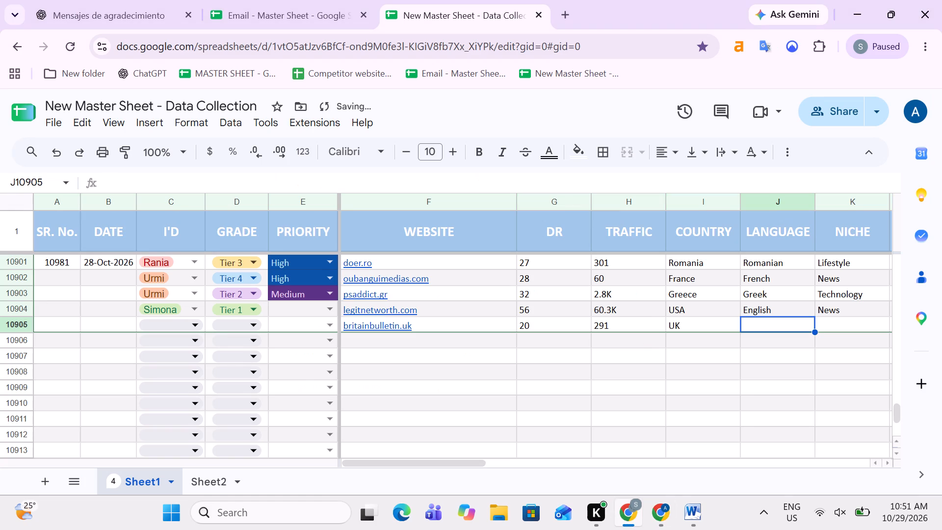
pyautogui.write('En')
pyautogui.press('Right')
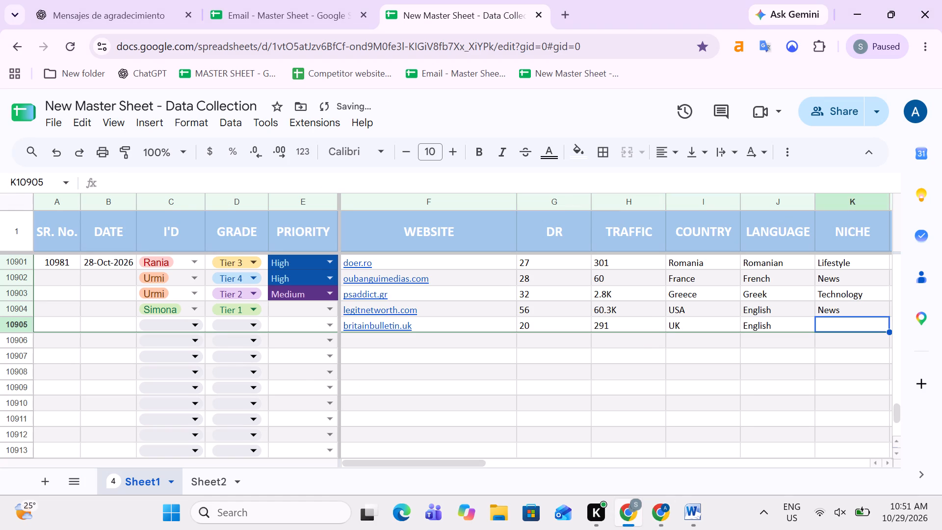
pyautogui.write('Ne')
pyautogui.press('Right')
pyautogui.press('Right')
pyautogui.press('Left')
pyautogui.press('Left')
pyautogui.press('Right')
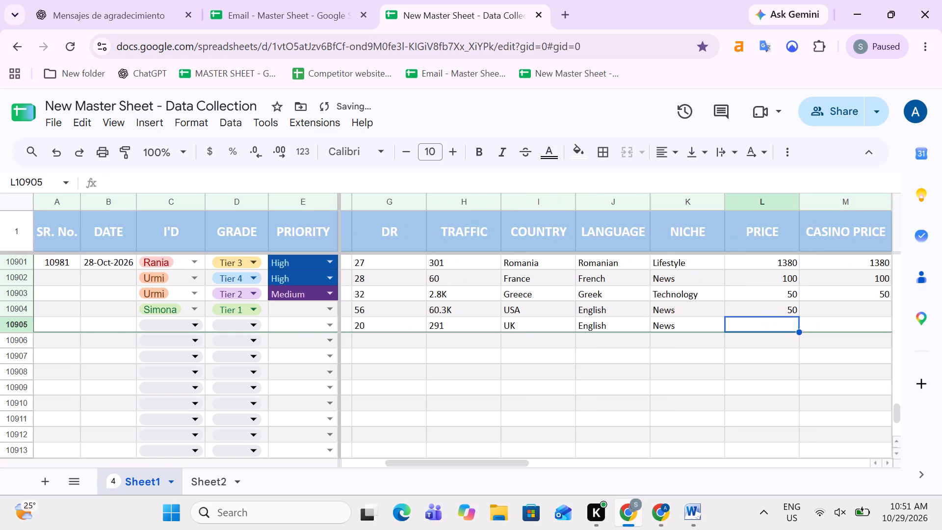
# Search the britainbulletin.uk site for Netbet, look over the results and close the site.
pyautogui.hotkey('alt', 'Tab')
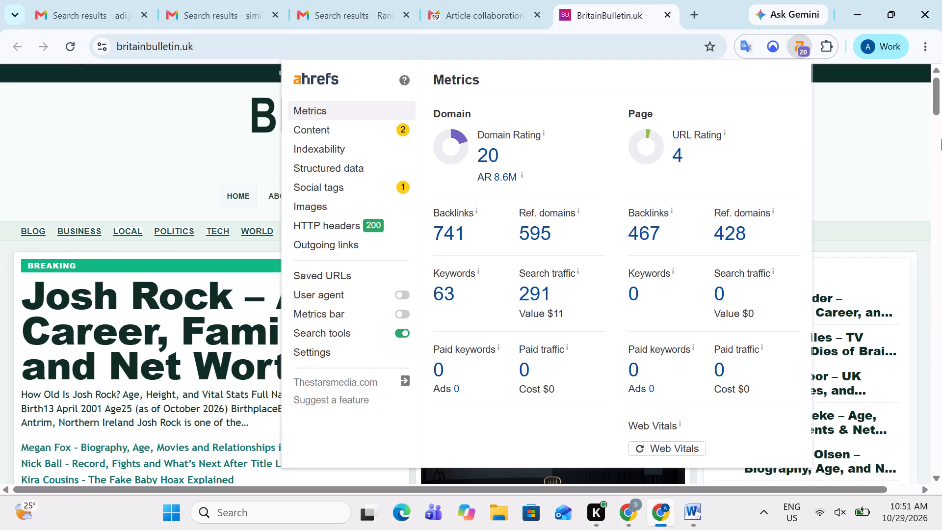
pyautogui.click(941, 157)
pyautogui.scroll(14, 912, 174)
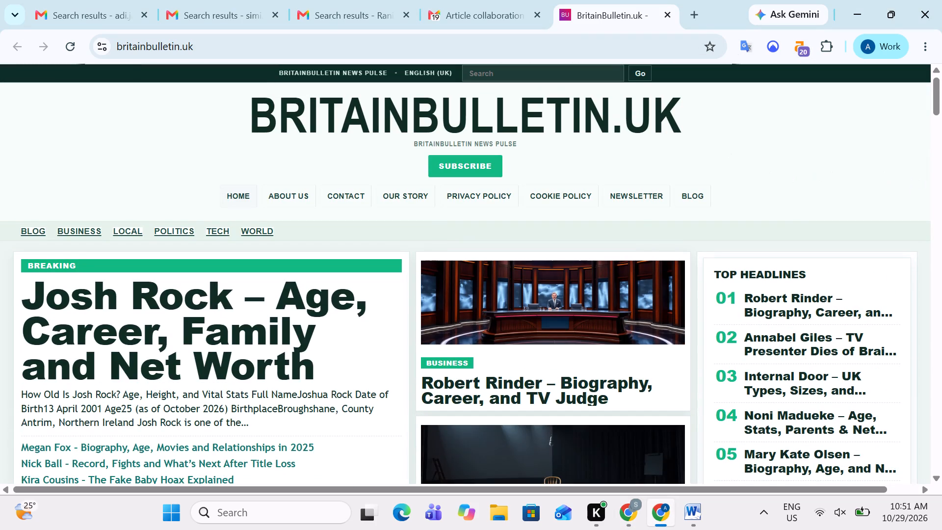
pyautogui.click(522, 72)
pyautogui.click(555, 112)
pyautogui.click(646, 73)
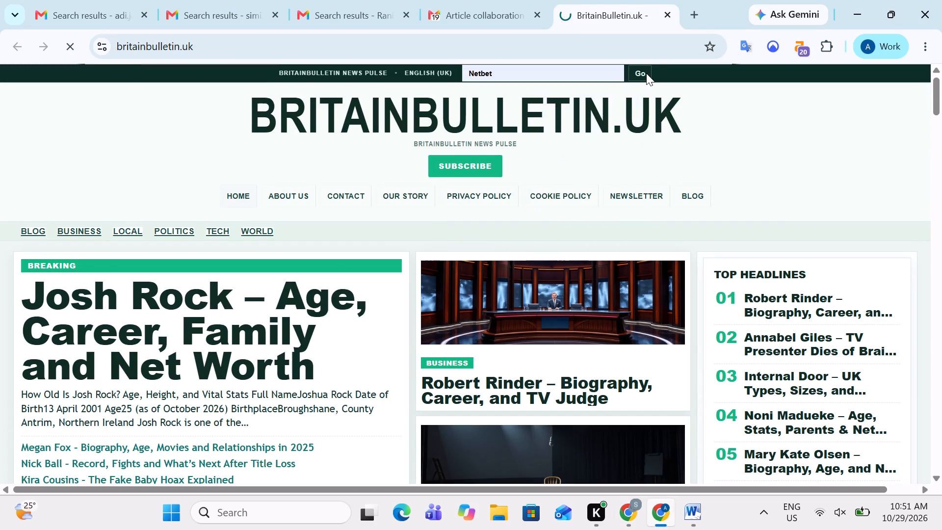
pyautogui.scroll(-1, 368, 364)
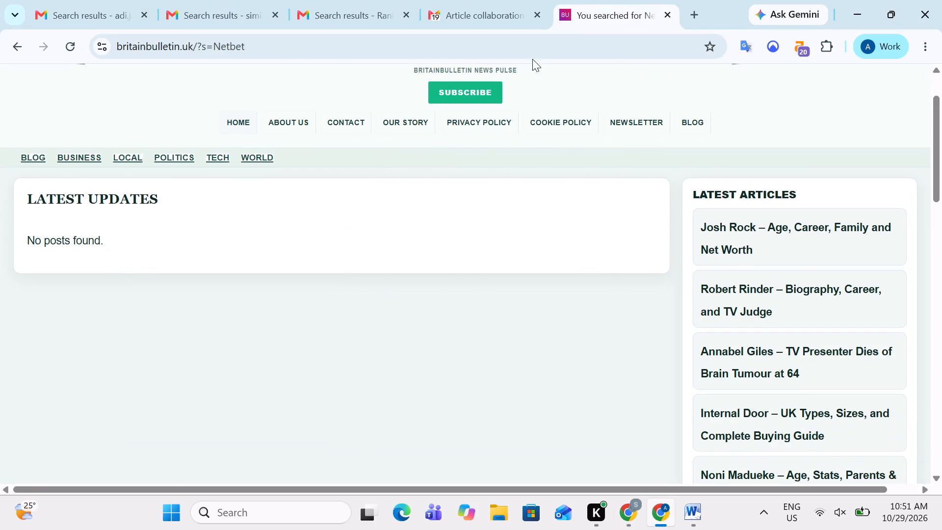
pyautogui.click(672, 15)
# Read the publisher's replies in the britainbulletin.uk thread and enter 110 as the price in row 10905.
pyautogui.scroll(-5, 553, 233)
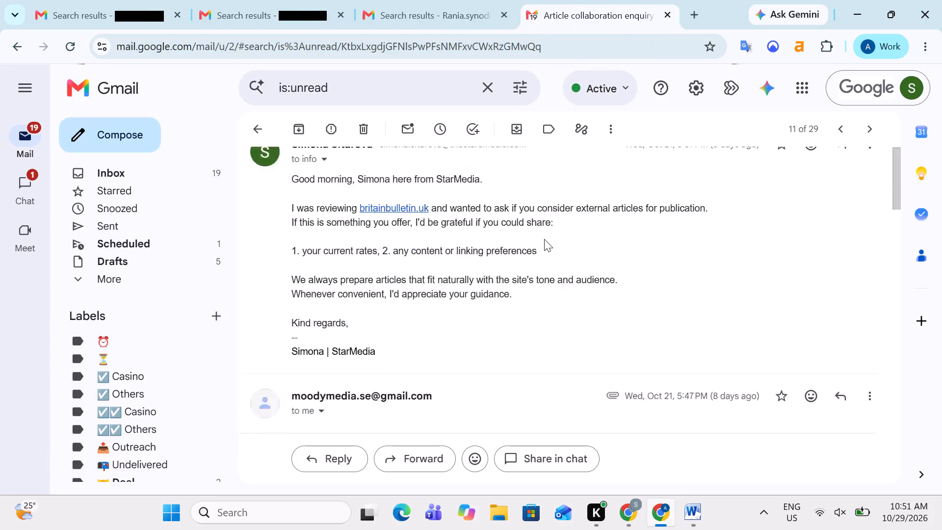
pyautogui.scroll(1, 452, 267)
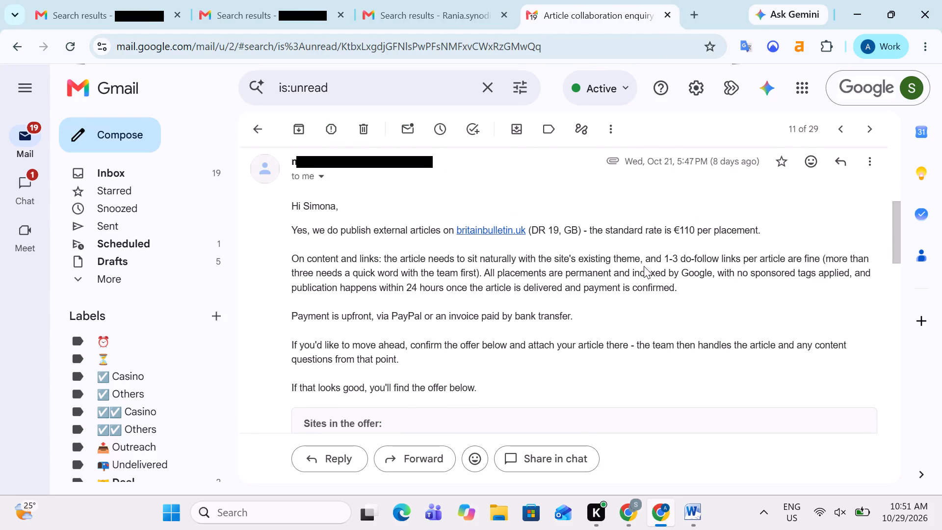
pyautogui.scroll(-4, 494, 328)
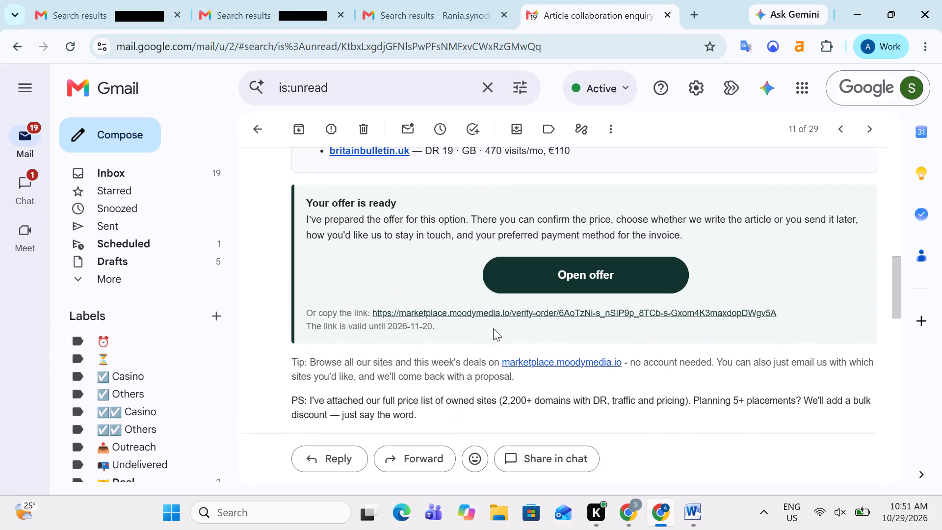
pyautogui.scroll(-6, 493, 328)
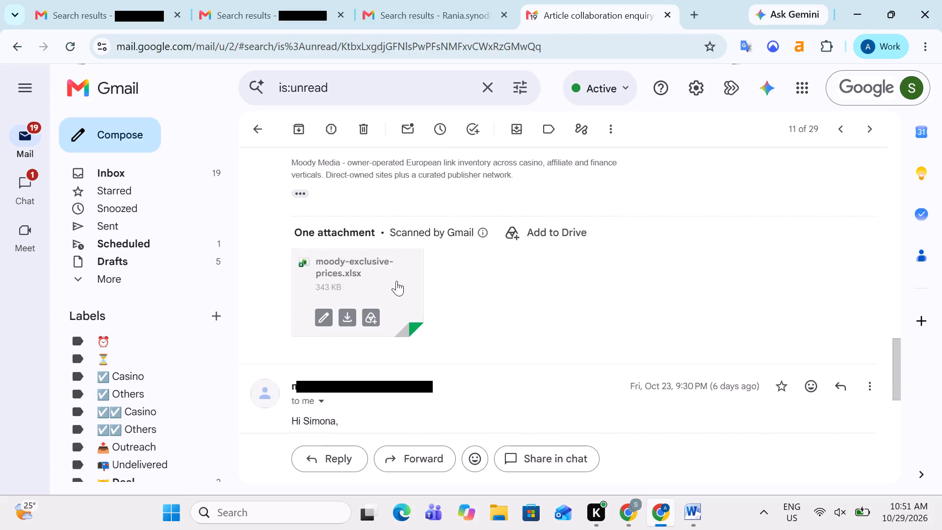
pyautogui.scroll(-4, 399, 281)
pyautogui.scroll(-2, 418, 330)
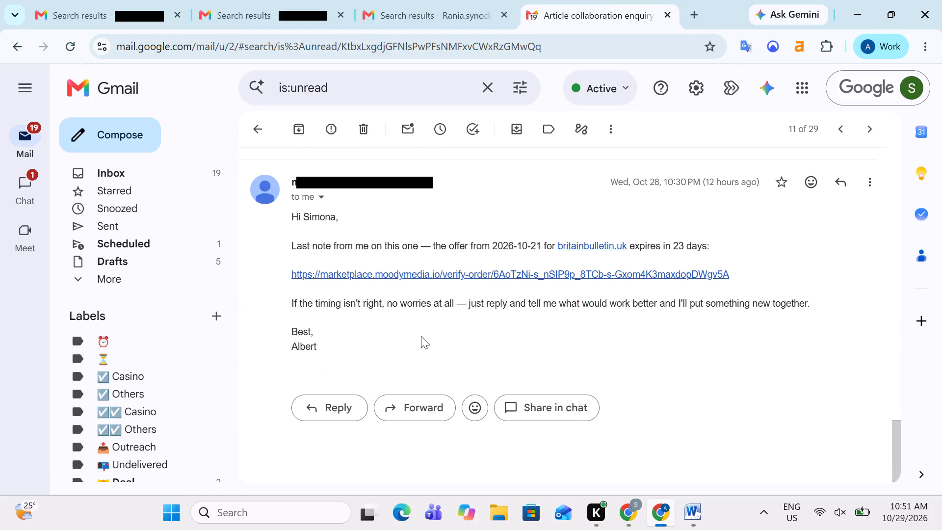
pyautogui.hotkey('alt', 'Tab')
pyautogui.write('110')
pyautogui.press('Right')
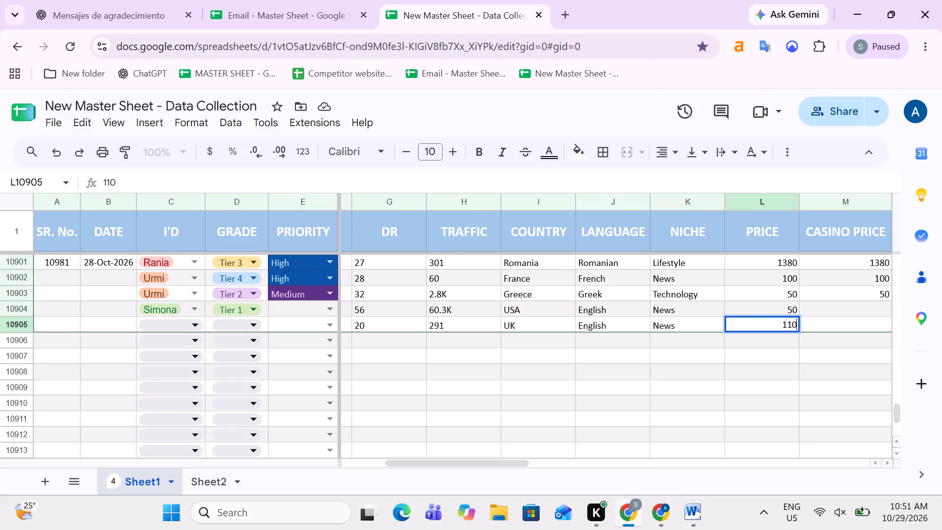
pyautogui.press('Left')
# Open the Moody Media offer linked in the thread, switch the britainbulletin.uk placement to Casino to check its price, and close the offer.
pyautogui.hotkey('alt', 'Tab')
pyautogui.click(400, 269)
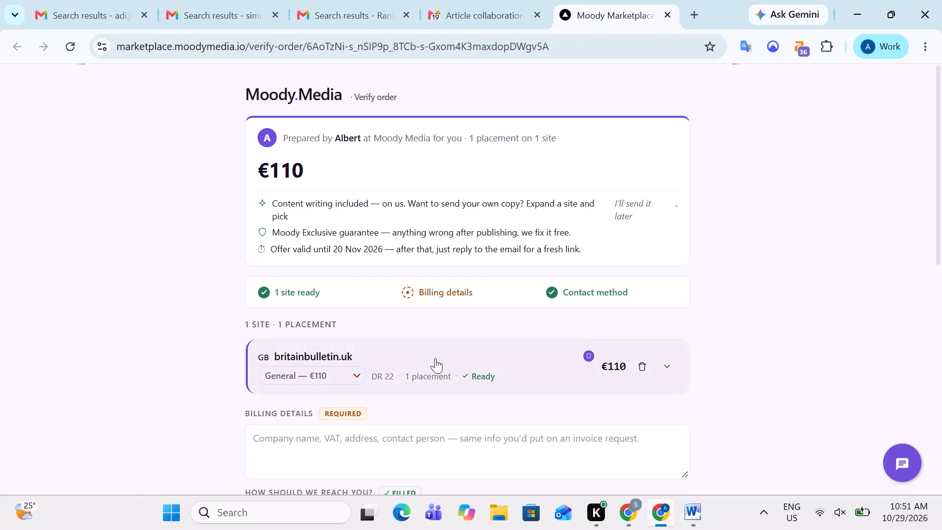
pyautogui.scroll(-1, 435, 358)
pyautogui.scroll(-3, 576, 353)
pyautogui.scroll(-2, 523, 422)
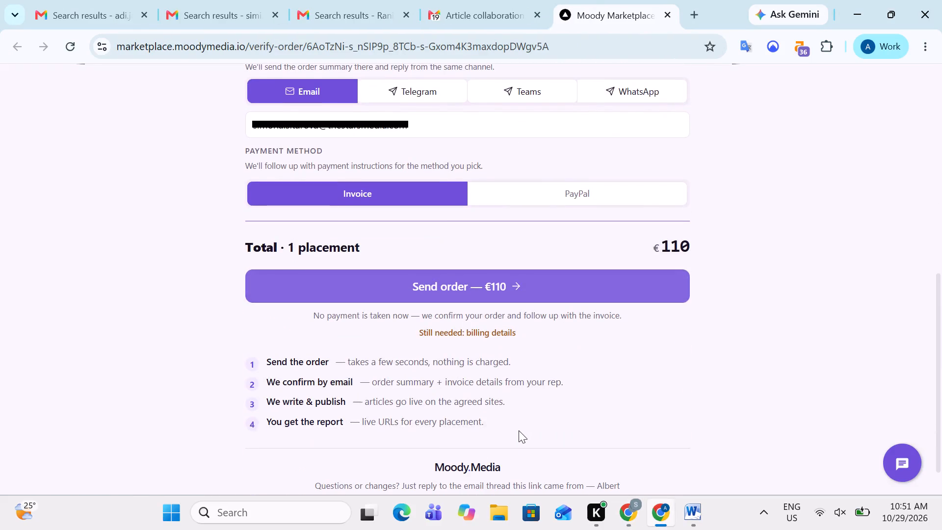
pyautogui.scroll(-2, 436, 410)
pyautogui.scroll(7, 427, 404)
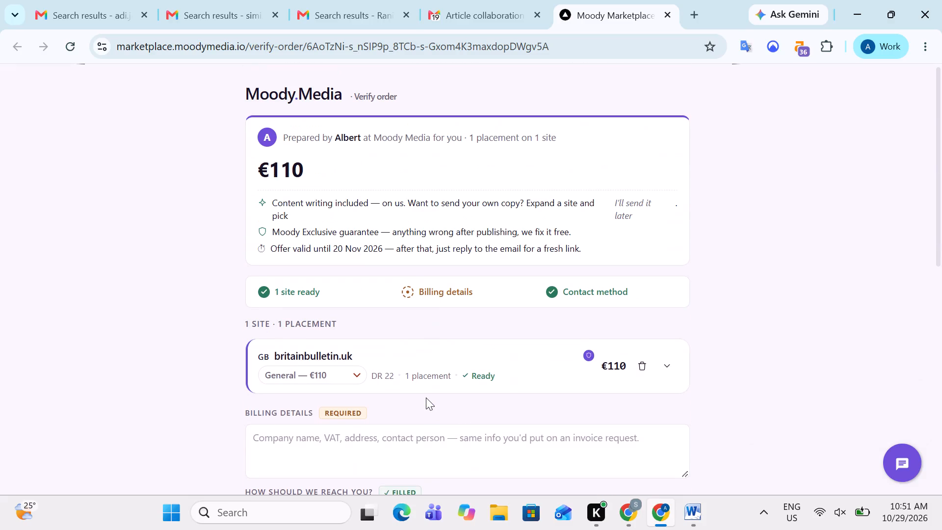
pyautogui.scroll(3, 445, 385)
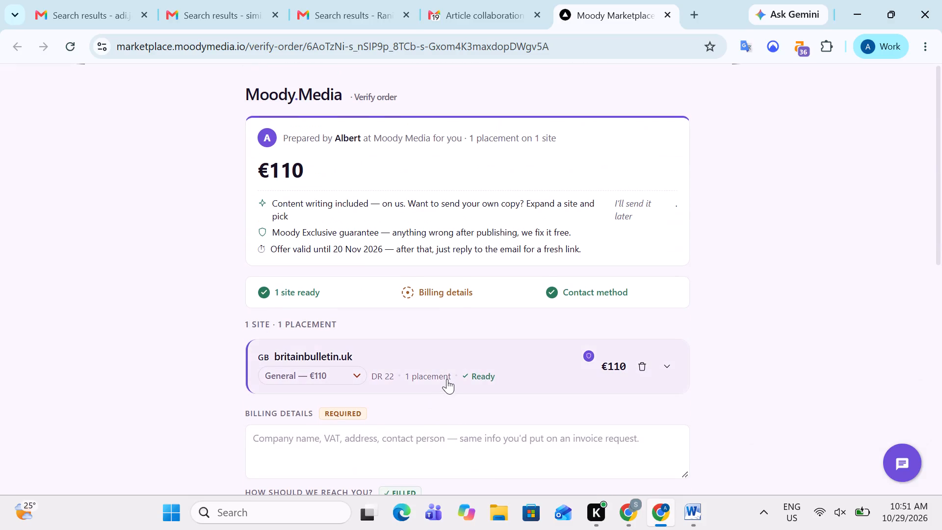
pyautogui.scroll(-1, 451, 362)
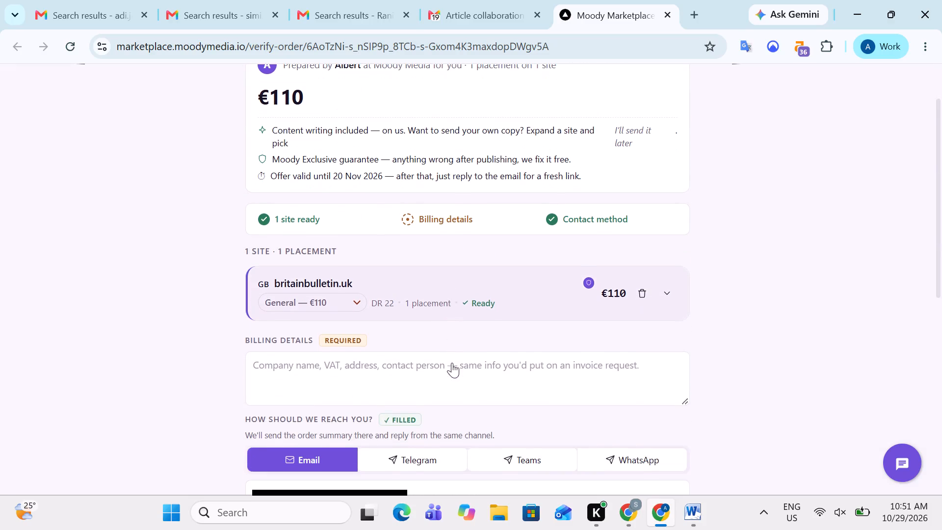
pyautogui.click(343, 299)
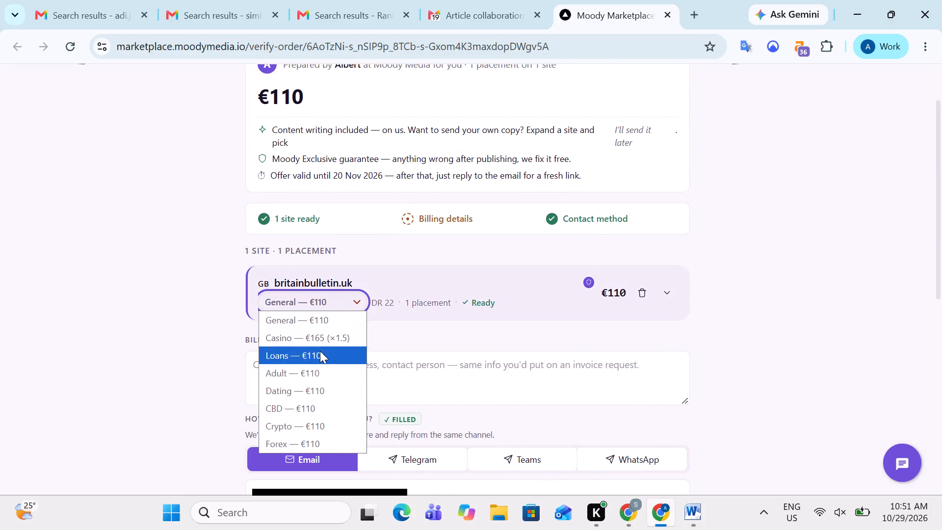
pyautogui.click(306, 337)
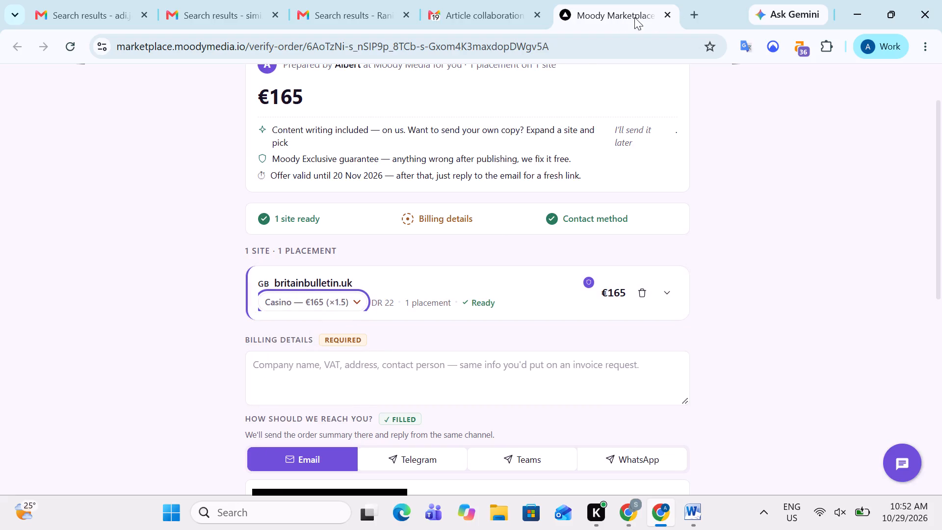
pyautogui.click(663, 14)
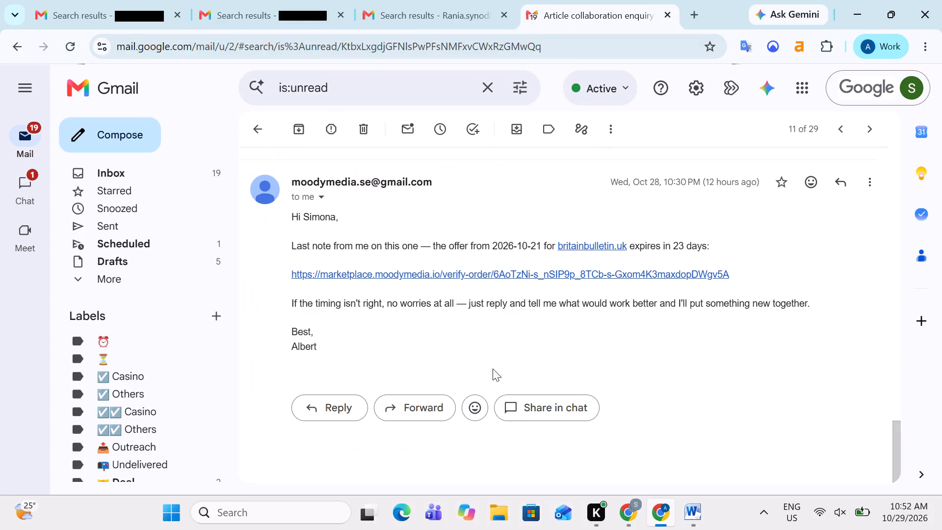
# Enter 165 as the casino price for britainbulletin.uk in row 10905 of the data collection sheet.
pyautogui.hotkey('alt', 'Tab')
pyautogui.press('Right')
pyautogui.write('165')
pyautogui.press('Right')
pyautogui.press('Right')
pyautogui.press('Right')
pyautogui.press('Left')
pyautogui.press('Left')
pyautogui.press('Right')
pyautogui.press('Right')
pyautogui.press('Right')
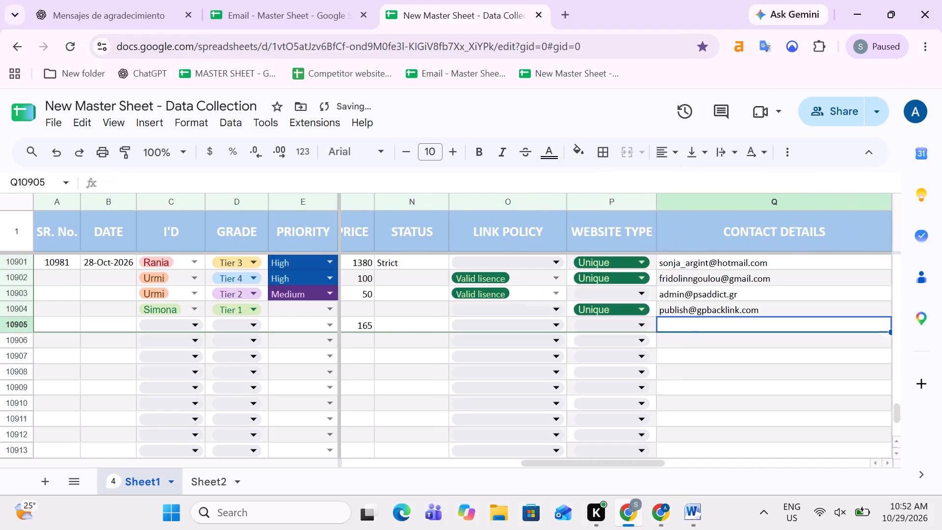
# Recheck the closed britainbulletin.uk search page and set the website type in row 10905 to Unique.
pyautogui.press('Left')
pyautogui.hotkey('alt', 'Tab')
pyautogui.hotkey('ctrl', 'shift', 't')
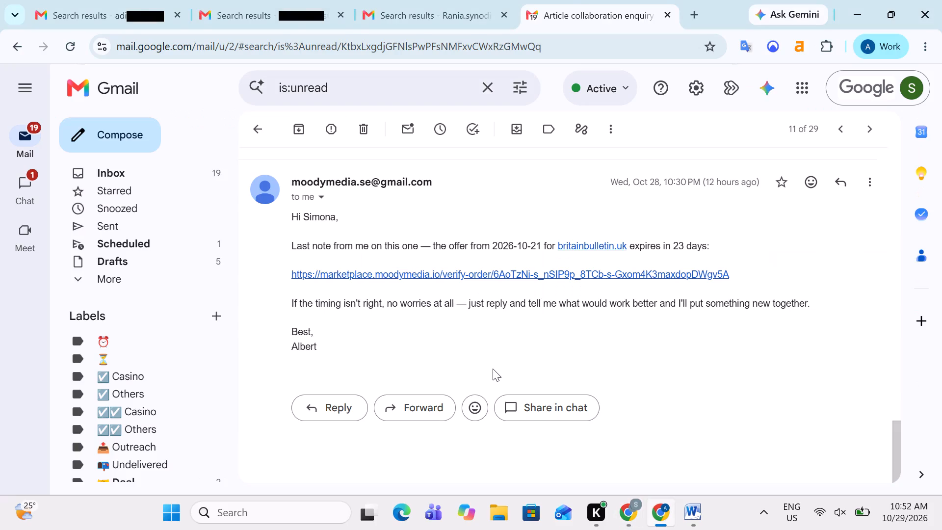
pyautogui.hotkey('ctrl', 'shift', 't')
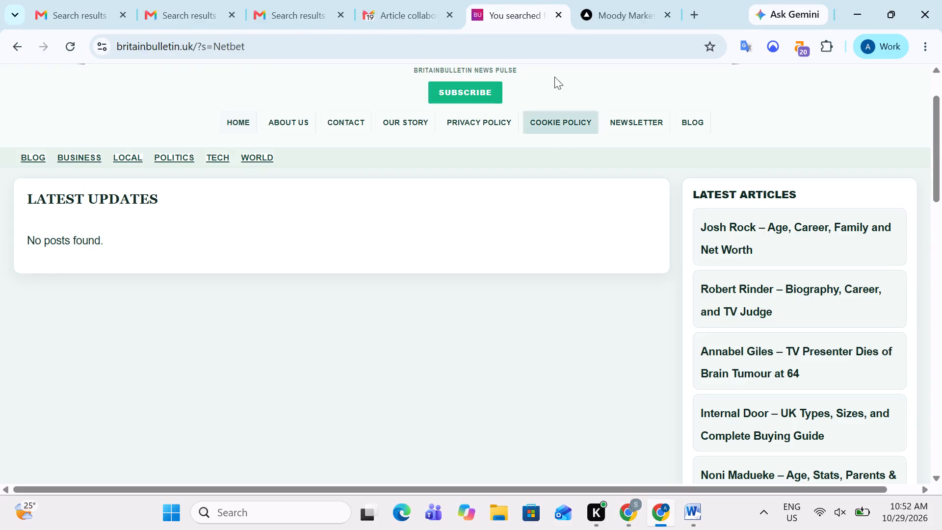
pyautogui.click(562, 14)
pyautogui.click(562, 14)
pyautogui.hotkey('alt', 'Tab')
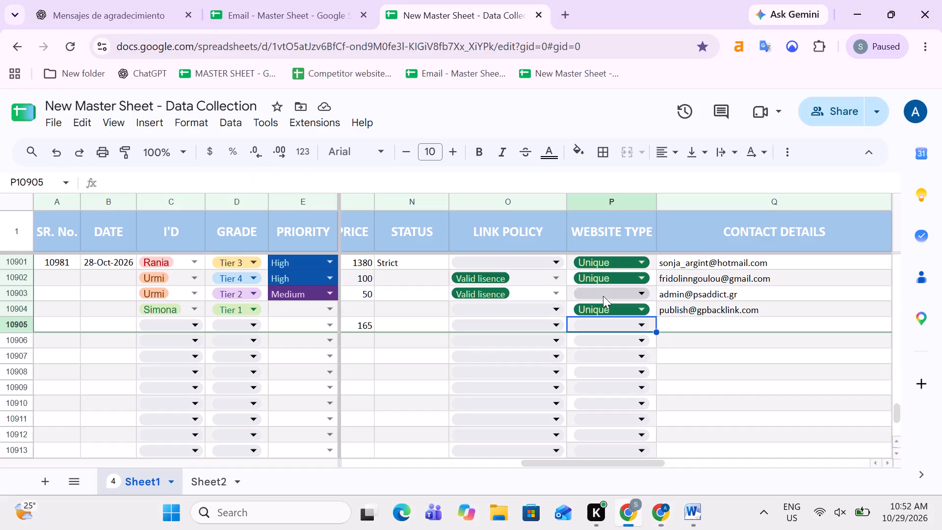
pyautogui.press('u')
pyautogui.press('Tab')
# Copy the sender's email address from the Gmail thread into the contact details of row 10905.
pyautogui.hotkey('alt', 'Tab')
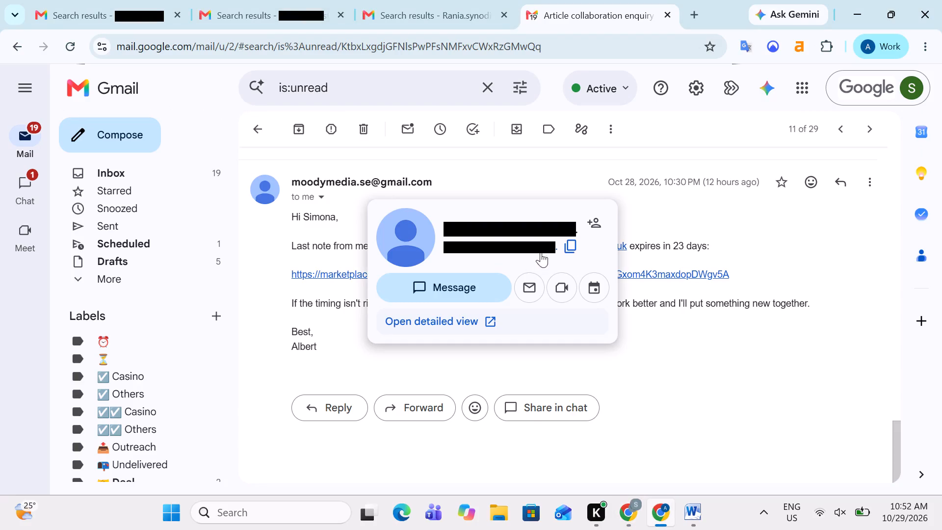
pyautogui.click(575, 251)
pyautogui.hotkey('alt', 'Tab')
pyautogui.hotkey('ctrl', 'v')
pyautogui.press('Right')
# Set the priority of the britainbulletin.uk entry in row 10905 to High.
pyautogui.press('Left')
pyautogui.press('Left')
pyautogui.press('Left')
pyautogui.press('Left')
pyautogui.press('Left')
pyautogui.press('Left')
pyautogui.press('Left')
pyautogui.press('Left')
pyautogui.press('Left')
pyautogui.press('Left')
pyautogui.press('Left')
pyautogui.press('Left')
pyautogui.press('Left')
pyautogui.press('Left')
pyautogui.press('Left')
pyautogui.press('Left')
pyautogui.press('Left')
pyautogui.press('Left')
pyautogui.press('Left')
pyautogui.press('Left')
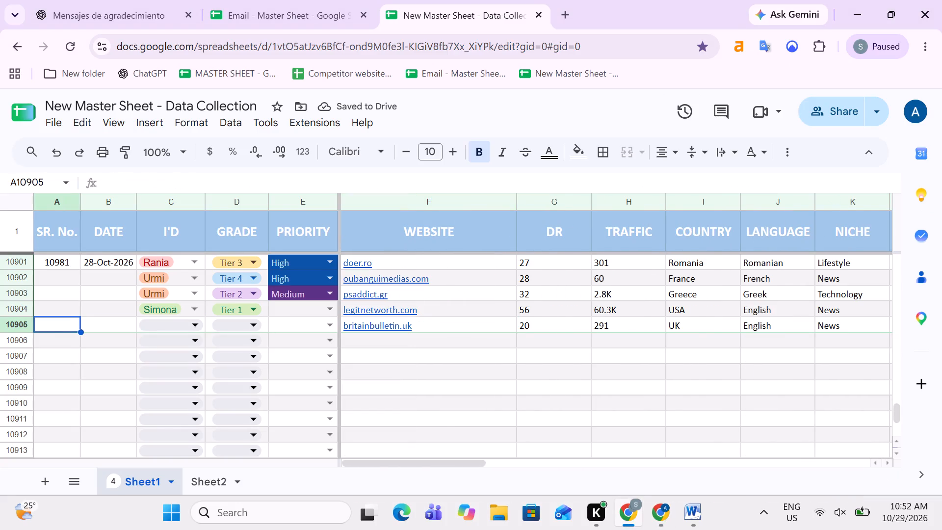
pyautogui.press('Right')
pyautogui.press('Left')
pyautogui.press('Right')
pyautogui.press('Right')
pyautogui.press('Right')
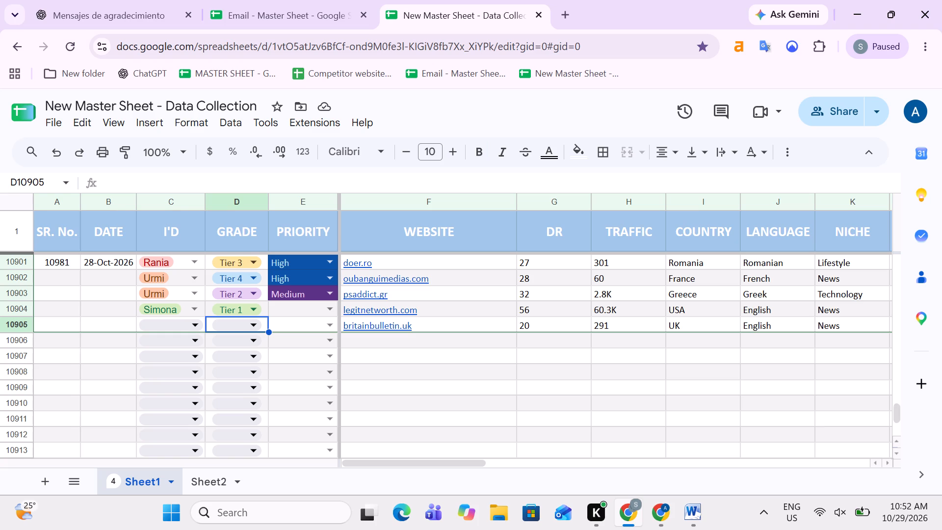
pyautogui.press('Right')
pyautogui.press('Right')
pyautogui.press('Left')
pyautogui.press('Left')
pyautogui.press('Right')
pyautogui.press('Left')
pyautogui.press('Right')
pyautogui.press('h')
pyautogui.press('Down')
pyautogui.press('Return')
pyautogui.press('Up')
pyautogui.press('Right')
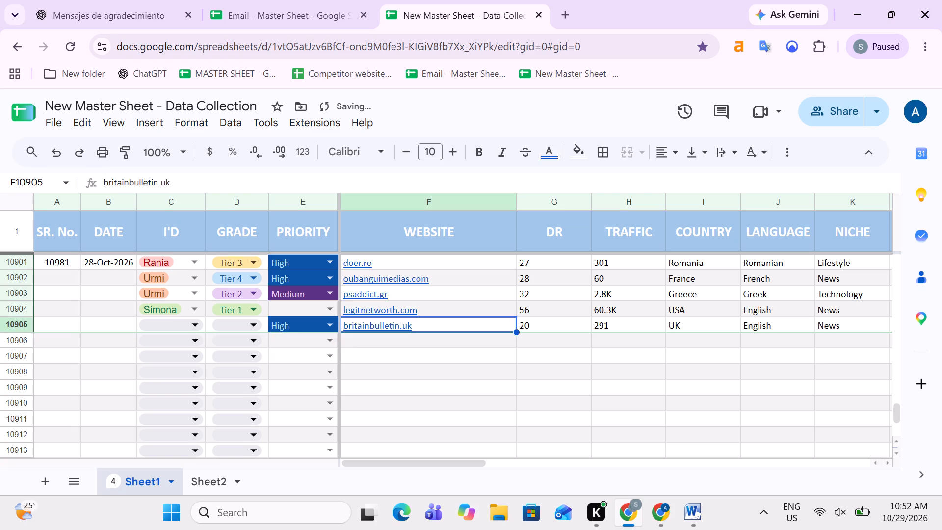
# Set the grade of the britainbulletin.uk entry in row 10905 to Tier 4.
pyautogui.press('Left')
pyautogui.press('Left')
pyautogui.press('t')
pyautogui.press('Up')
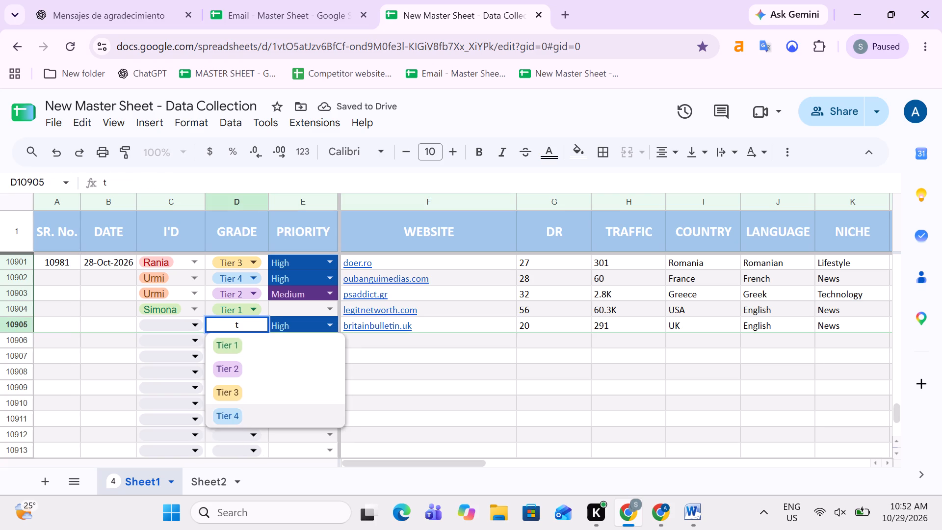
pyautogui.press('Return')
pyautogui.press('Up')
# Review the row 10905 entries from grade through contact details, and return to the britainbulletin.uk thread in Gmail.
pyautogui.press('Right')
pyautogui.press('Right')
pyautogui.press('Right')
pyautogui.press('Right')
pyautogui.press('Right')
pyautogui.press('Right')
pyautogui.press('Right')
pyautogui.press('Right')
pyautogui.press('Right')
pyautogui.press('Right')
pyautogui.press('Right')
pyautogui.press('Right')
pyautogui.press('Right')
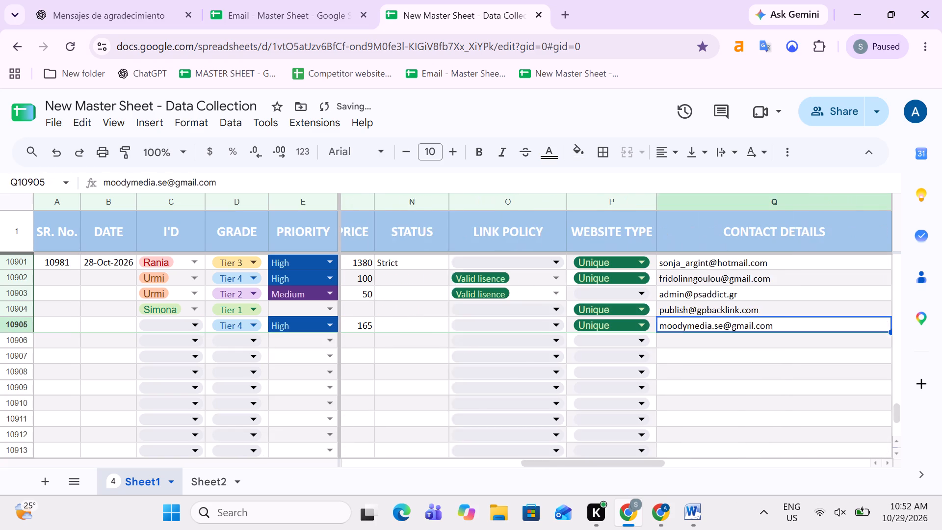
pyautogui.press('Right')
pyautogui.press('Left')
pyautogui.press('Left')
pyautogui.press('Right')
pyautogui.press('Right')
pyautogui.press('Left')
pyautogui.press('Left')
pyautogui.press('Left')
pyautogui.press('Left')
pyautogui.press('Left')
pyautogui.press('Left')
pyautogui.press('Left')
pyautogui.press('Left')
pyautogui.press('Left')
pyautogui.press('Left')
pyautogui.press('Left')
pyautogui.press('Left')
pyautogui.press('Left')
pyautogui.press('Left')
pyautogui.press('Left')
pyautogui.press('Left')
pyautogui.press('Left')
pyautogui.press('Left')
pyautogui.press('Left')
pyautogui.press('Left')
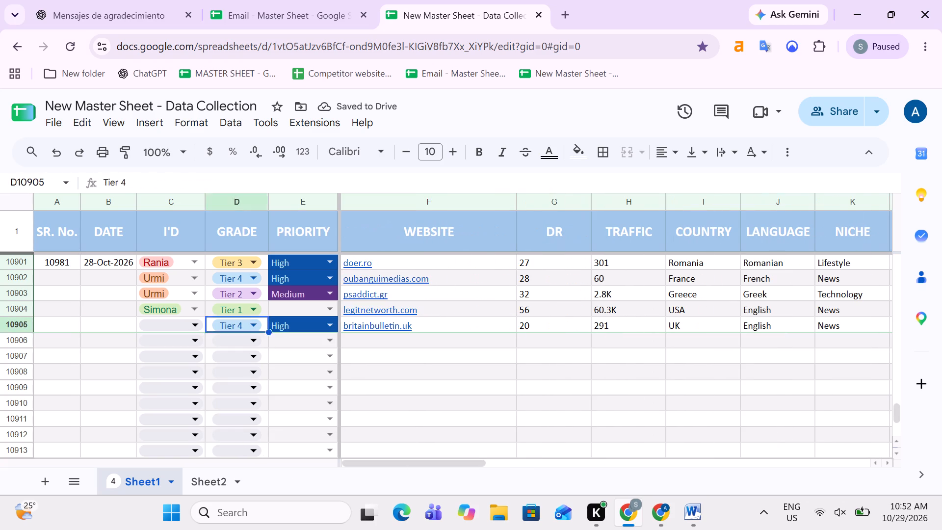
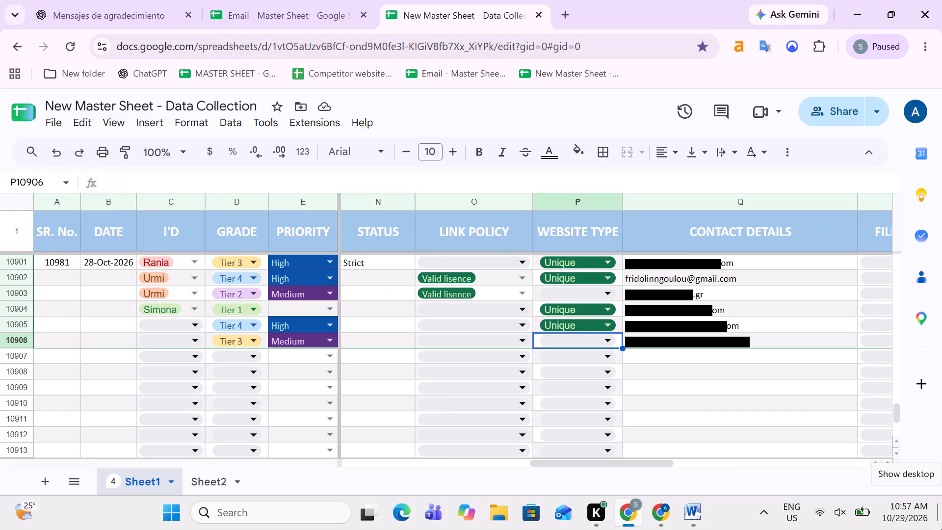
# Review the entries across row 10906 of the data collection sheet, from the file version column back towards the first columns.
pyautogui.press('Right')
pyautogui.press('Right')
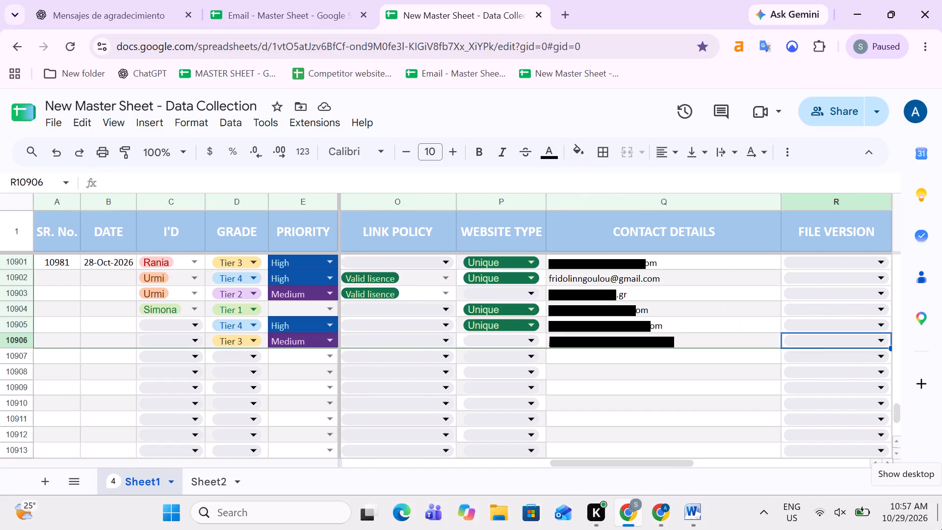
pyautogui.press('Left')
pyautogui.press('Left')
pyautogui.press('Left')
pyautogui.press('Right')
pyautogui.press('Right')
pyautogui.press('Right')
pyautogui.press('Left')
pyautogui.press('Left')
pyautogui.press('Left')
pyautogui.press('Left')
pyautogui.press('Left')
pyautogui.press('Left')
pyautogui.press('Left')
pyautogui.press('Left')
pyautogui.press('Left')
pyautogui.press('Left')
pyautogui.press('Left')
pyautogui.press('Left')
pyautogui.press('Left')
pyautogui.press('Left')
pyautogui.press('Left')
pyautogui.press('Left')
pyautogui.press('Left')
pyautogui.press('Left')
pyautogui.press('Left')
pyautogui.press('Left')
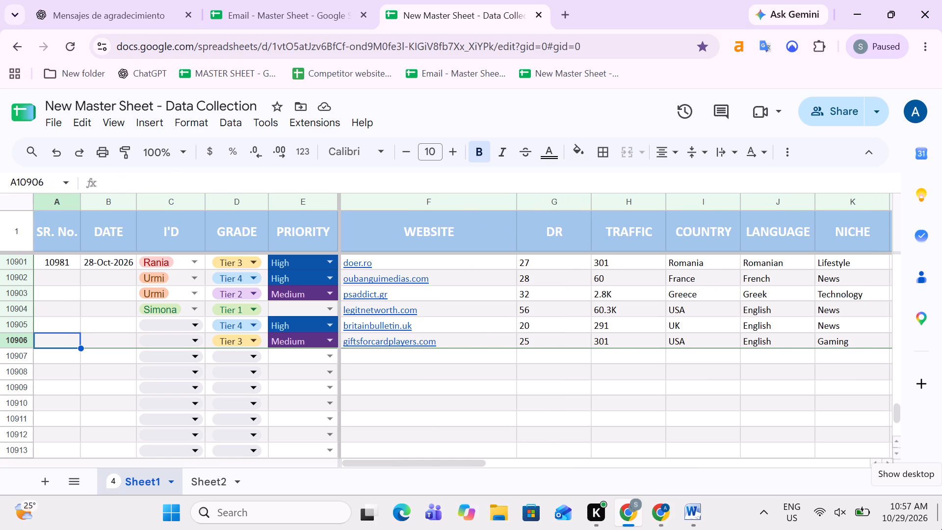
# Review the giftsforcardplayers.com entries across row 10906, from the serial number through the contact details column.
pyautogui.press('Right')
pyautogui.press('Right')
pyautogui.press('Right')
pyautogui.press('Right')
pyautogui.press('Right')
pyautogui.press('Right')
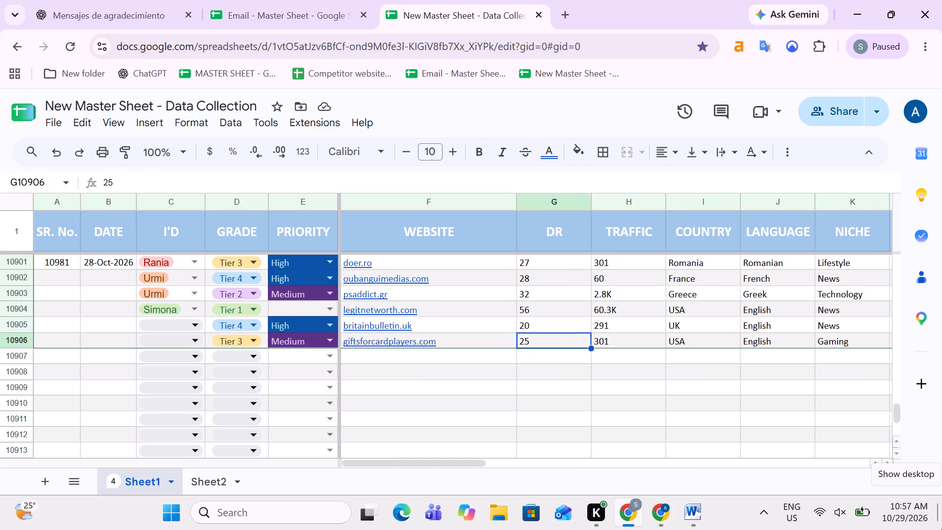
pyautogui.press('Right')
pyautogui.press('Right')
pyautogui.press('Right')
pyautogui.press('Right')
pyautogui.press('Right')
pyautogui.press('Right')
pyautogui.press('Right')
pyautogui.press('Right')
pyautogui.press('Right')
pyautogui.press('Right')
pyautogui.press('Right')
pyautogui.press('Left')
pyautogui.press('Left')
pyautogui.press('Left')
pyautogui.press('Left')
pyautogui.press('Left')
pyautogui.press('Left')
pyautogui.press('Left')
pyautogui.press('Left')
pyautogui.press('Left')
pyautogui.press('Left')
pyautogui.press('Left')
pyautogui.press('Left')
pyautogui.press('Left')
pyautogui.press('Left')
pyautogui.press('Left')
pyautogui.press('Left')
pyautogui.press('Left')
pyautogui.press('Left')
pyautogui.press('Left')
pyautogui.press('Left')
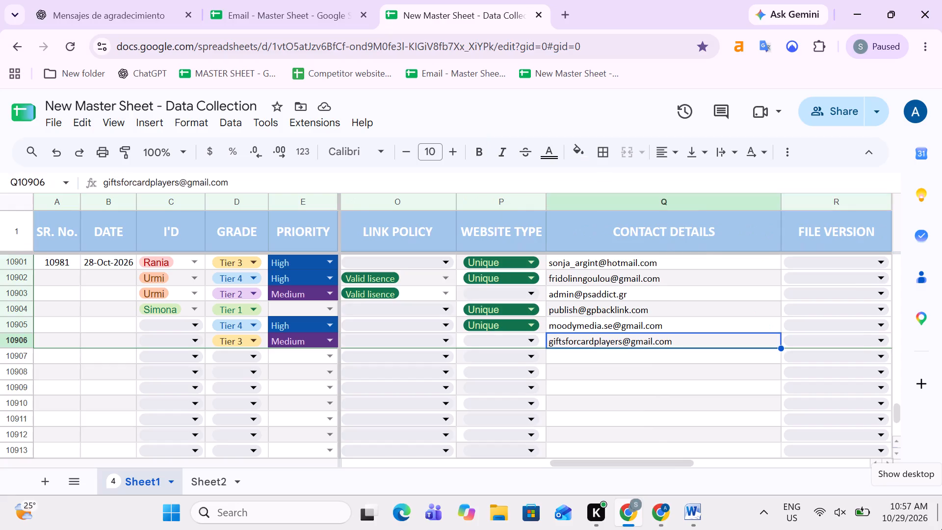
pyautogui.press('Right')
pyautogui.press('Right')
pyautogui.press('Right')
pyautogui.press('Right')
pyautogui.press('Right')
pyautogui.press('Right')
pyautogui.press('Right')
pyautogui.press('Right')
pyautogui.press('Right')
pyautogui.press('Right')
pyautogui.press('Right')
pyautogui.press('Right')
pyautogui.press('Right')
pyautogui.press('Right')
pyautogui.press('Right')
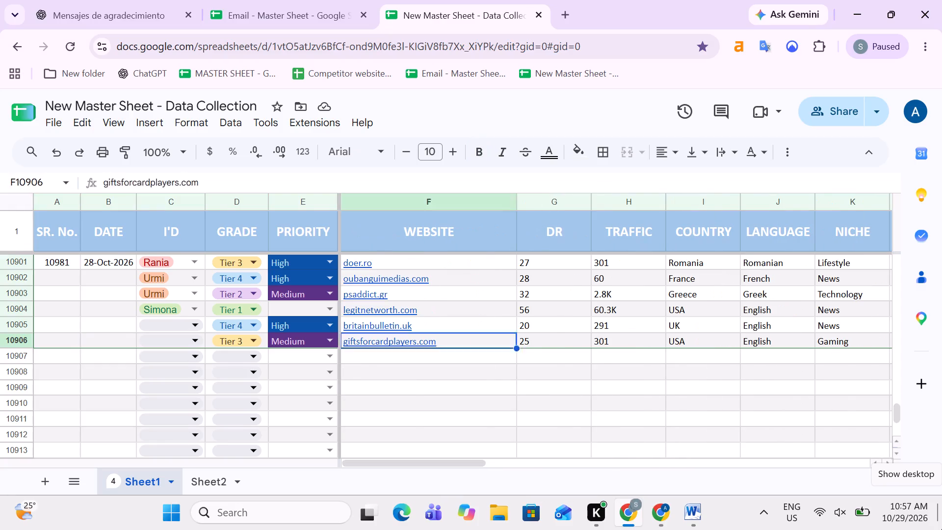
pyautogui.press('Left')
pyautogui.press('Right')
pyautogui.press('Right')
pyautogui.press('Right')
pyautogui.press('Left')
pyautogui.press('Left')
pyautogui.press('Left')
pyautogui.press('Left')
pyautogui.press('Left')
pyautogui.press('Left')
pyautogui.press('Left')
pyautogui.press('Left')
pyautogui.press('Left')
pyautogui.press('Left')
pyautogui.press('Left')
pyautogui.press('Left')
pyautogui.press('Left')
pyautogui.press('Left')
pyautogui.press('Left')
pyautogui.press('Left')
pyautogui.press('Left')
pyautogui.press('Left')
pyautogui.press('Left')
pyautogui.press('Left')
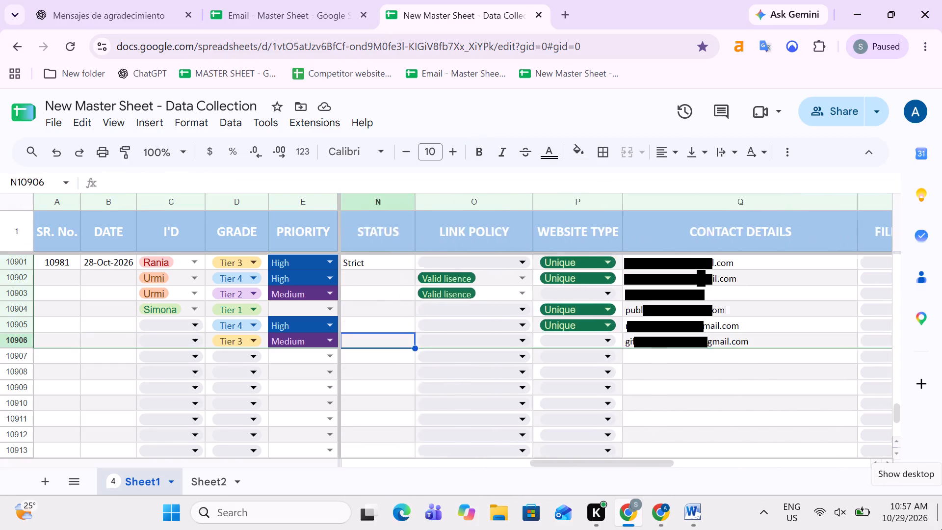
pyautogui.press('Right')
pyautogui.press('Right')
pyautogui.press('Right')
pyautogui.press('Right')
pyautogui.press('Right')
pyautogui.hotkey('alt', 'Tab')
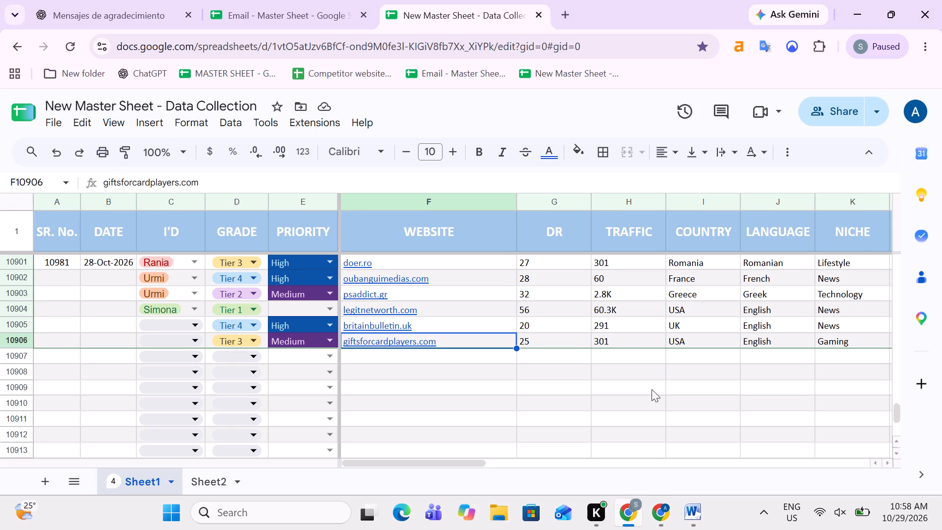
pyautogui.hotkey('ctrl', 'f')
pyautogui.hotkey('ctrl', 'v')
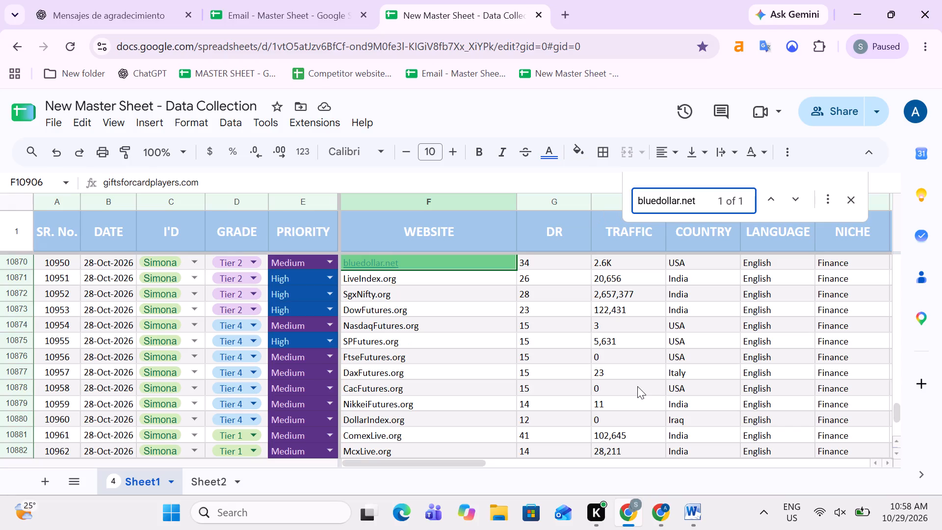
pyautogui.scroll(1, 592, 327)
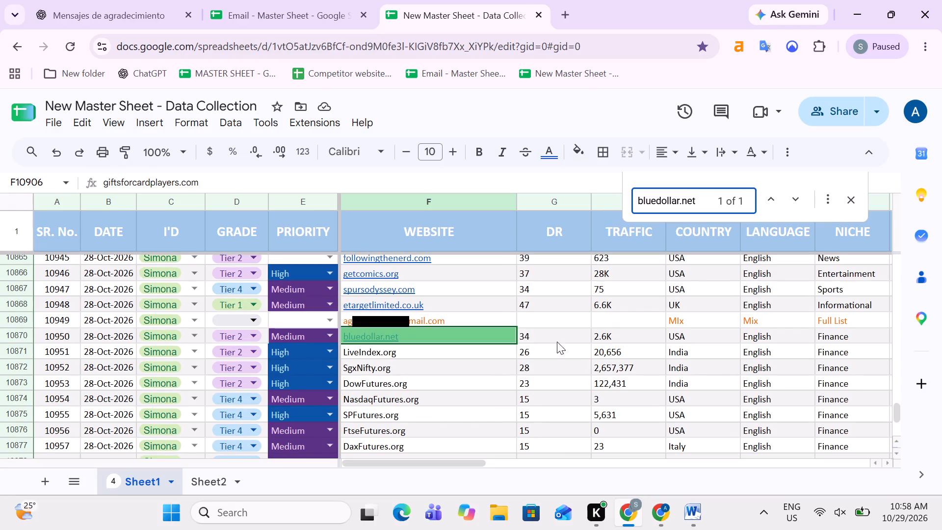
# Review the bluedollar.net entries across row 10870, including price, casino price, link policy, website type and contact details.
pyautogui.click(567, 339)
pyautogui.press('Right')
pyautogui.press('Right')
pyautogui.press('Right')
pyautogui.press('Right')
pyautogui.press('Right')
pyautogui.press('Right')
pyautogui.press('Right')
pyautogui.press('Right')
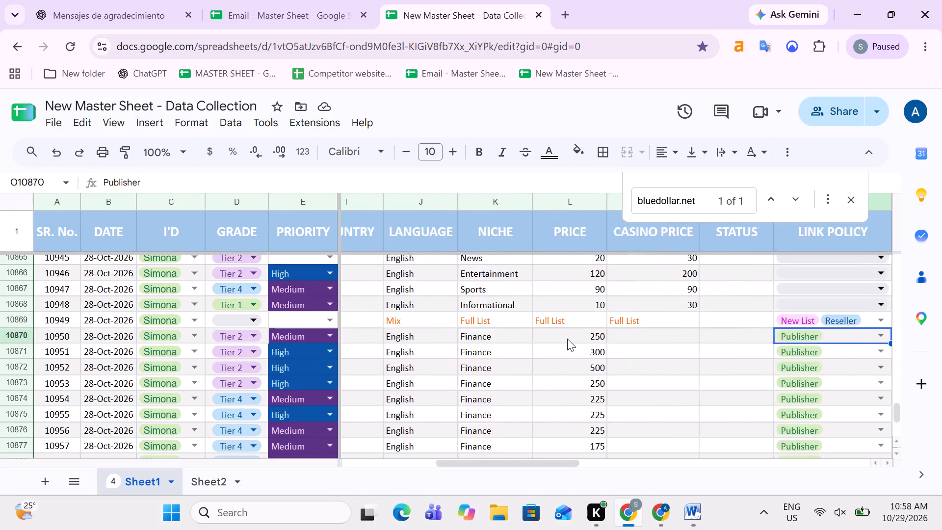
pyautogui.press('Right')
pyautogui.press('Right')
pyautogui.press('Left')
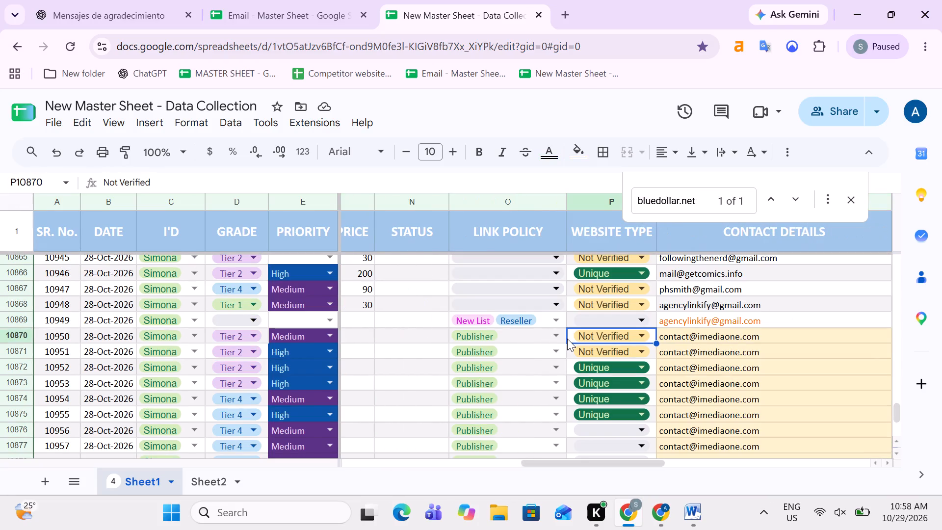
pyautogui.press('Left')
pyautogui.press('Right')
pyautogui.press('Left')
pyautogui.press('Left')
pyautogui.press('Left')
pyautogui.press('Left')
pyautogui.press('Left')
pyautogui.press('Left')
pyautogui.press('Right')
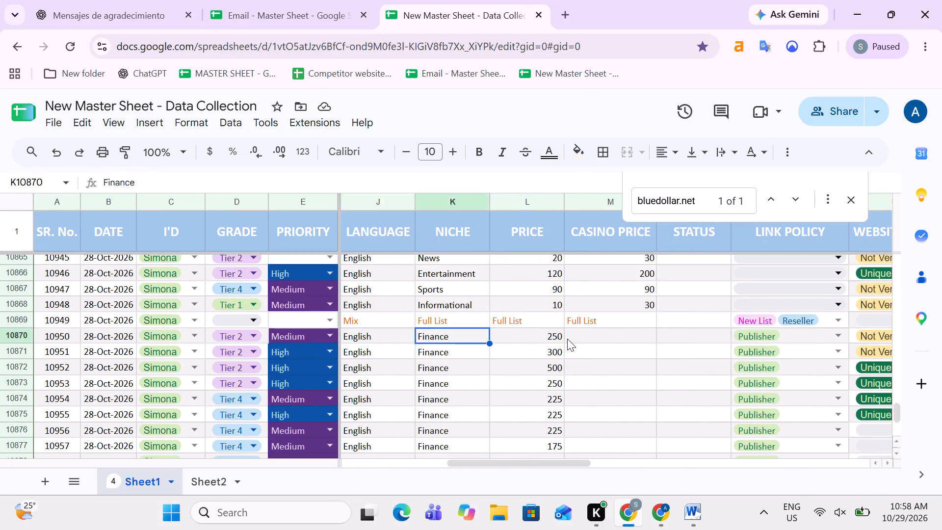
pyautogui.press('Right')
pyautogui.press('Right')
pyautogui.press('Left')
pyautogui.press('Right')
pyautogui.press('Right')
pyautogui.press('Right')
pyautogui.press('Right')
pyautogui.press('Right')
pyautogui.press('Right')
pyautogui.press('Right')
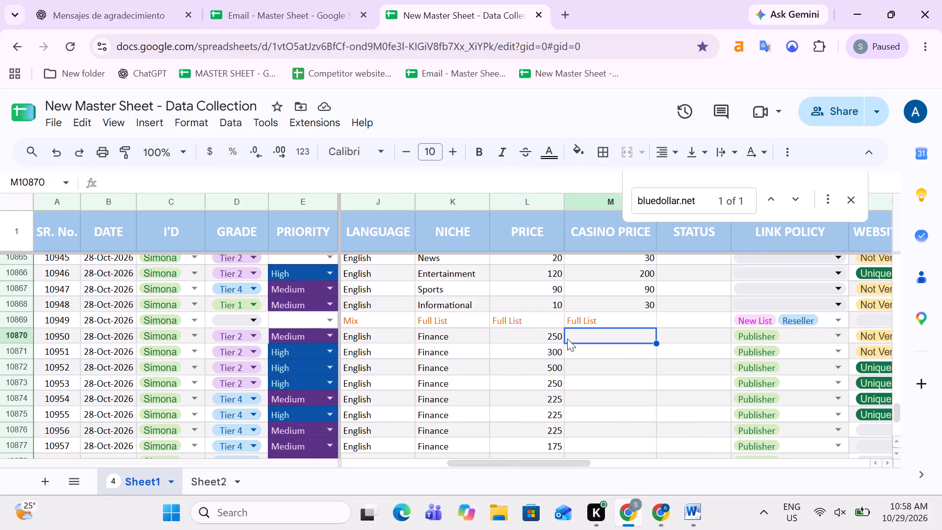
pyautogui.press('Left')
pyautogui.press('Left')
pyautogui.press('Left')
pyautogui.press('Left')
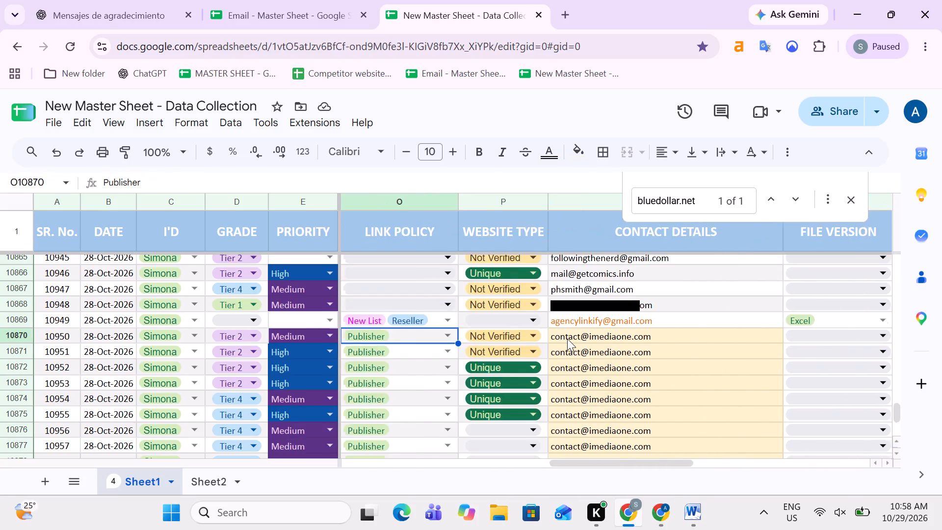
pyautogui.press('Left')
pyautogui.press('Left')
pyautogui.press('Left')
pyautogui.press('Left')
# Copy the prices of the iMedia One sites in rows 10870 to 10887 into the Casino Price column of the same rows.
pyautogui.press('Right')
pyautogui.hotkey('shift', 'Down')
pyautogui.hotkey('shift', 'Down')
pyautogui.hotkey('shift', 'Down')
pyautogui.hotkey('shift', 'Down')
pyautogui.hotkey('shift', 'Down')
pyautogui.hotkey('shift', 'Down')
pyautogui.hotkey('shift', 'Down')
pyautogui.hotkey('shift', 'Down')
pyautogui.hotkey('shift', 'Down')
pyautogui.hotkey('shift', 'Down')
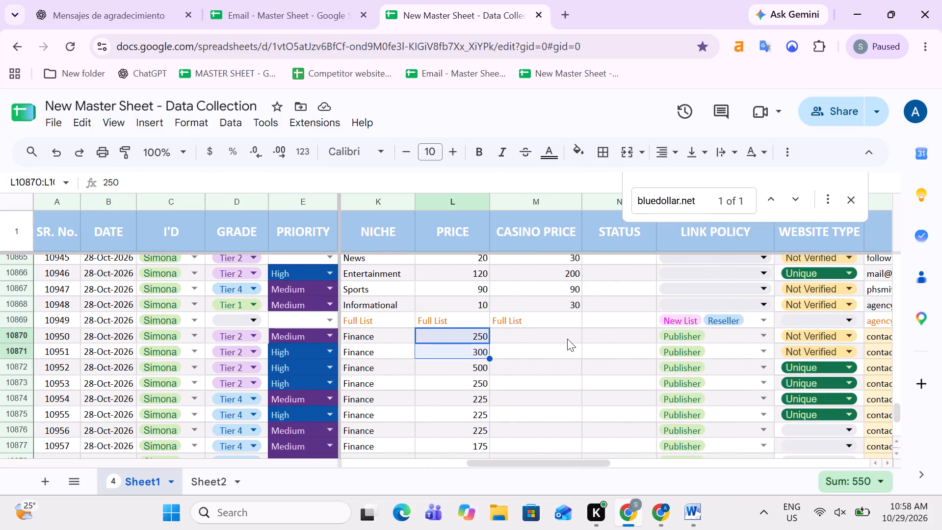
pyautogui.hotkey('shift', 'Down')
pyautogui.hotkey('shift', 'Down')
pyautogui.hotkey('shift', 'Down')
pyautogui.hotkey('shift', 'Down')
pyautogui.hotkey('shift', 'Down')
pyautogui.hotkey('shift', 'Down')
pyautogui.hotkey('shift', 'Down')
pyautogui.hotkey('shift', 'Down')
pyautogui.hotkey('shift', 'Down')
pyautogui.hotkey('shift', 'Down')
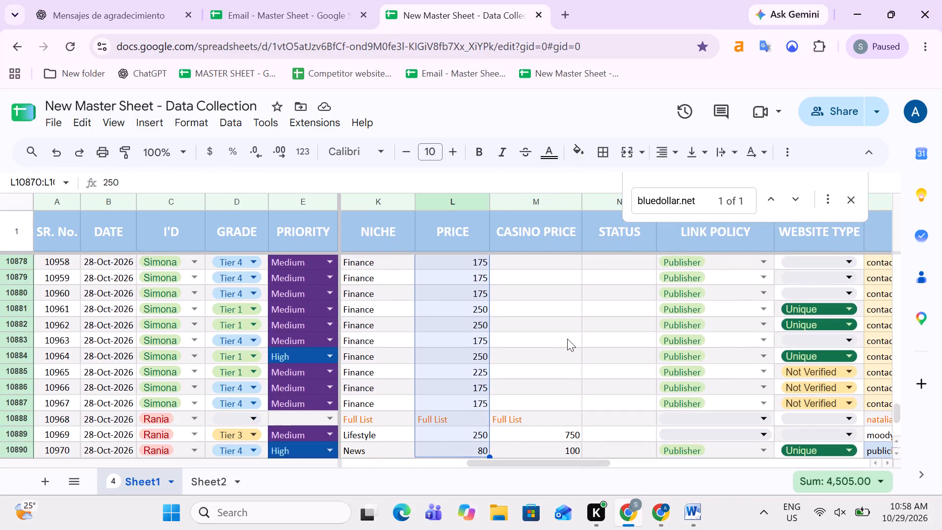
pyautogui.hotkey('shift', 'Up')
pyautogui.hotkey('shift', 'Up')
pyautogui.hotkey('shift', 'Up')
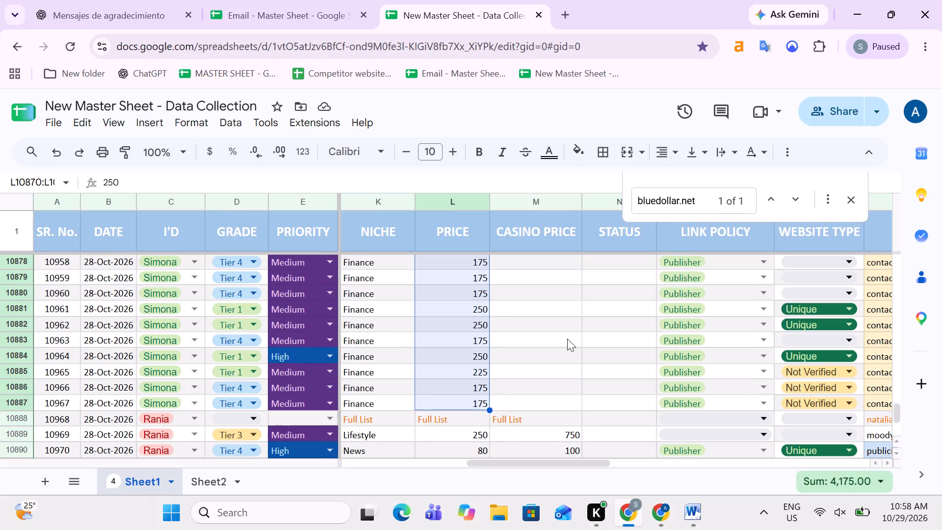
pyautogui.hotkey('ctrl', 'c')
pyautogui.press('Up')
pyautogui.press('Down')
pyautogui.press('Right')
pyautogui.hotkey('ctrl', 'v')
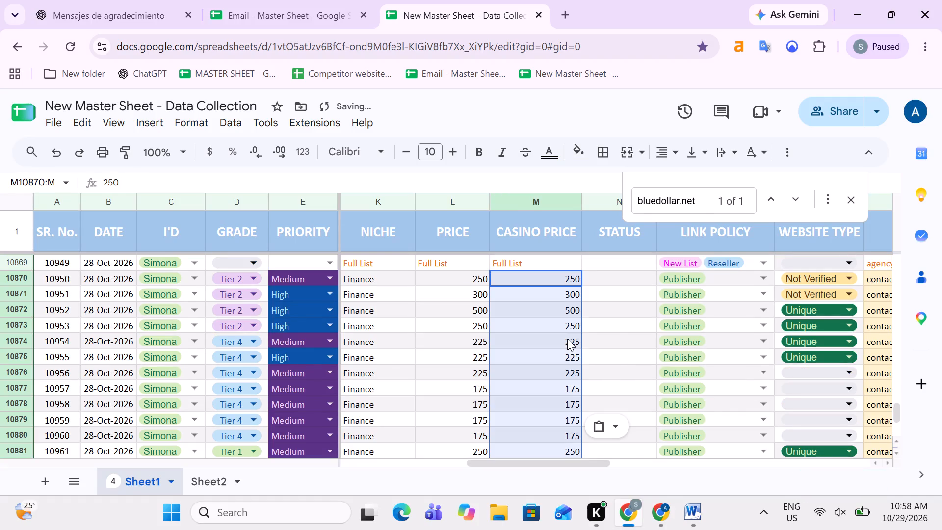
# Check the contact details down the iMedia One rows from row 10870, and close the bluedollar.net search.
pyautogui.press('Right')
pyautogui.press('Right')
pyautogui.press('Right')
pyautogui.press('Right')
pyautogui.press('Right')
pyautogui.press('Right')
pyautogui.press('Left')
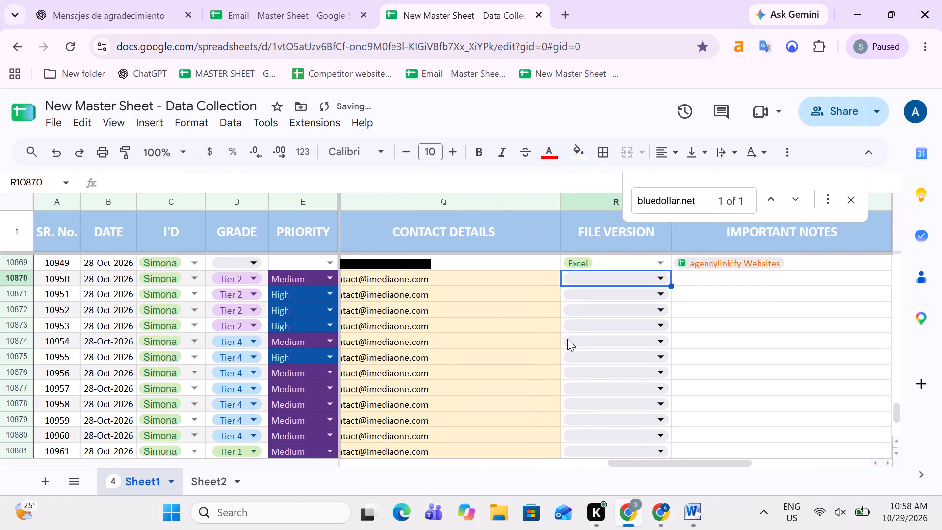
pyautogui.press('Left')
pyautogui.press('Left')
pyautogui.press('Right')
pyautogui.press('Down')
pyautogui.press('Down')
pyautogui.press('Down')
pyautogui.press('Down')
pyautogui.press('Down')
pyautogui.press('Down')
pyautogui.press('Down')
pyautogui.press('Down')
pyautogui.press('Down')
pyautogui.press('Down')
pyautogui.press('Down')
pyautogui.press('Down')
pyautogui.press('Down')
pyautogui.press('Down')
pyautogui.press('Down')
pyautogui.press('Down')
pyautogui.press('Down')
pyautogui.press('Down')
pyautogui.press('Down')
pyautogui.press('Down')
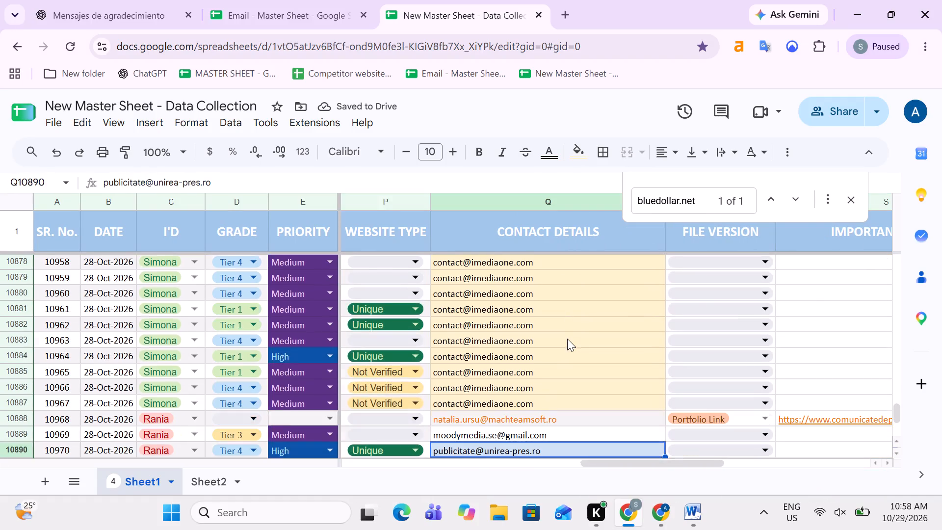
pyautogui.click(853, 201)
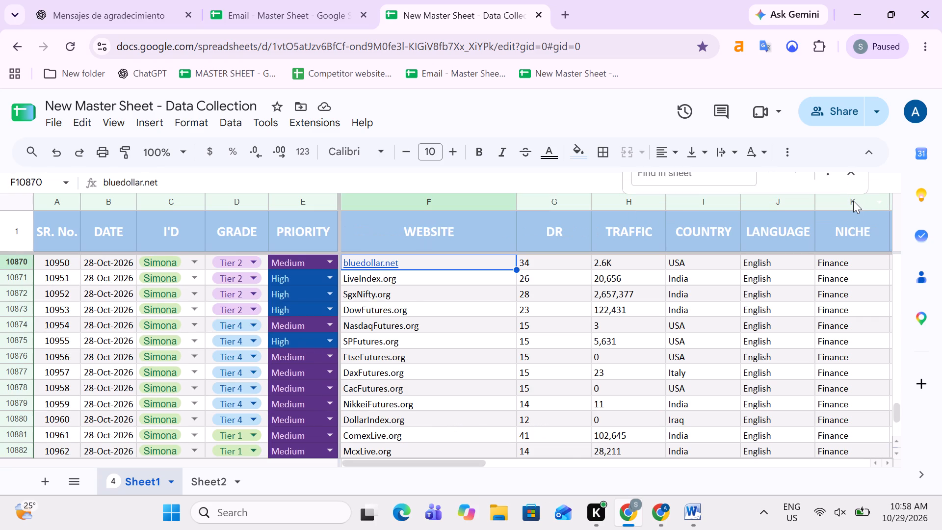
# Review the bluedollar.net entries in row 10870 from website through prices, link policy, website type and contact details.
pyautogui.press('Right')
pyautogui.press('Right')
pyautogui.press('Right')
pyautogui.press('Right')
pyautogui.press('Right')
pyautogui.press('Right')
pyautogui.press('Right')
pyautogui.press('Right')
pyautogui.press('Right')
pyautogui.press('Right')
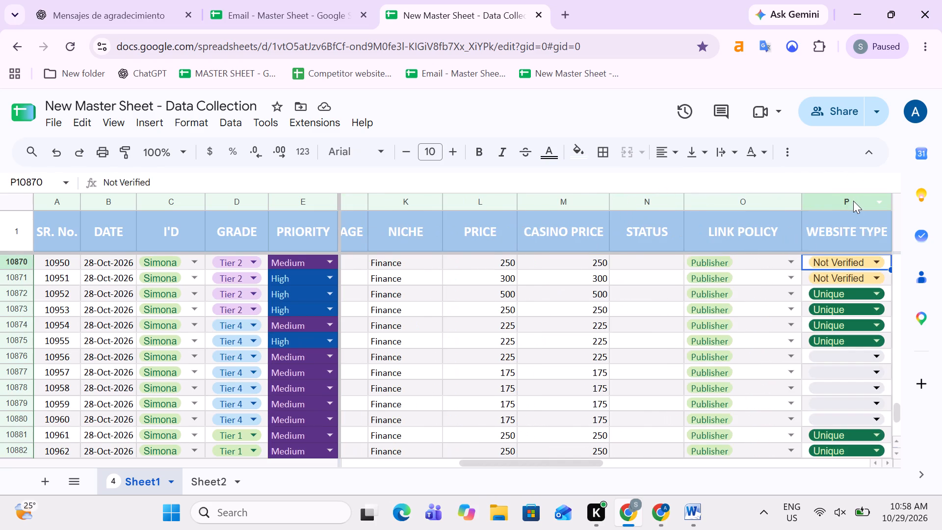
pyautogui.press('Right')
pyautogui.press('Right')
pyautogui.press('Left')
pyautogui.press('Left')
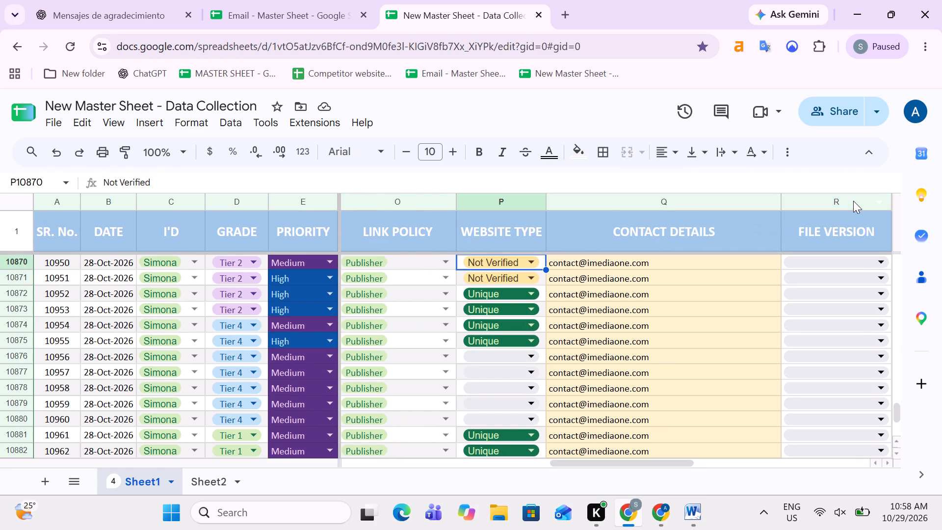
pyautogui.hotkey('alt', 'Tab')
pyautogui.click(465, 324)
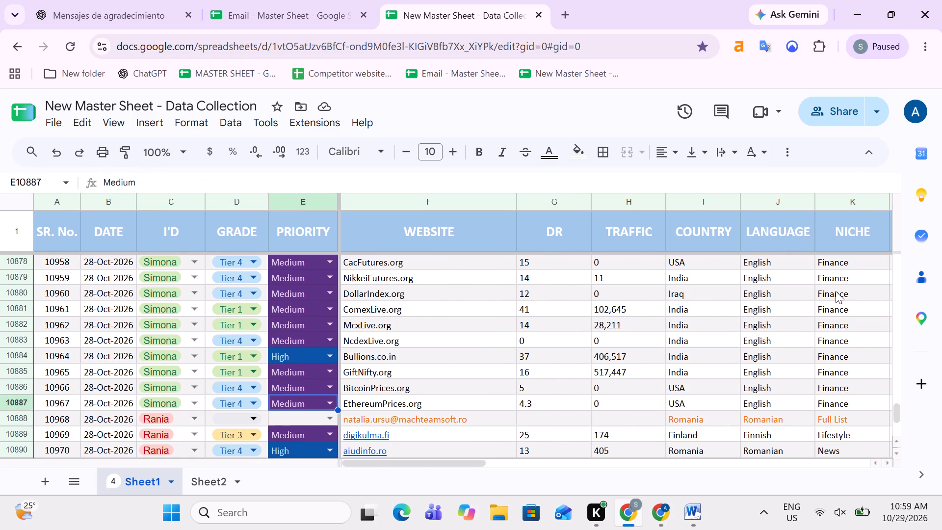
# Locate the first empty row below the giftsforcardplayers.com entry in the data collection sheet and select its website cell, F10907.
pyautogui.press('Right')
pyautogui.hotkey('ctrl', 'Down')
pyautogui.press('Down')
pyautogui.press('Down')
pyautogui.press('Down')
pyautogui.press('Down')
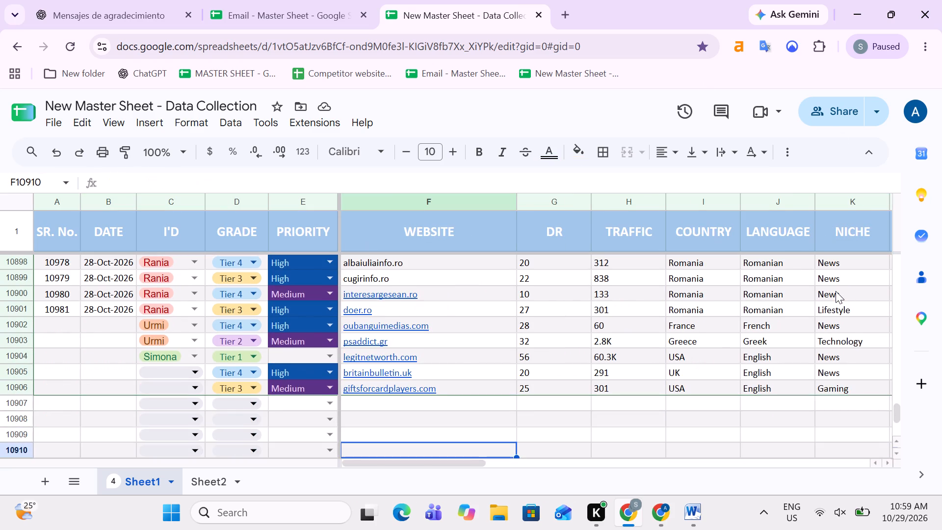
pyautogui.press('Down')
pyautogui.press('Up')
pyautogui.press('Up')
pyautogui.press('Up')
pyautogui.press('Down')
pyautogui.press('Down')
pyautogui.press('Down')
pyautogui.press('Down')
pyautogui.press('Down')
pyautogui.press('Down')
pyautogui.press('Up')
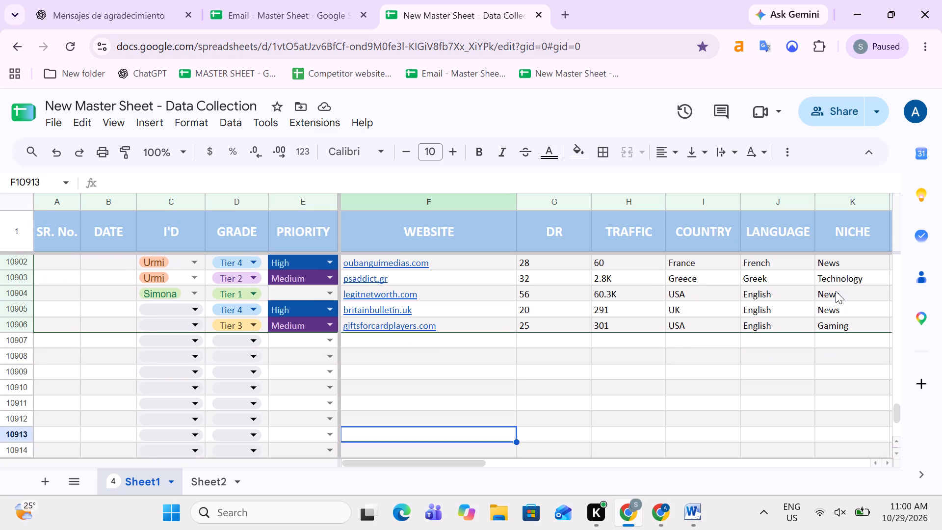
pyautogui.press('Up')
pyautogui.press('Up')
pyautogui.press('Up')
pyautogui.press('Up')
pyautogui.press('Up')
pyautogui.press('Up')
pyautogui.press('Right')
pyautogui.press('Left')
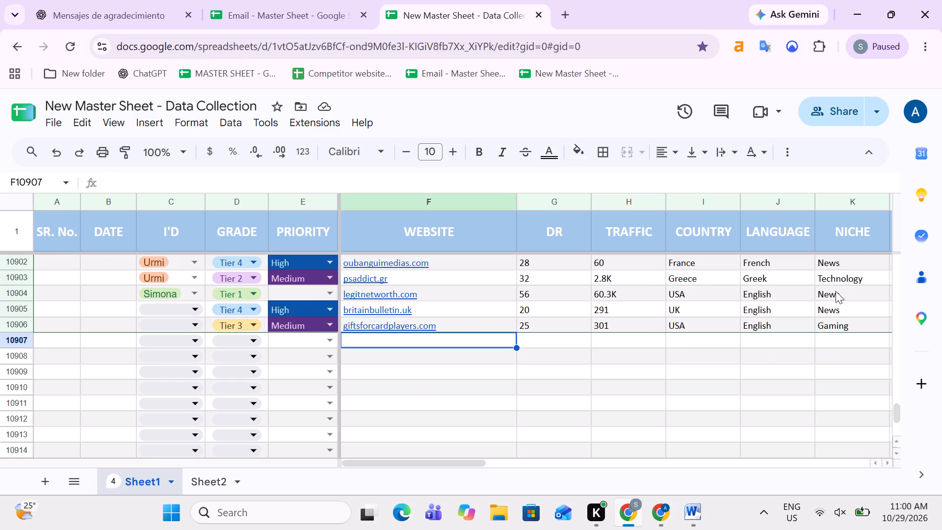
pyautogui.hotkey('alt', 'Tab')
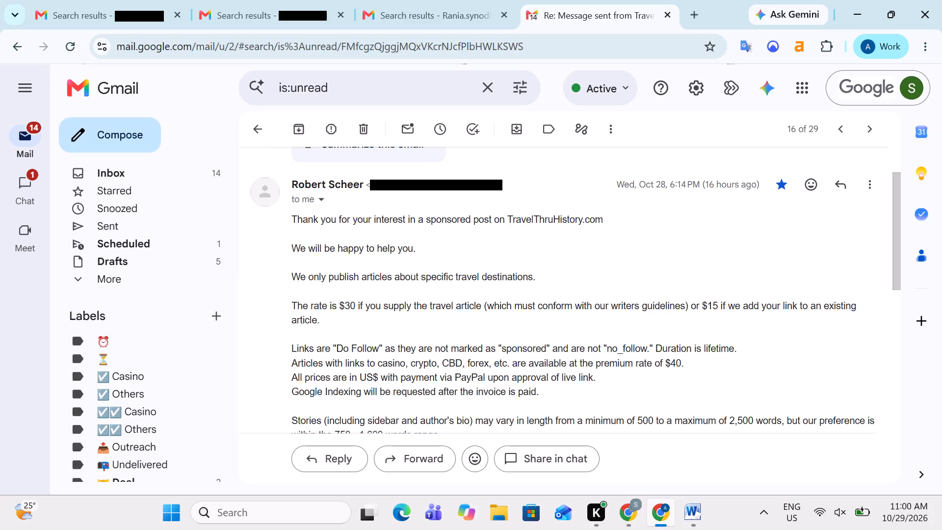
# Read the Travel Thru History reply in Gmail for its sponsored post rates, link terms and article requirements.
pyautogui.scroll(4, 567, 320)
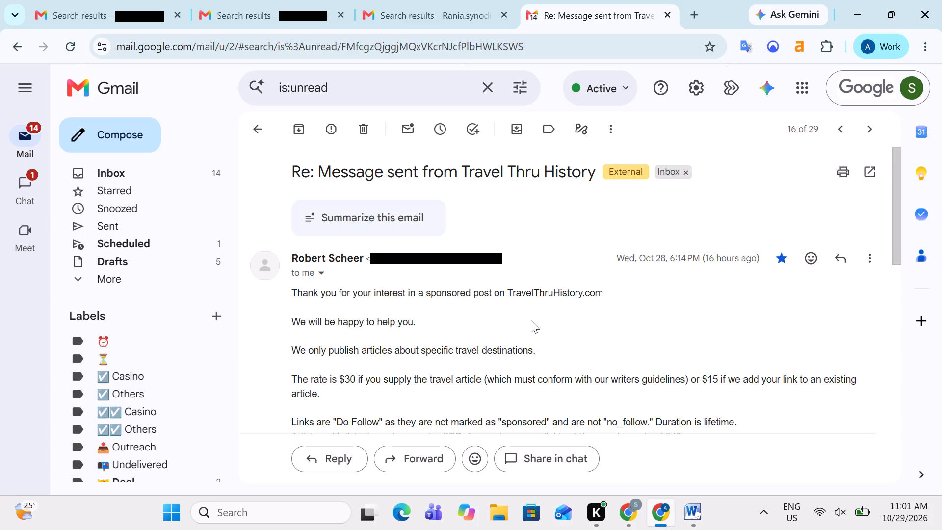
pyautogui.scroll(-1, 525, 318)
pyautogui.scroll(-1, 394, 358)
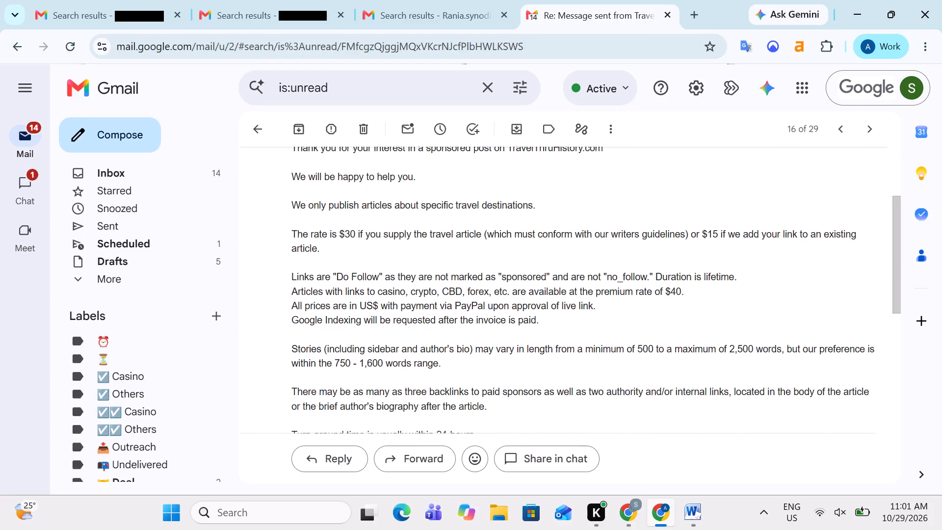
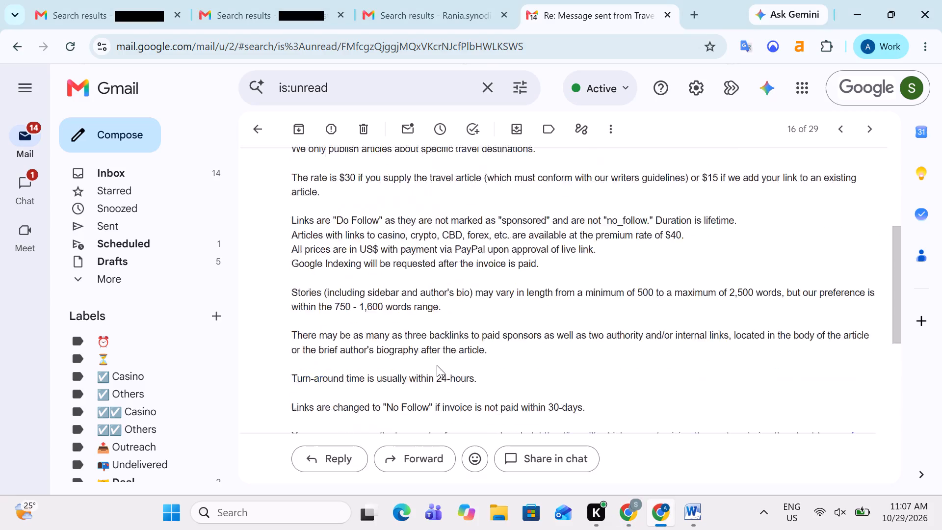
pyautogui.scroll(-7, 442, 366)
# Open travelthruhistory.com from the email and copy its domain into the website column of row 10907 in the data collection sheet.
pyautogui.keyDown('ctrl'); pyautogui.click(549, 297); pyautogui.keyUp('ctrl')
pyautogui.click(601, 0)
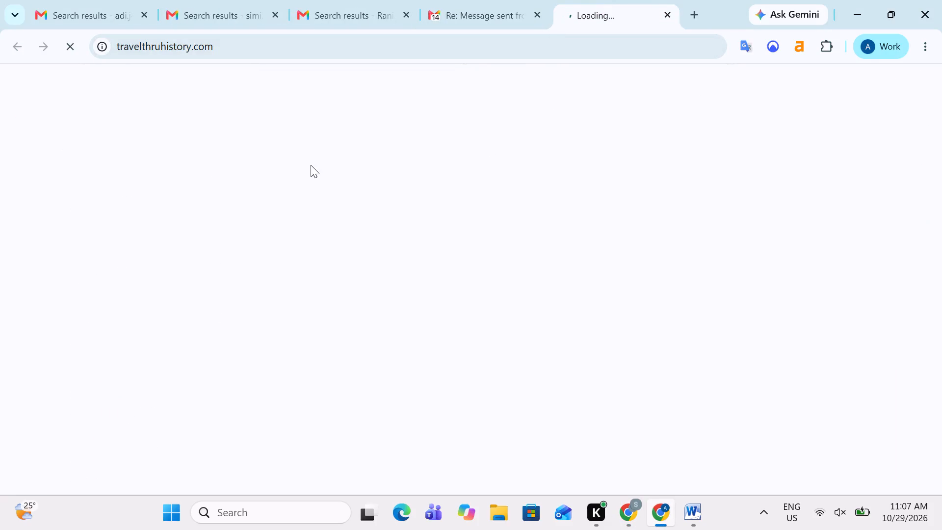
pyautogui.click(299, 45)
pyautogui.moveTo(299, 45); pyautogui.dragTo(226, 45)
pyautogui.hotkey('ctrl', 'c')
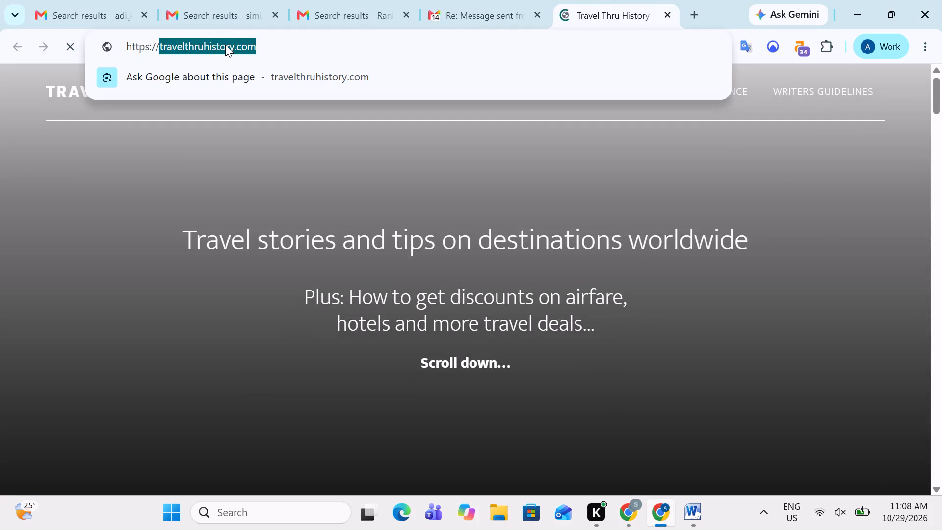
pyautogui.hotkey('ctrl', 'c')
pyautogui.hotkey('alt', 'Tab')
pyautogui.press('Down')
pyautogui.press('Up')
pyautogui.press('Return')
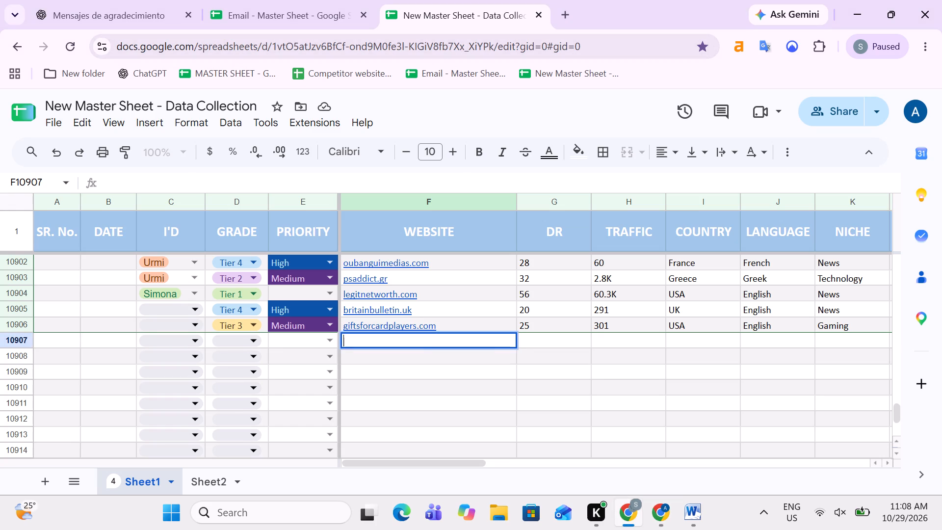
pyautogui.hotkey('ctrl', 'v')
pyautogui.press('Tab')
# Switch back to the travelthruhistory.com site and look through its homepage content.
pyautogui.hotkey('alt', 'Tab')
pyautogui.scroll(-7, 352, 270)
pyautogui.scroll(-7, 769, 276)
pyautogui.scroll(-12, 726, 284)
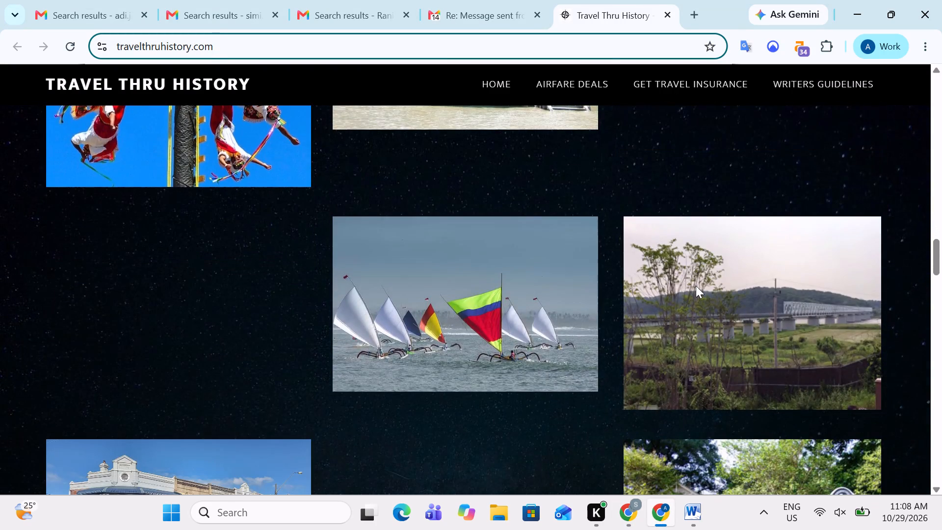
pyautogui.scroll(-5, 696, 286)
pyautogui.scroll(17, 690, 281)
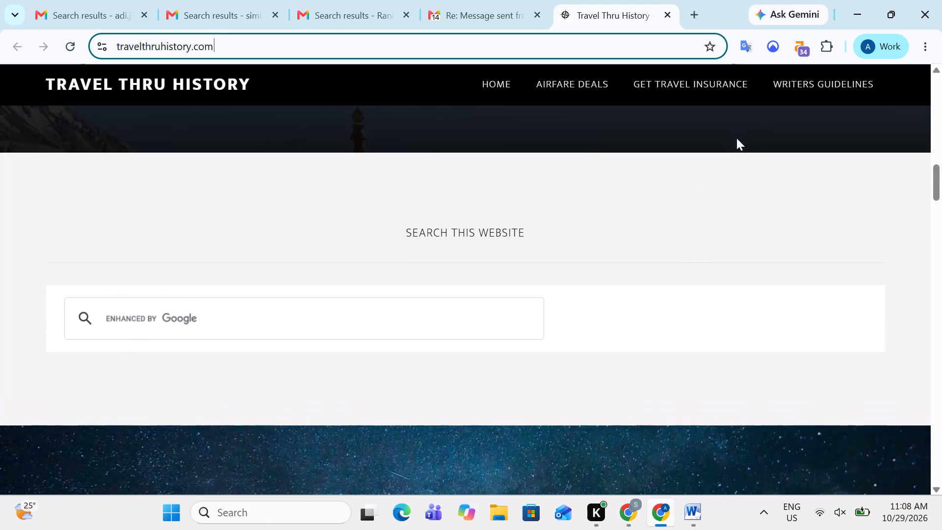
# Check the site's Ahrefs domain metrics and record DR 34 and traffic 732 in row 10907 of the sheet.
pyautogui.click(806, 53)
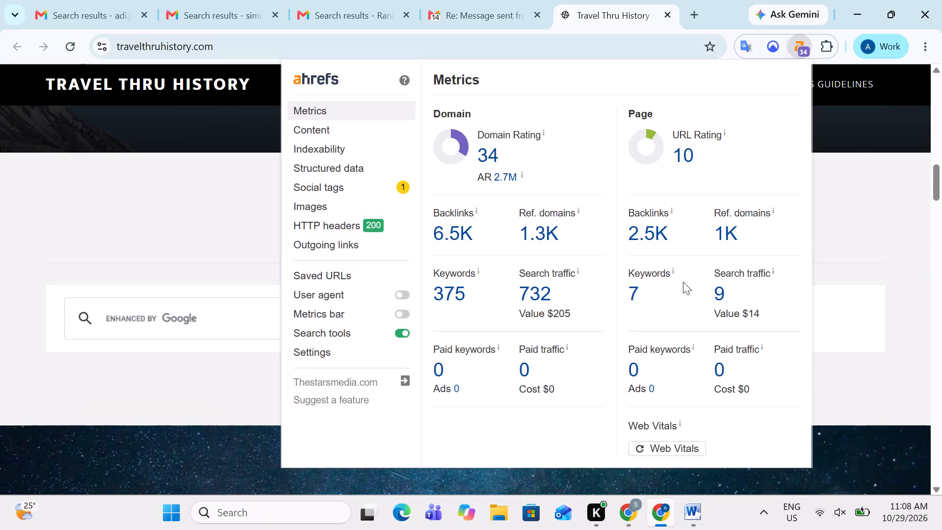
pyautogui.hotkey('alt', 'Tab')
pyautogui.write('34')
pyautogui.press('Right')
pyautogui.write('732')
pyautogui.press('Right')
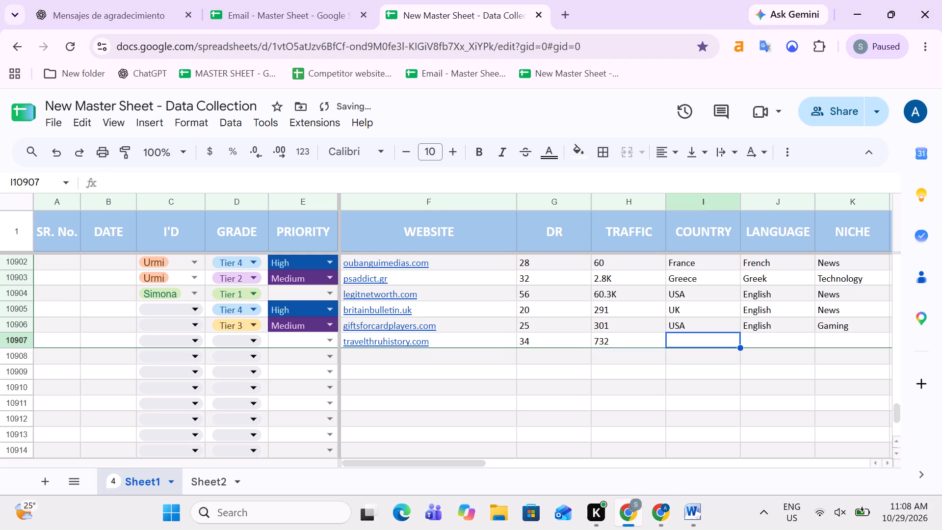
# Enter USA as the country, English as the language and Tour & Travel as the niche in row 10907.
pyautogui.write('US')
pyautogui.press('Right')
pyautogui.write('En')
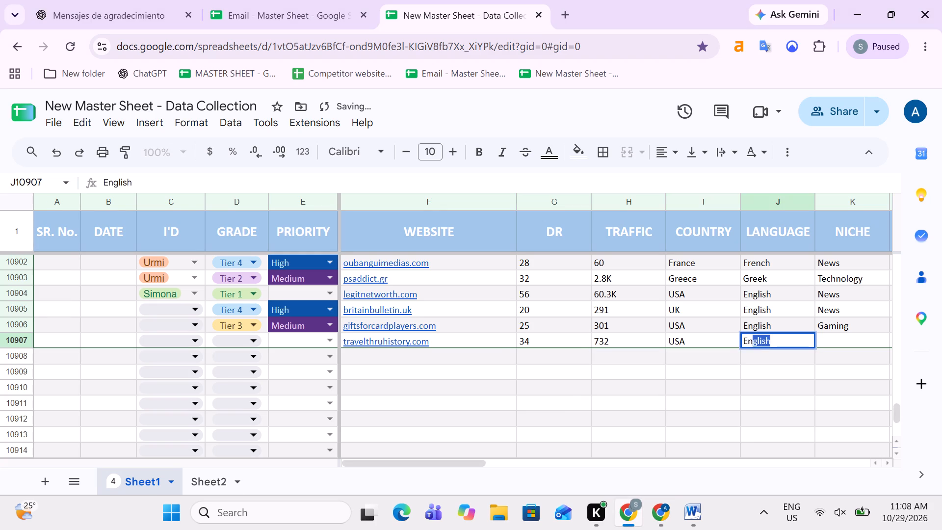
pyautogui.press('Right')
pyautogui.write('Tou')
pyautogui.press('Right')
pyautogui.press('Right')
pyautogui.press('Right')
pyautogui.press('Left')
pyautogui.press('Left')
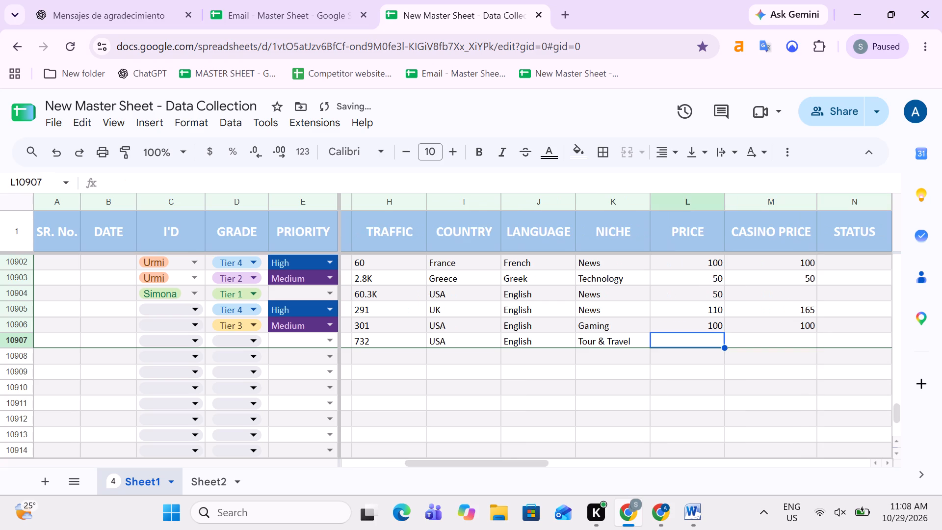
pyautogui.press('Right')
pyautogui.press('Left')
# Search the travelthruhistory.com site for Netbet, check the first NetBet Sport result, and close the result and site tabs.
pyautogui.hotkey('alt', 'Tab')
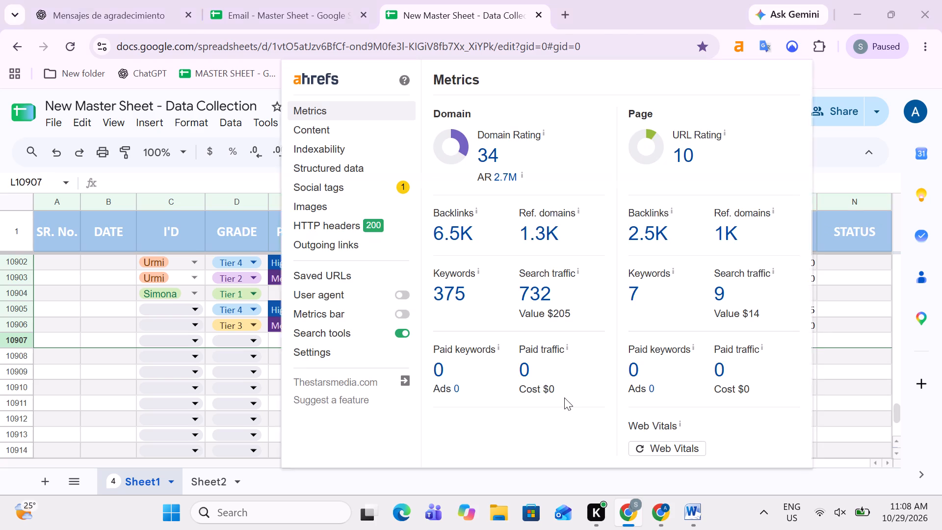
pyautogui.click(0, 300)
pyautogui.click(244, 311)
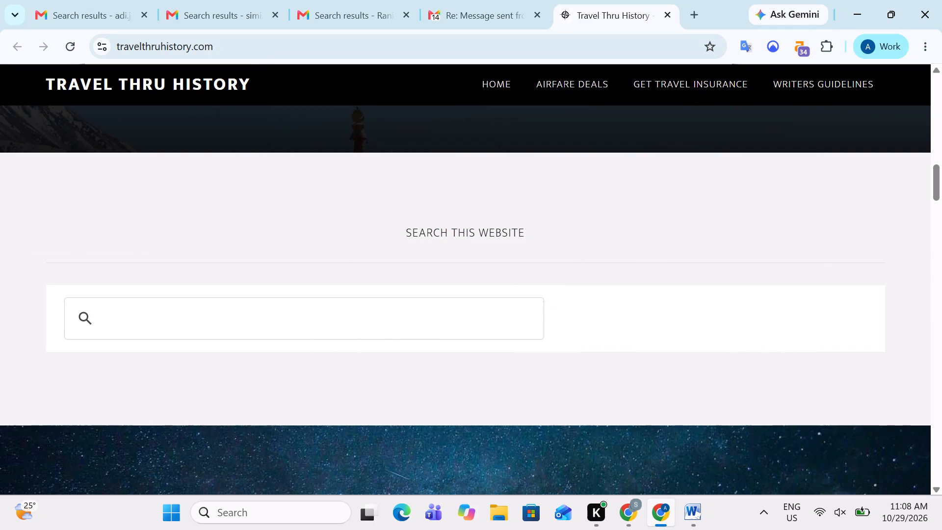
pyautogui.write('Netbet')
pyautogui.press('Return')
pyautogui.scroll(-3, 176, 391)
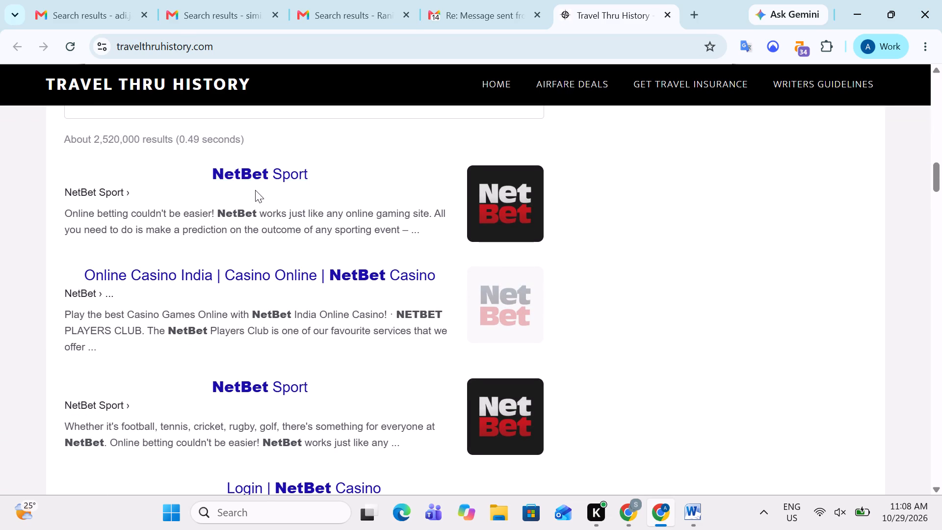
pyautogui.keyDown('ctrl'); pyautogui.click(262, 176); pyautogui.keyUp('ctrl')
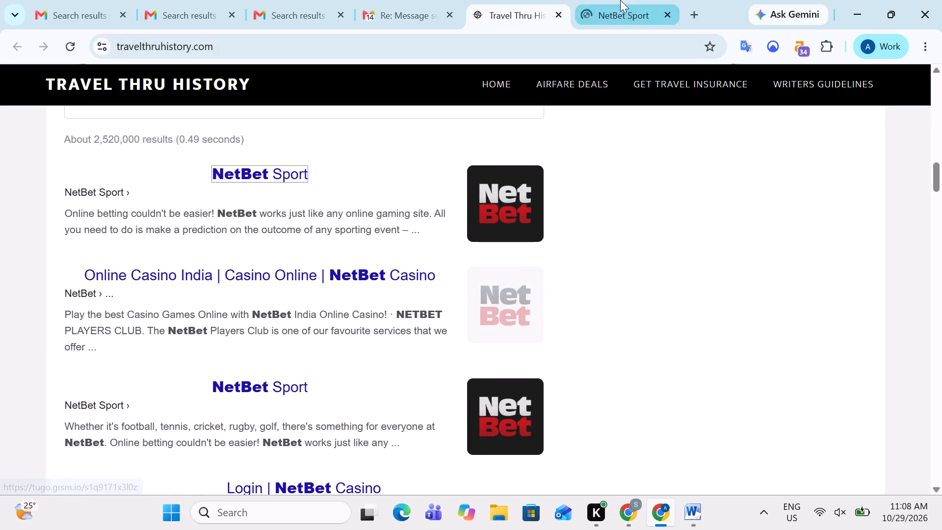
pyautogui.click(620, 0)
pyautogui.click(663, 8)
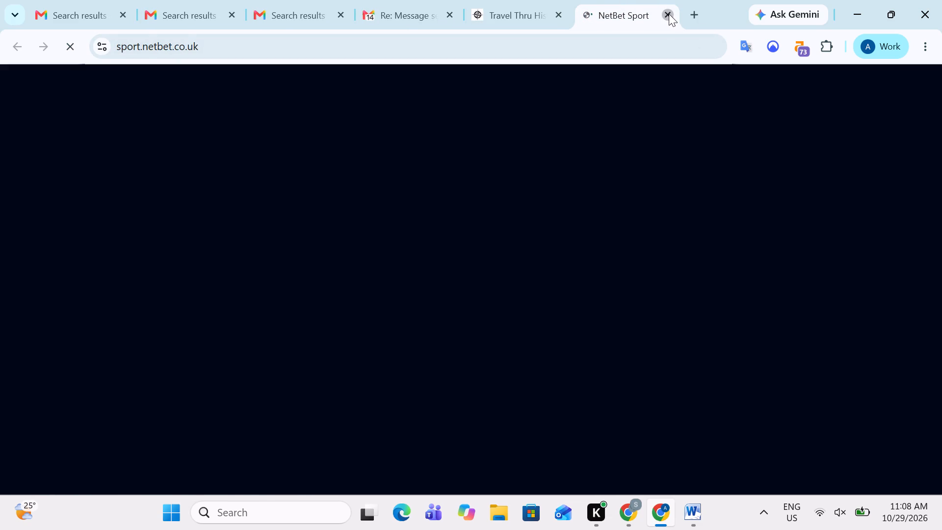
pyautogui.click(669, 14)
pyautogui.scroll(3, 487, 348)
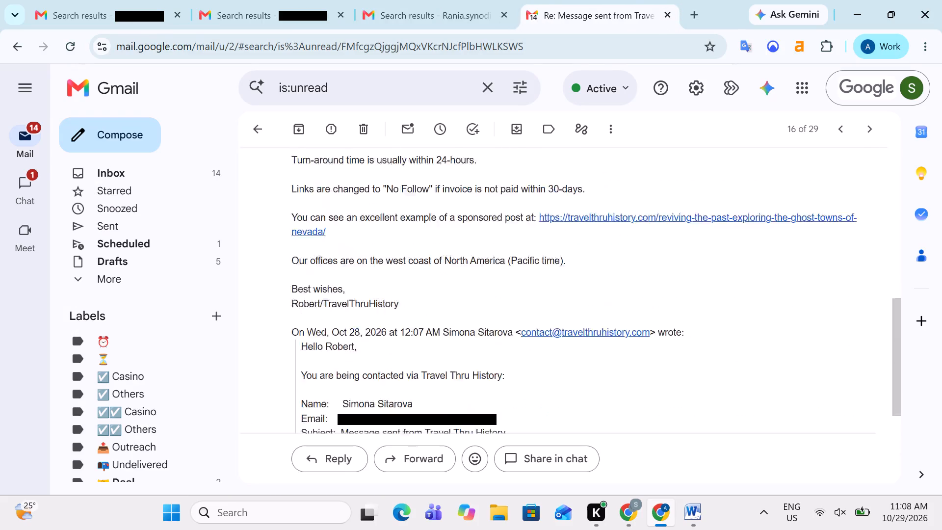
# Check the rates in the Travel Thru History reply and enter price 30 and casino price 40 in row 10907.
pyautogui.hotkey('alt', 'Tab')
pyautogui.press('Right')
pyautogui.press('Left')
pyautogui.hotkey('alt', 'Tab')
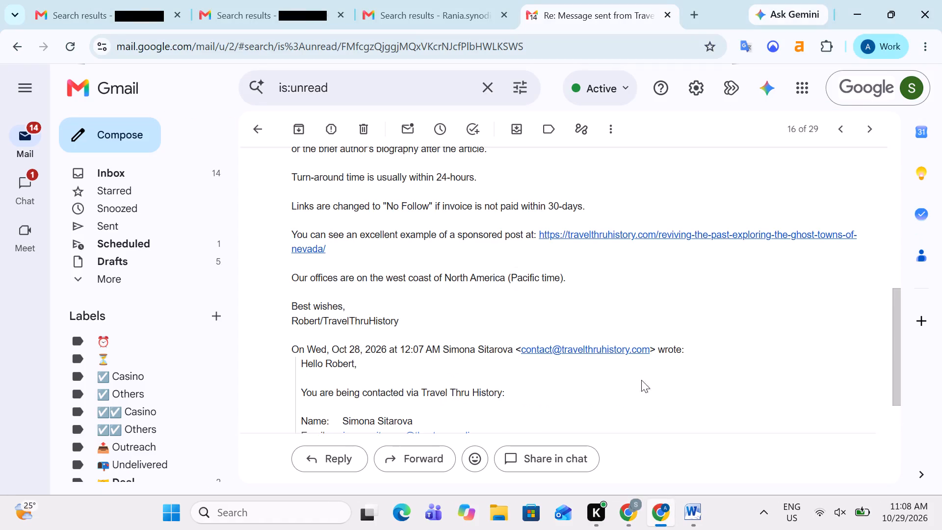
pyautogui.scroll(3, 601, 357)
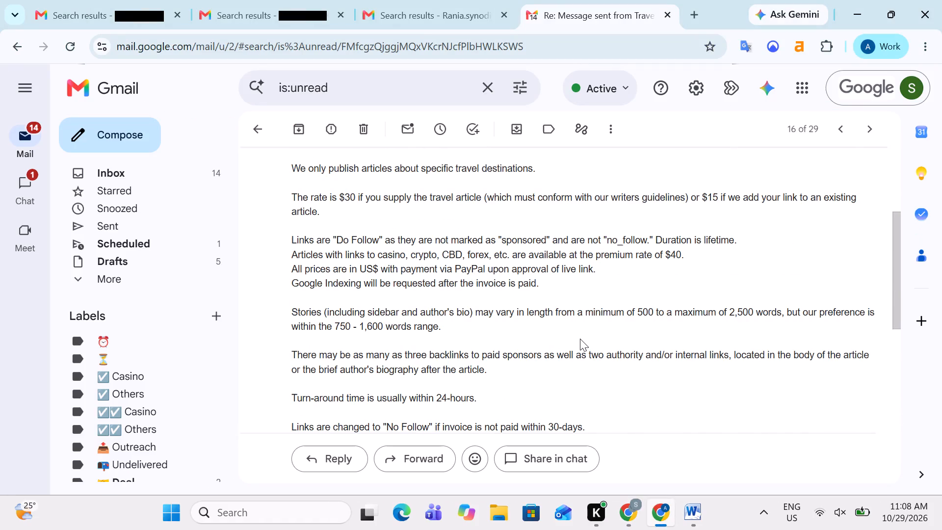
pyautogui.hotkey('alt', 'Tab')
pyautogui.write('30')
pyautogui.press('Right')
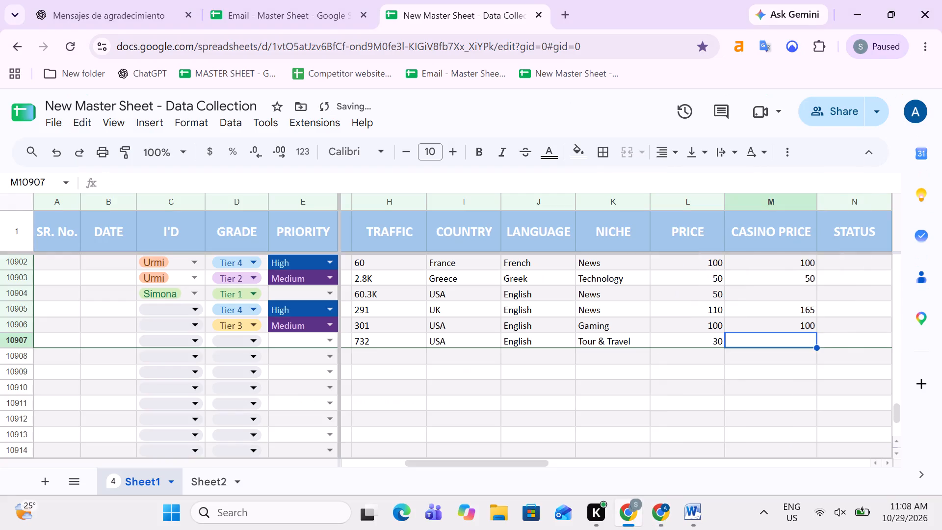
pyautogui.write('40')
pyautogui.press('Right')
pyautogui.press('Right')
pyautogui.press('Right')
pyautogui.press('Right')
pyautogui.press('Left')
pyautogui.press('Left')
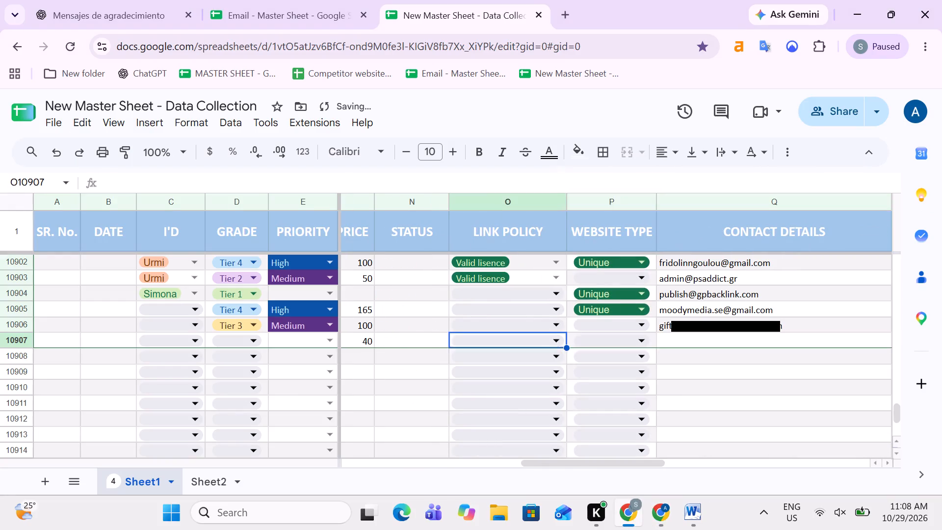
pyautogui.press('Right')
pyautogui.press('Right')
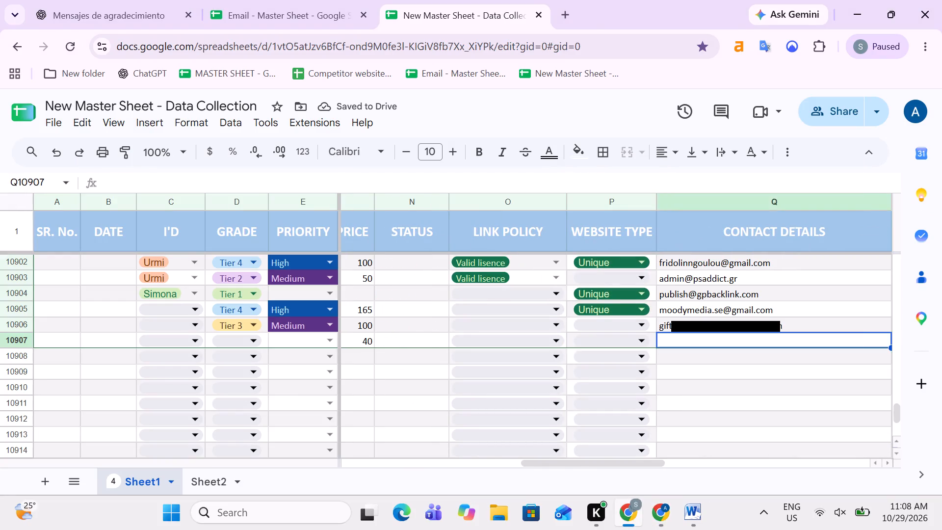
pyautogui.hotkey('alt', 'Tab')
pyautogui.scroll(2, 407, 322)
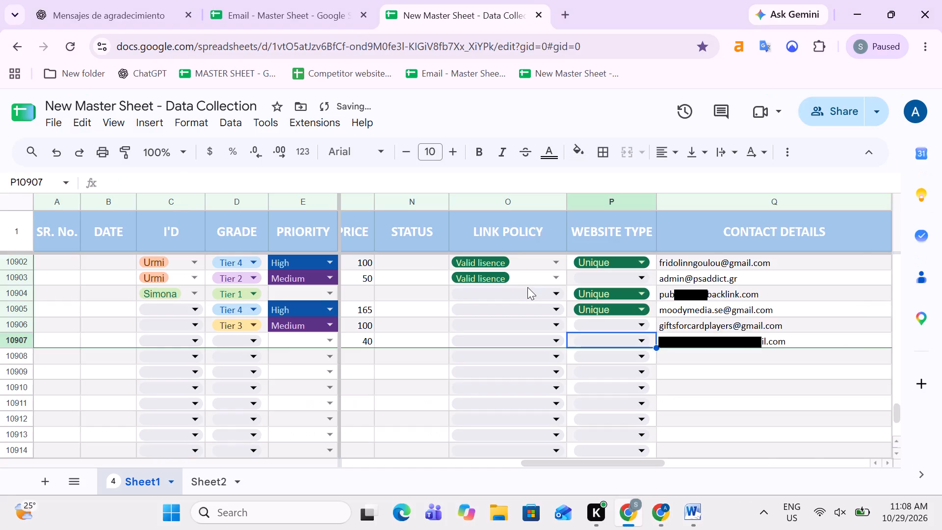
pyautogui.press('Right')
pyautogui.press('Right')
pyautogui.press('Right')
pyautogui.press('Right')
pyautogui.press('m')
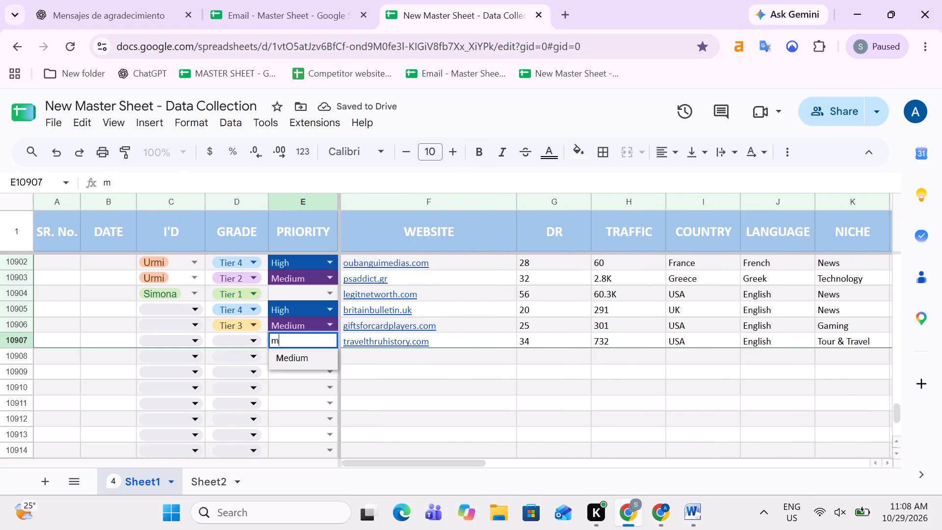
pyautogui.press('Down')
pyautogui.press('Return')
pyautogui.press('Up')
# Set the grade of the travelthruhistory.com entry in row 10907 to Tier 3.
pyautogui.press('Right')
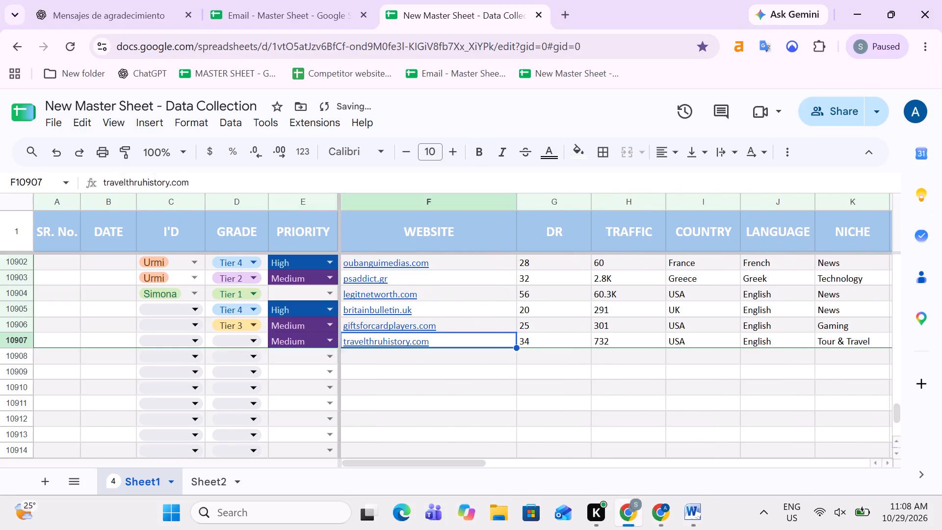
pyautogui.press('Left')
pyautogui.press('Left')
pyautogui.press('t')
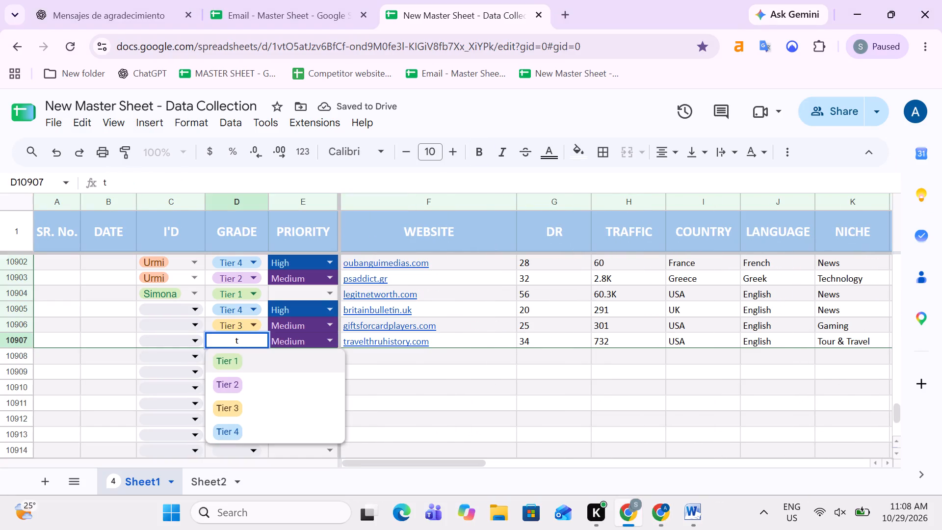
pyautogui.press('Up')
pyautogui.press('Up')
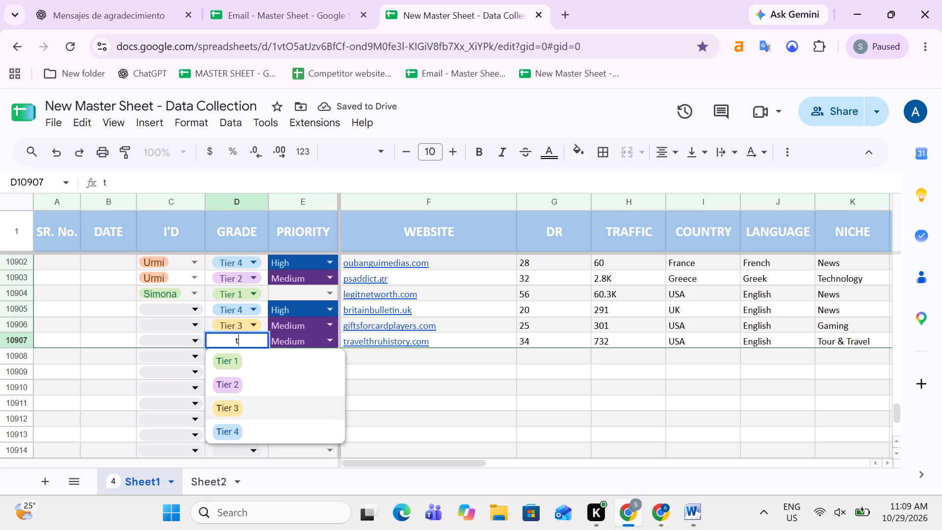
pyautogui.press('Return')
pyautogui.press('Up')
pyautogui.press('Right')
pyautogui.press('Right')
pyautogui.press('Right')
pyautogui.press('Left')
# Switch back to the Travel Thru History reply in Gmail.
pyautogui.hotkey('alt', 'Tab')
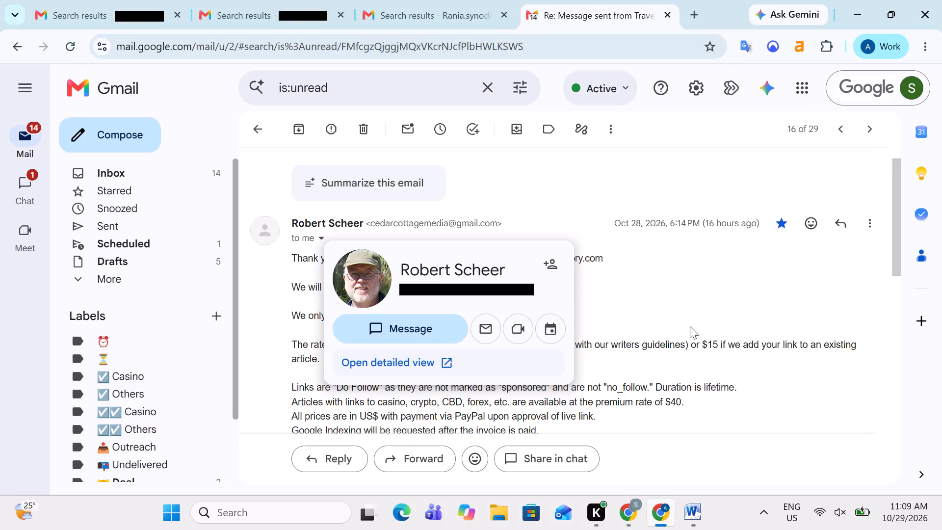
# Reread the Travel Thru History reply for its rates, dofollow and casino link terms, word limits, backlink allowance, and the original enquiry quoted below.
pyautogui.scroll(-3, 710, 329)
pyautogui.scroll(-1, 419, 307)
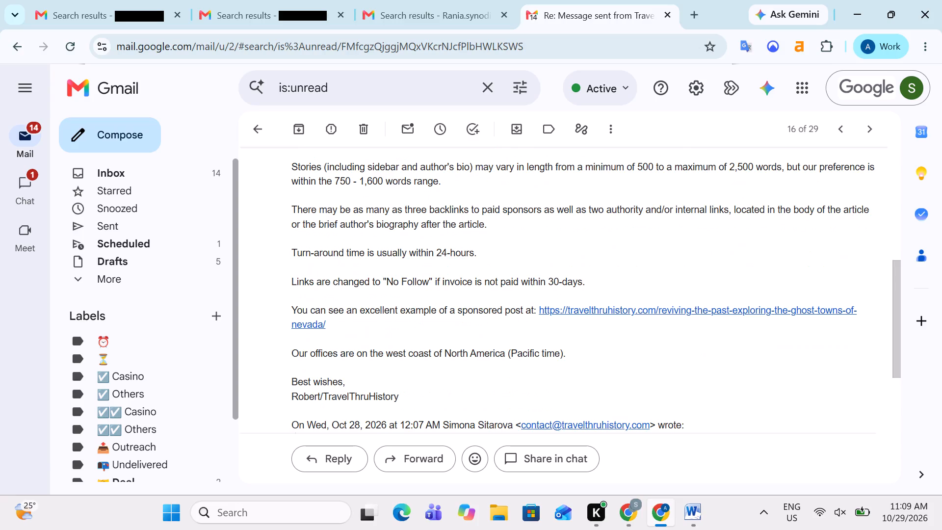
pyautogui.scroll(-2, 445, 313)
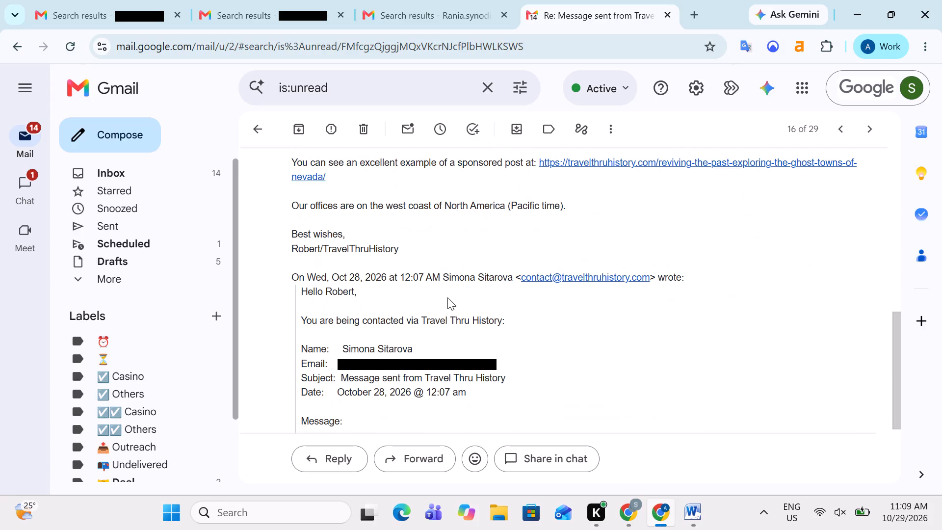
pyautogui.scroll(-1, 449, 298)
pyautogui.scroll(5, 485, 320)
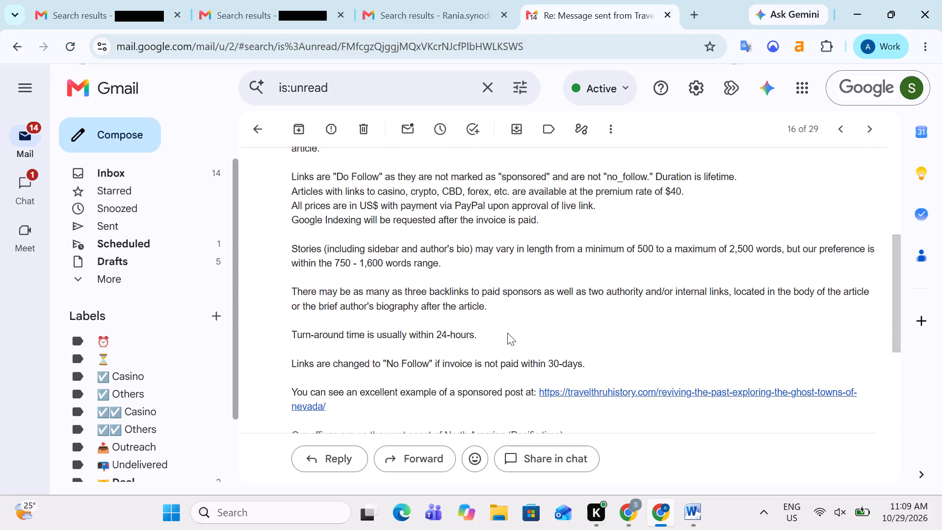
pyautogui.scroll(-1, 541, 340)
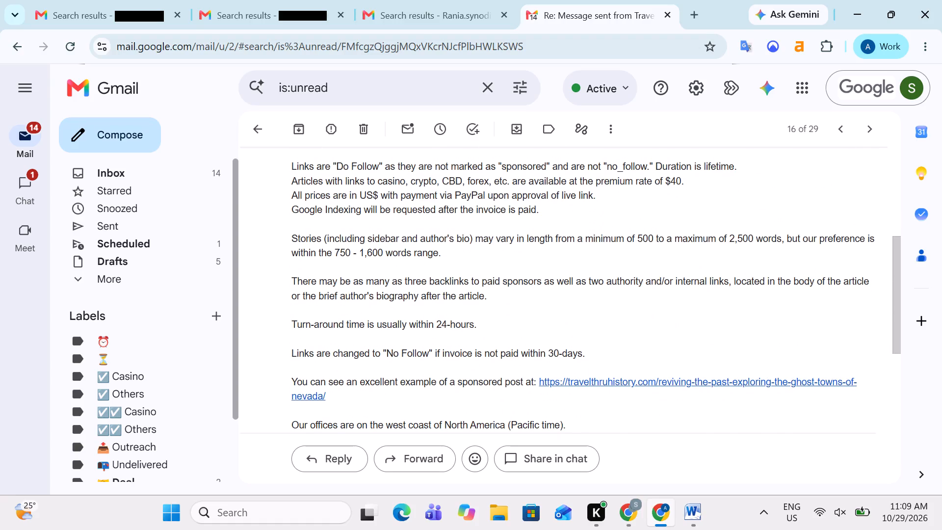
pyautogui.scroll(3, 546, 355)
pyautogui.scroll(-2, 464, 315)
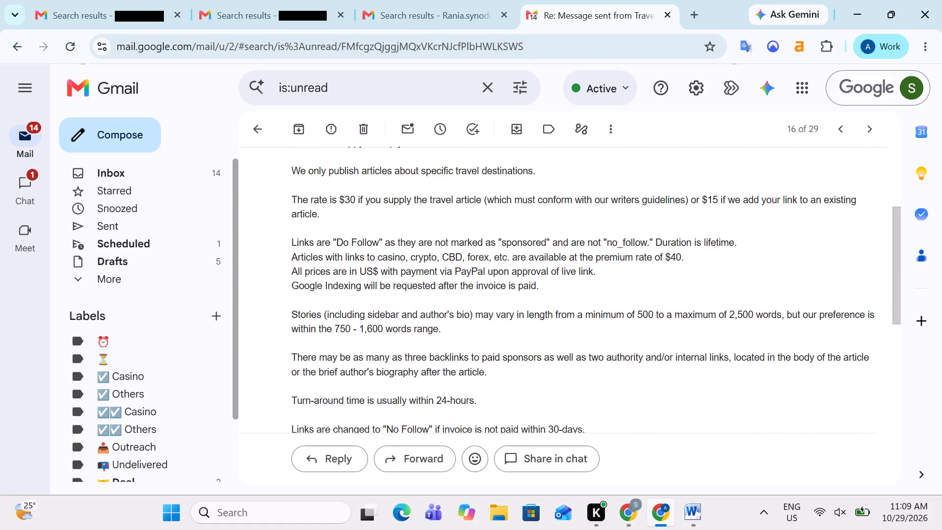
pyautogui.scroll(1, 468, 327)
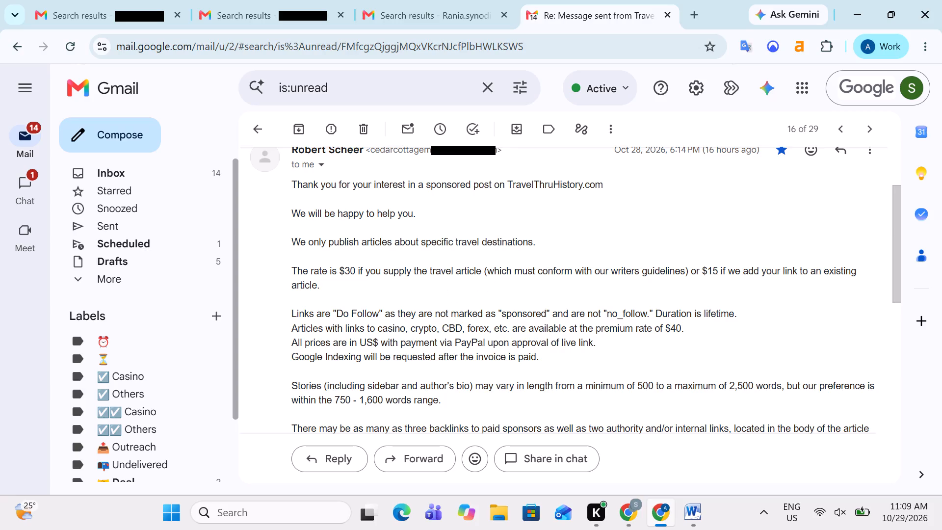
pyautogui.scroll(-1, 459, 329)
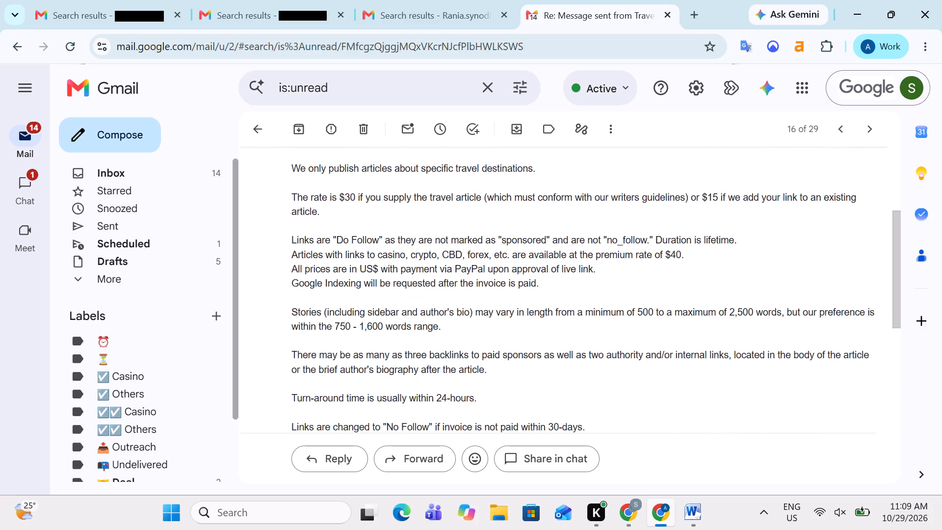
pyautogui.scroll(-8, 463, 284)
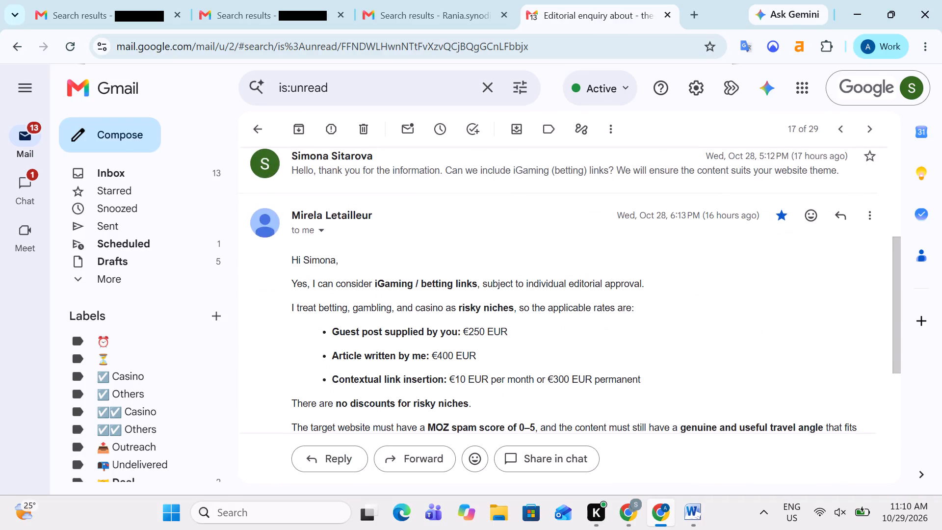
# Read The Travel Bunny conversation for the iGaming link question, the risky-niche rates, and the spam score and link conditions.
pyautogui.scroll(1, 496, 279)
pyautogui.click(515, 251)
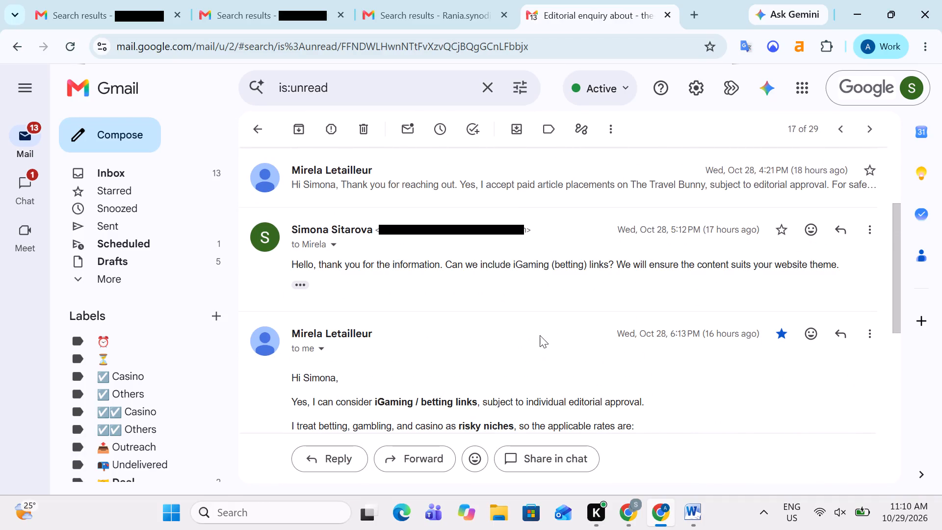
pyautogui.scroll(-2, 540, 335)
pyautogui.scroll(-1, 498, 321)
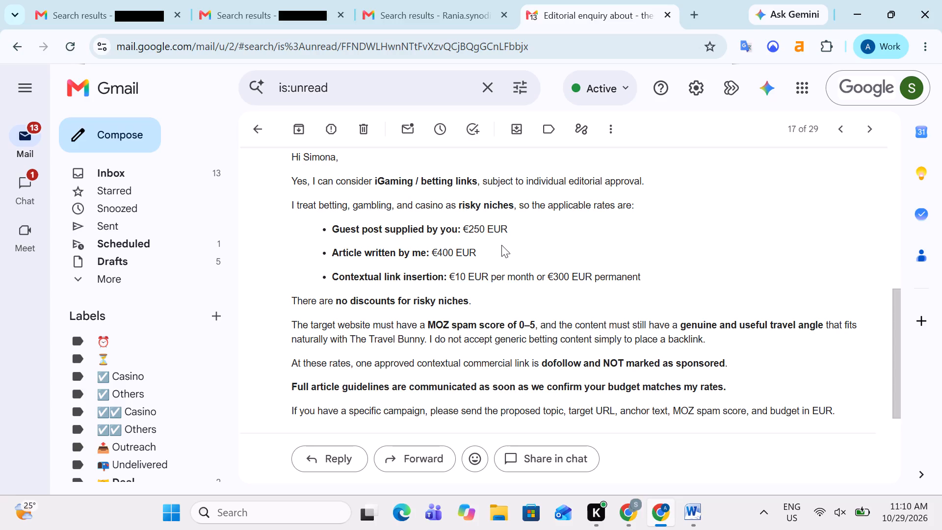
pyautogui.scroll(4, 501, 245)
pyautogui.scroll(-3, 513, 281)
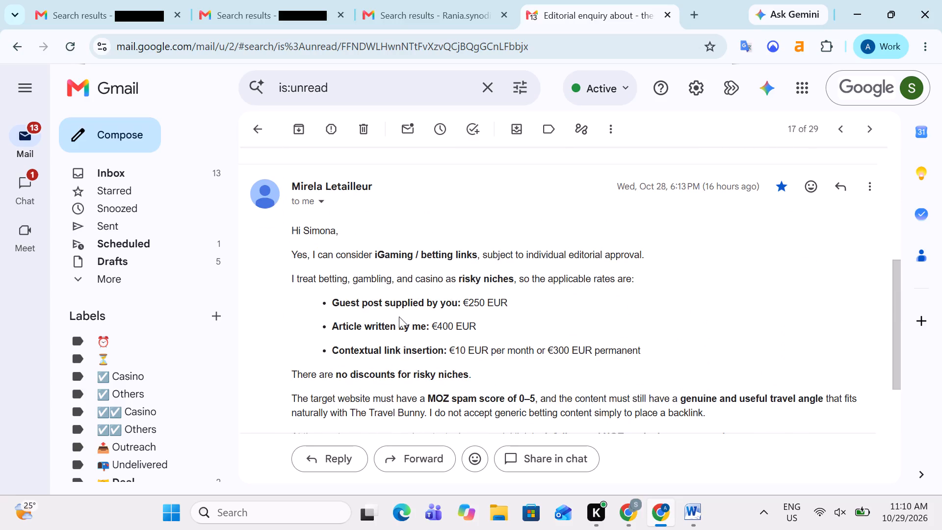
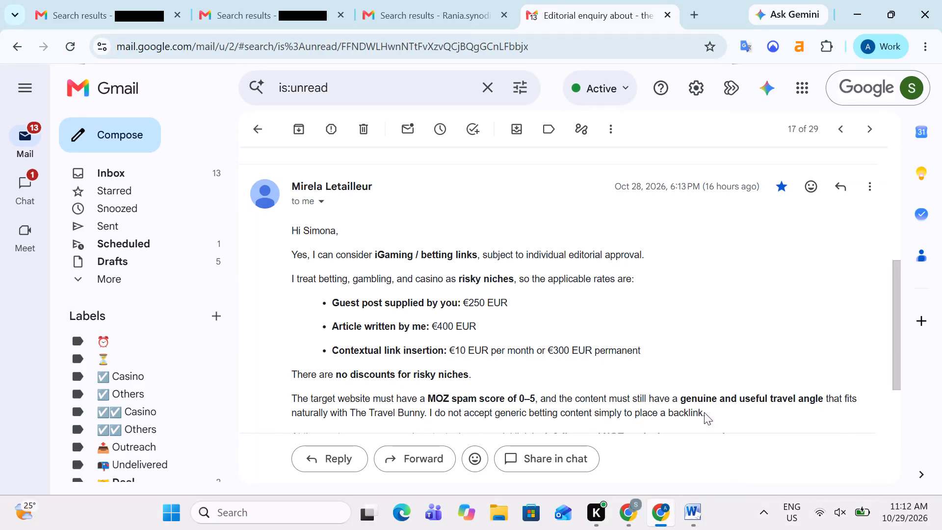
pyautogui.scroll(-2, 470, 330)
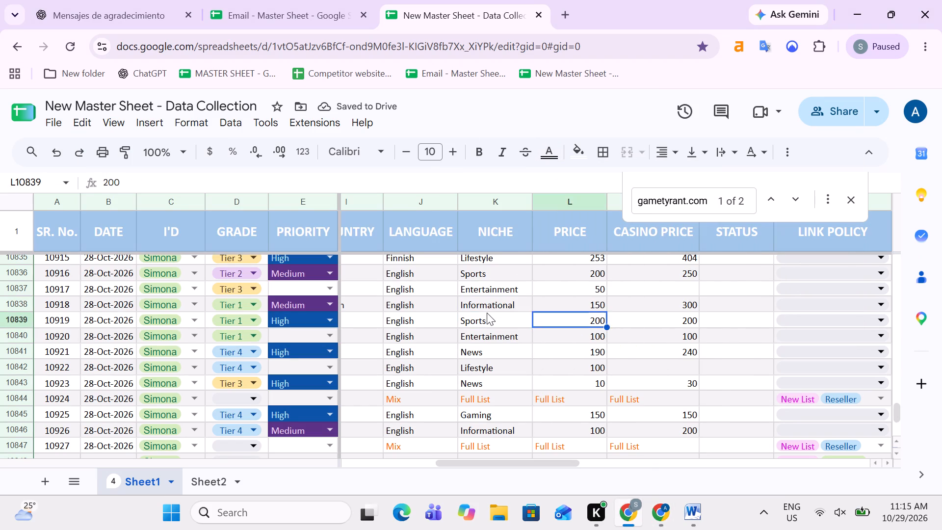
pyautogui.press('Right')
pyautogui.press('Right')
pyautogui.press('Right')
pyautogui.press('Right')
pyautogui.press('Right')
pyautogui.press('Right')
pyautogui.press('Left')
pyautogui.press('Down')
pyautogui.press('Right')
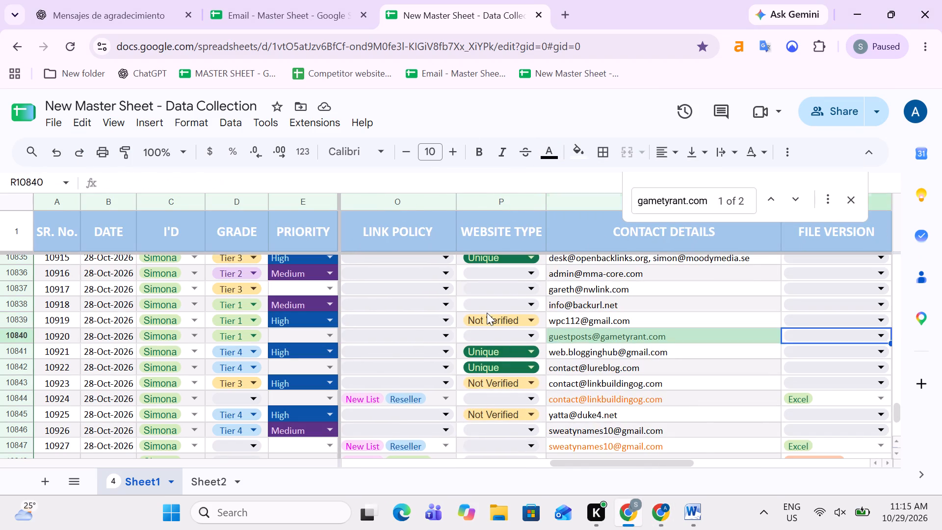
pyautogui.press('Left')
pyautogui.press('Left')
pyautogui.press('Left')
pyautogui.press('Left')
pyautogui.press('Left')
pyautogui.press('Right')
pyautogui.press('Right')
pyautogui.press('Left')
pyautogui.press('Right')
pyautogui.press('Right')
pyautogui.press('Right')
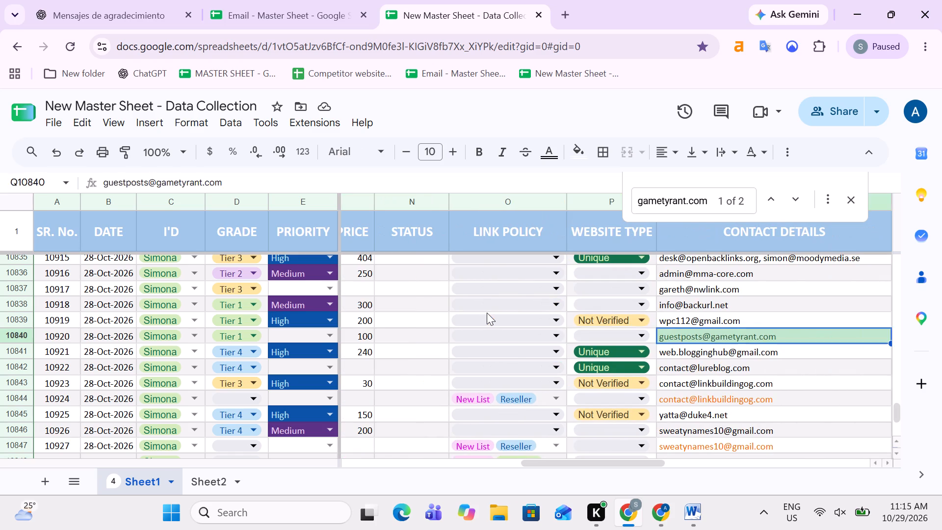
# Copy the gametyrant.com domain from its website cell and open the site in a new browser tab.
pyautogui.press('Left')
pyautogui.press('Left')
pyautogui.press('Left')
pyautogui.press('Left')
pyautogui.press('Left')
pyautogui.press('Left')
pyautogui.press('Left')
pyautogui.press('Left')
pyautogui.press('Left')
pyautogui.press('Left')
pyautogui.press('Left')
pyautogui.press('Left')
pyautogui.press('Left')
pyautogui.press('Left')
pyautogui.press('Left')
pyautogui.press('Left')
pyautogui.press('Left')
pyautogui.press('Left')
pyautogui.press('Left')
pyautogui.press('Left')
pyautogui.press('Right')
pyautogui.press('Right')
pyautogui.press('Right')
pyautogui.press('Right')
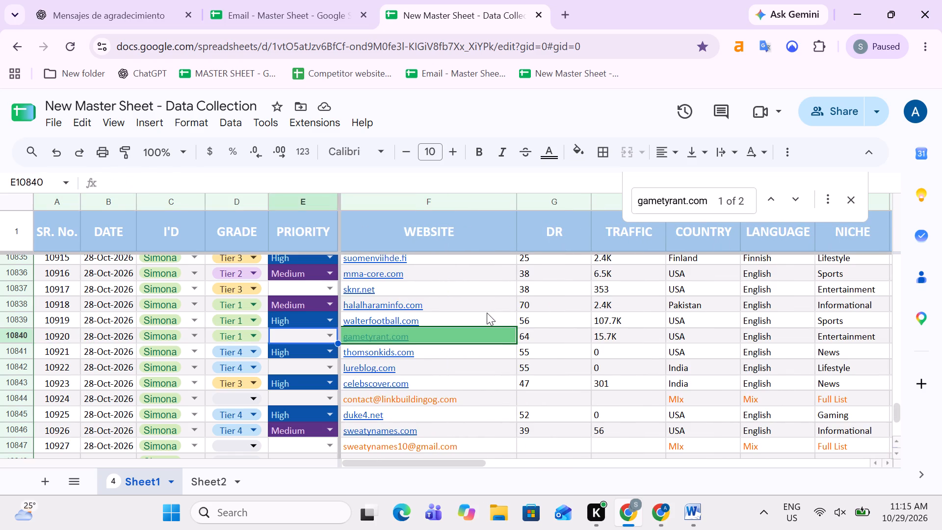
pyautogui.press('Left')
pyautogui.press('Right')
pyautogui.press('Right')
pyautogui.hotkey('ctrl', 'c')
pyautogui.click(569, 20)
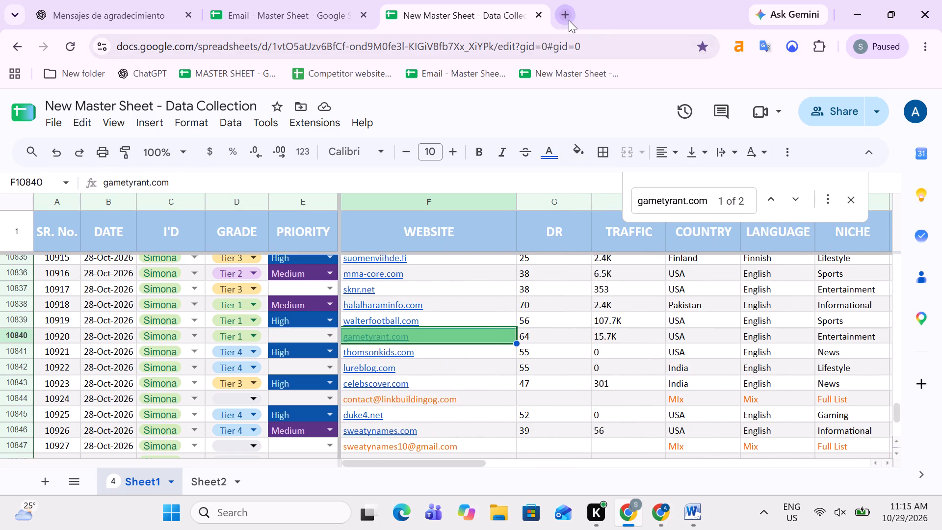
pyautogui.hotkey('ctrl', 'v')
pyautogui.press('Return')
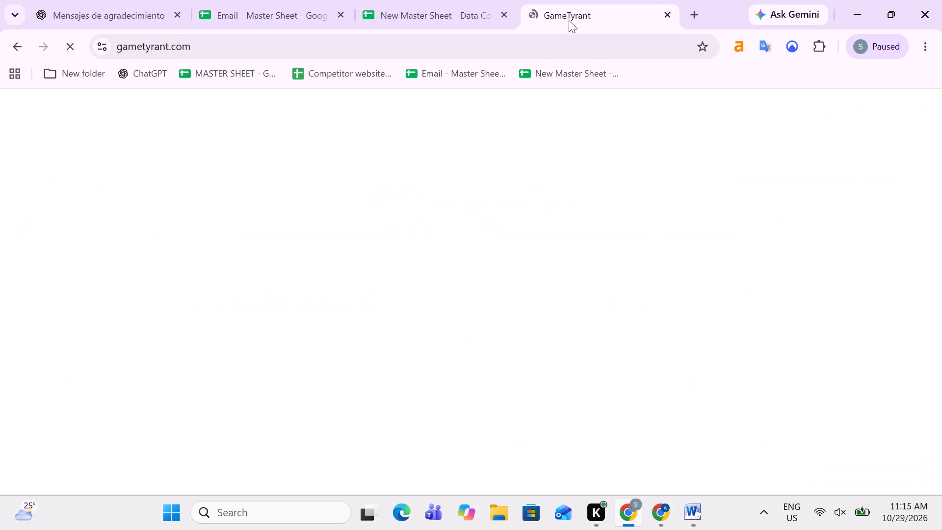
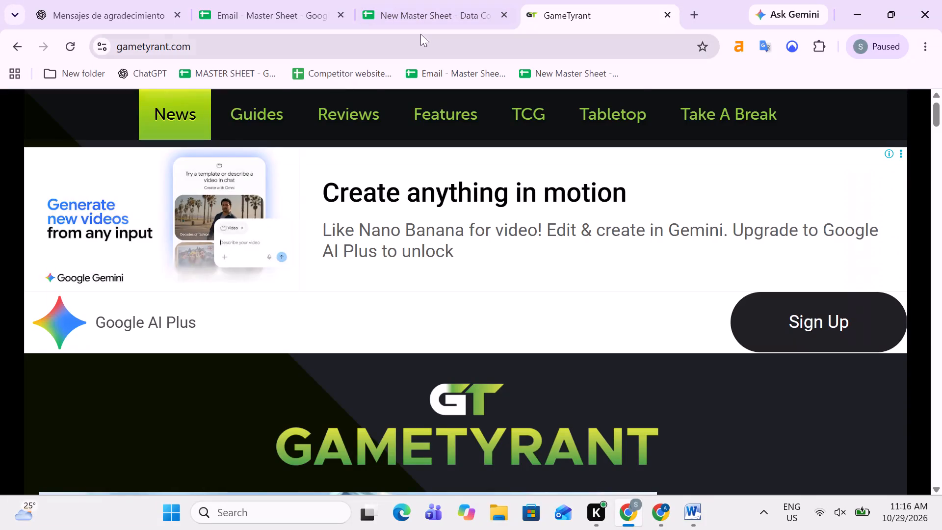
# Examine the gametyrant.com homepage from header to footer for its articles, sidebar links and guest post information, and close the site.
pyautogui.scroll(-20, 231, 114)
pyautogui.scroll(-4, 231, 114)
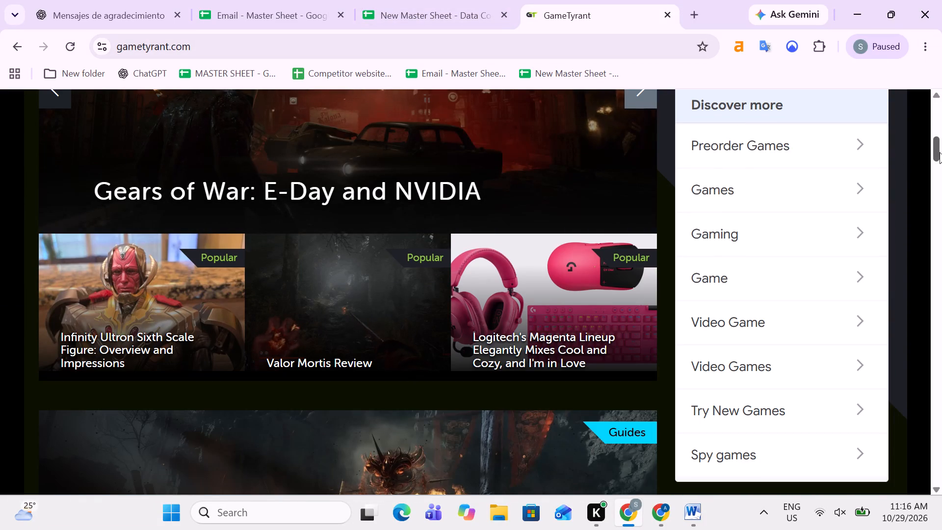
pyautogui.moveTo(939, 151); pyautogui.dragTo(940, 514)
pyautogui.scroll(5, 513, 423)
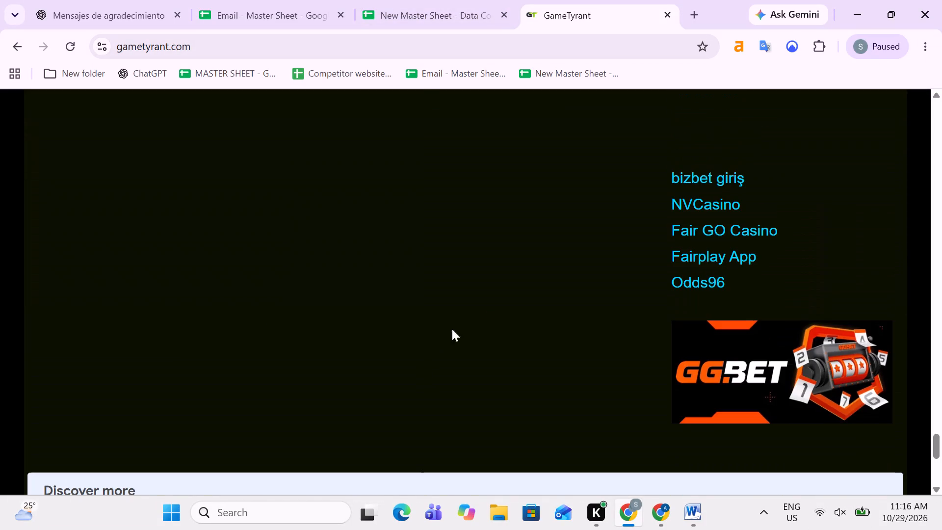
pyautogui.scroll(6, 570, 338)
pyautogui.scroll(6, 522, 318)
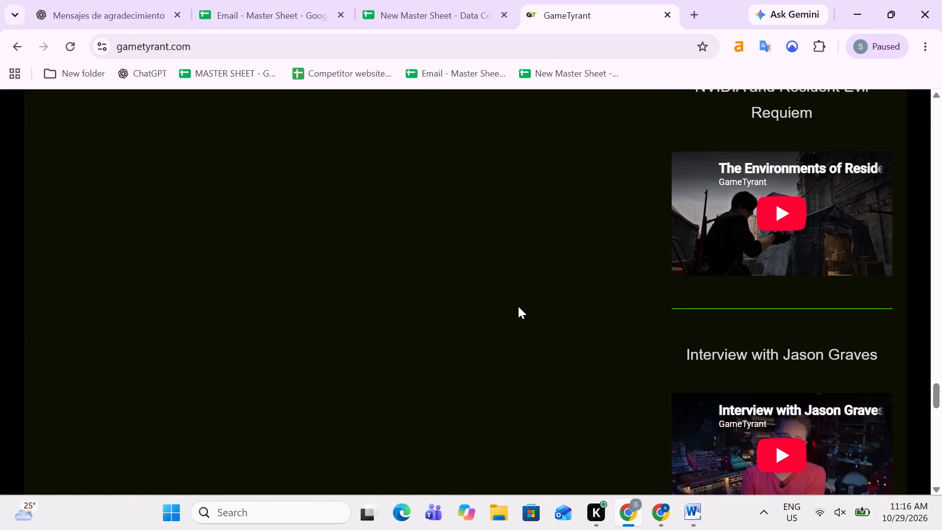
pyautogui.scroll(7, 459, 302)
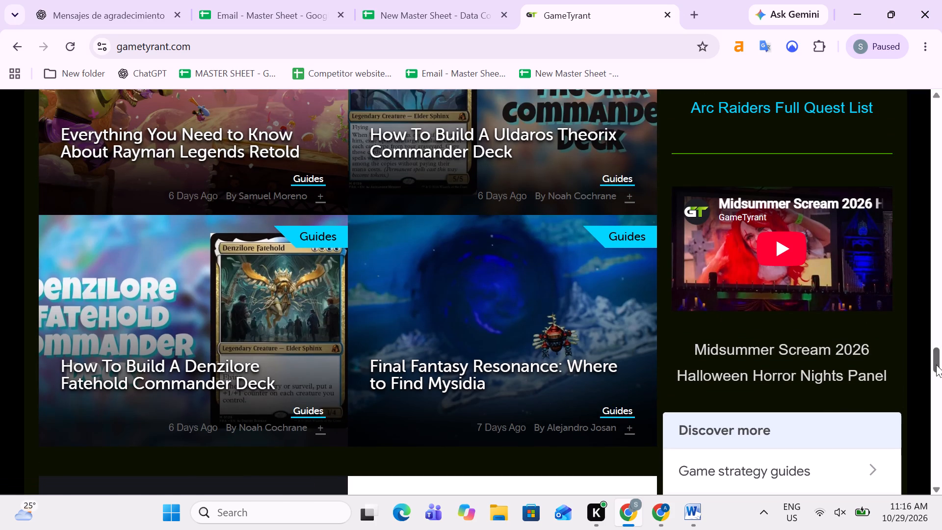
pyautogui.moveTo(936, 364); pyautogui.dragTo(931, 252)
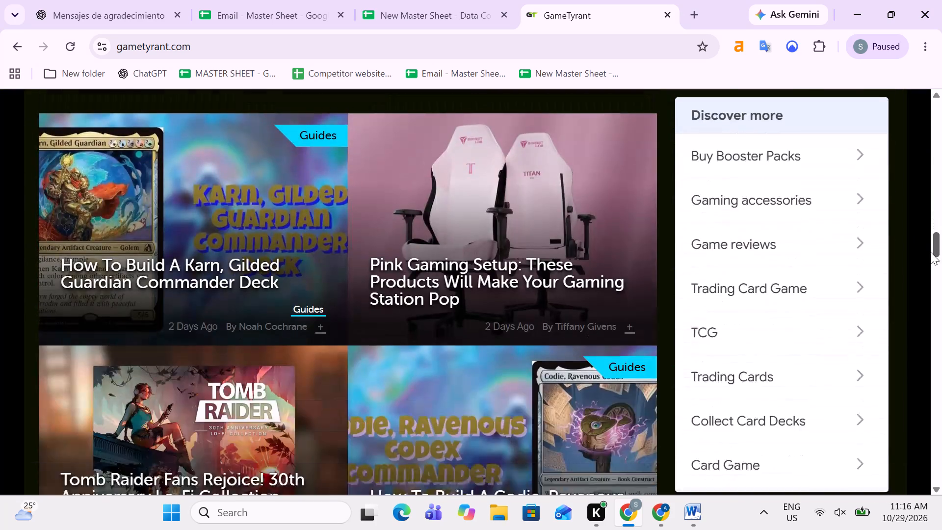
pyautogui.moveTo(931, 252); pyautogui.dragTo(932, 258)
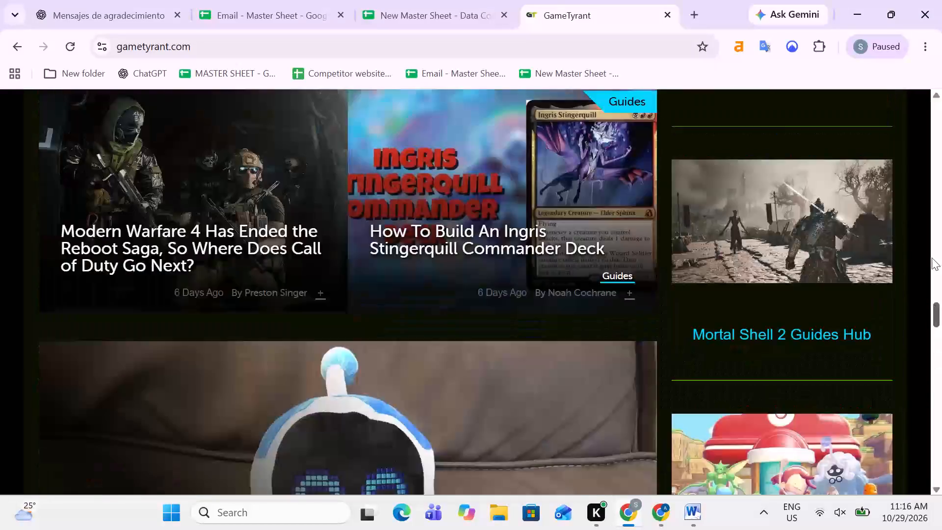
pyautogui.moveTo(932, 258); pyautogui.dragTo(941, 151)
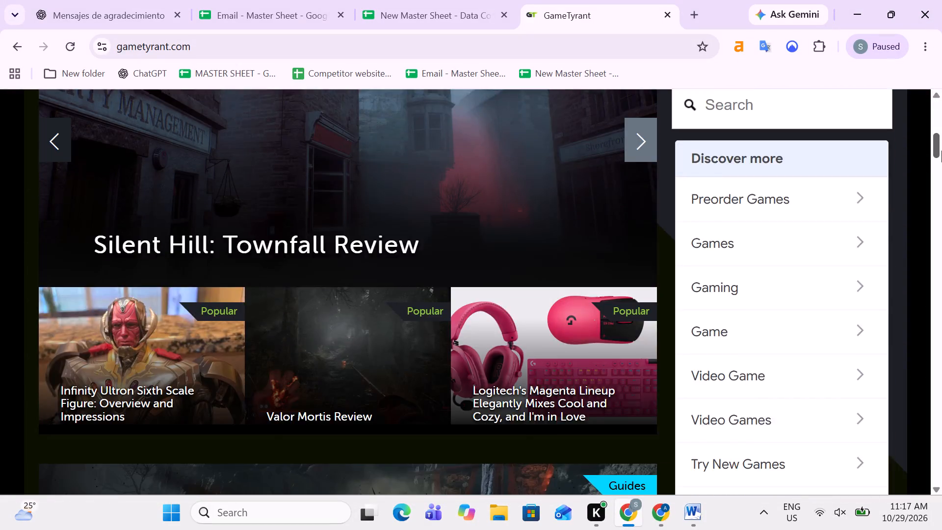
pyautogui.moveTo(941, 151); pyautogui.dragTo(937, 89)
pyautogui.scroll(-9, 86, 246)
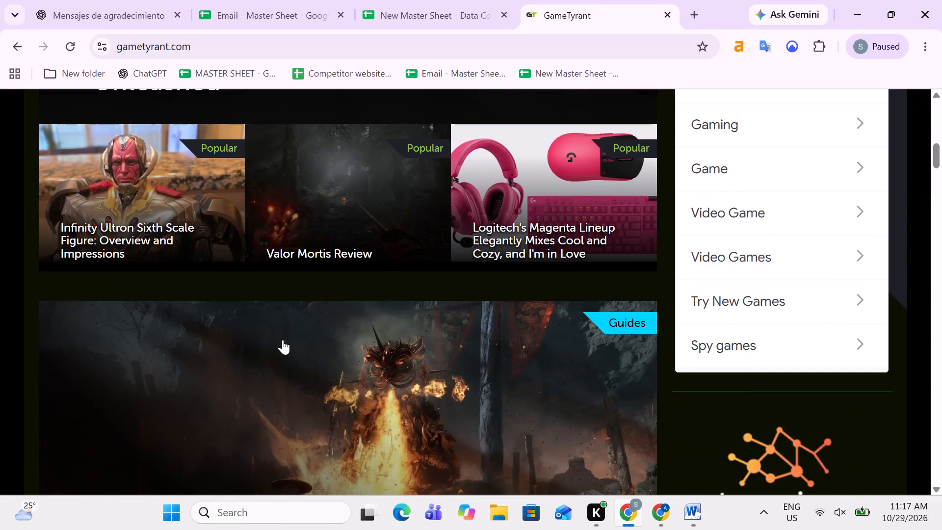
pyautogui.scroll(-7, 394, 300)
pyautogui.scroll(-7, 584, 320)
pyautogui.scroll(-6, 685, 329)
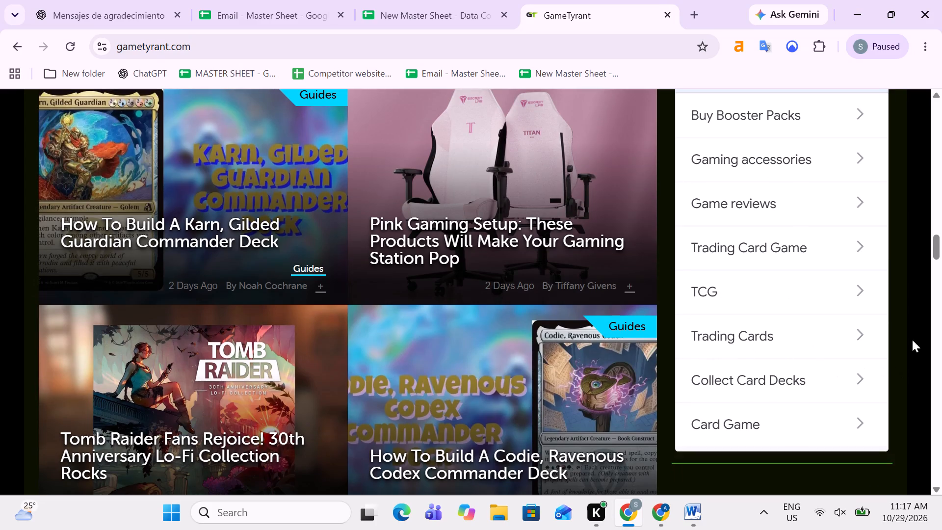
pyautogui.moveTo(938, 247); pyautogui.dragTo(936, 529)
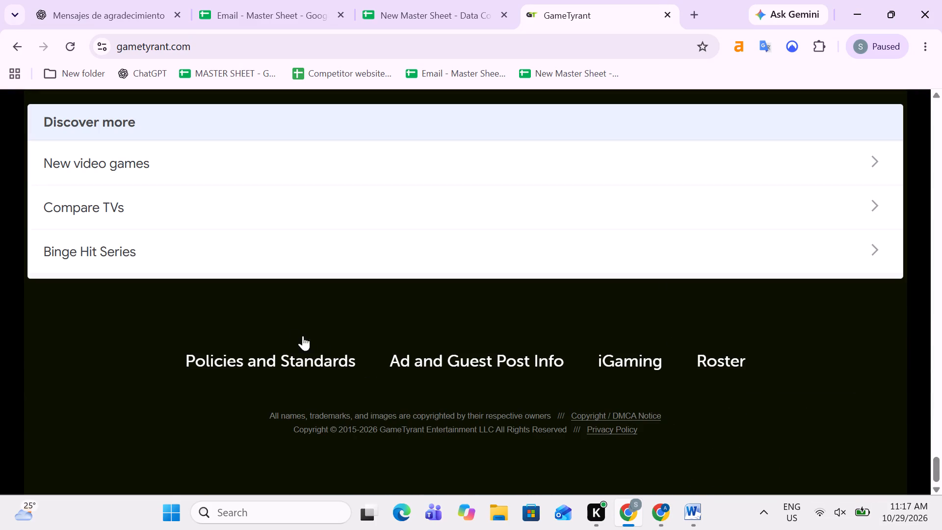
pyautogui.scroll(11, 292, 331)
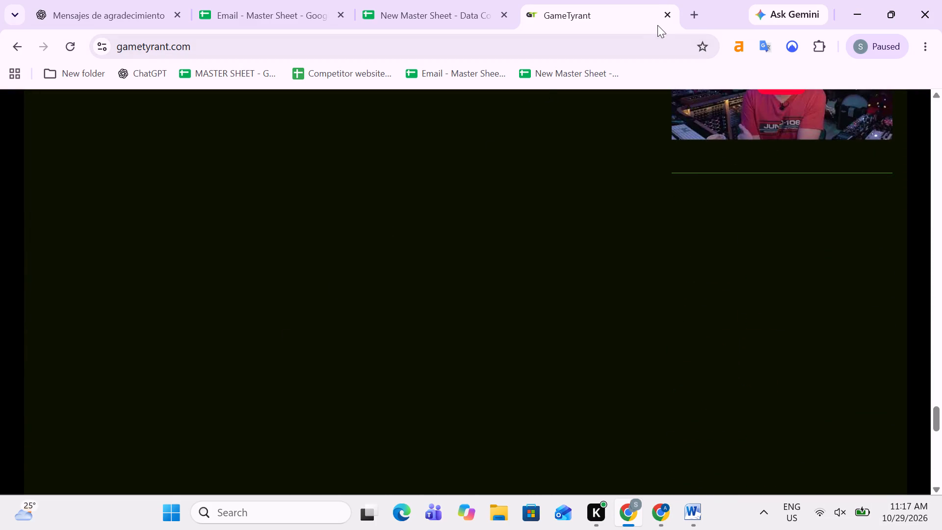
pyautogui.click(666, 13)
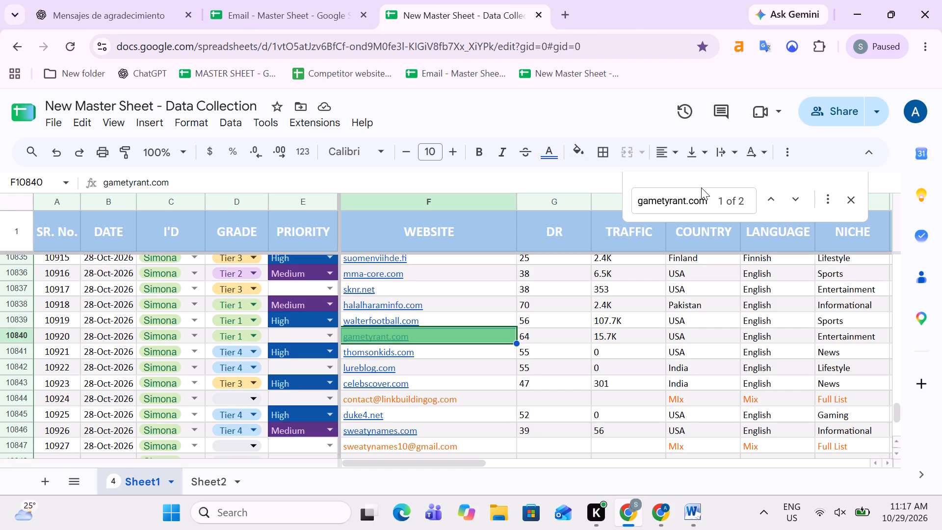
pyautogui.press('Right')
pyautogui.press('Right')
pyautogui.press('Right')
pyautogui.press('Right')
pyautogui.press('Right')
pyautogui.press('Right')
pyautogui.press('Right')
pyautogui.press('Right')
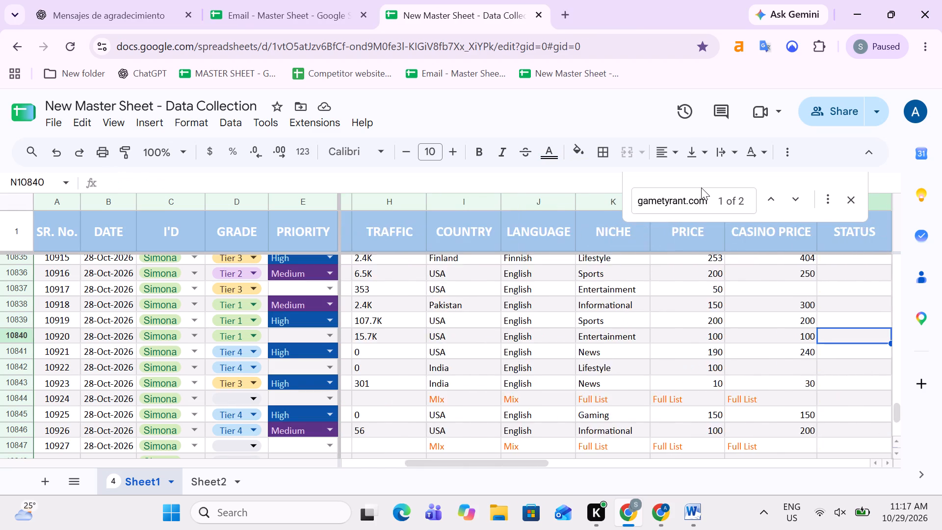
pyautogui.press('Right')
pyautogui.press('Right')
pyautogui.press('n')
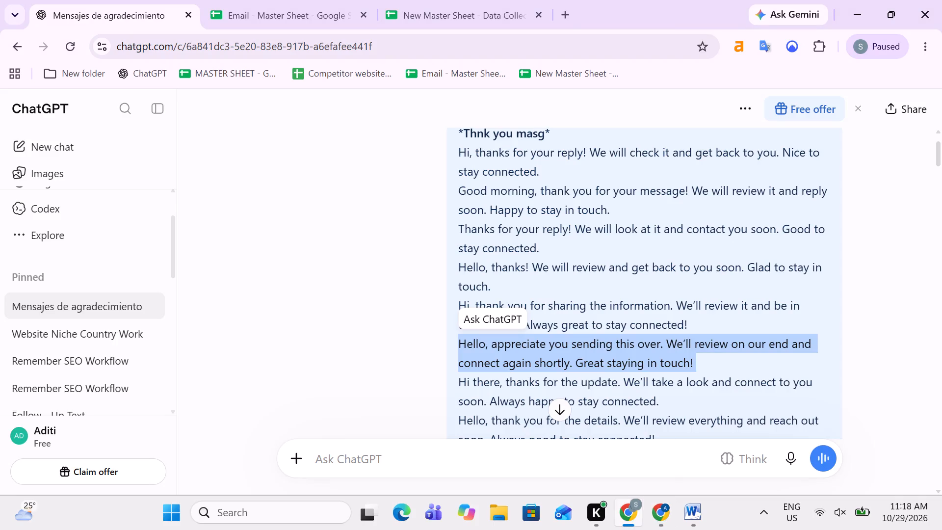
# Switch from ChatGPT to New Master Sheet, search it for the copied contact address, and go to the matching row's details.
pyautogui.click(466, 0)
pyautogui.hotkey('ctrl', 'f')
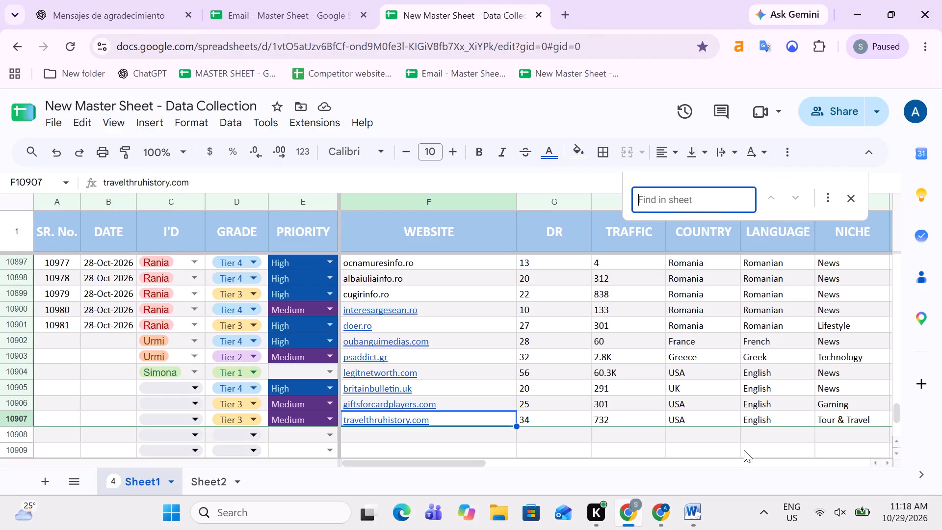
pyautogui.hotkey('ctrl', 'v')
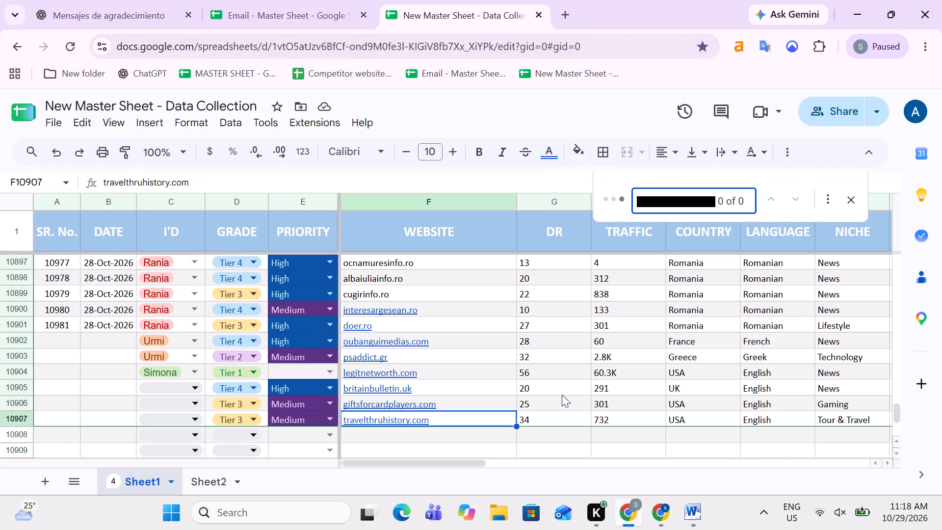
pyautogui.scroll(1, 588, 398)
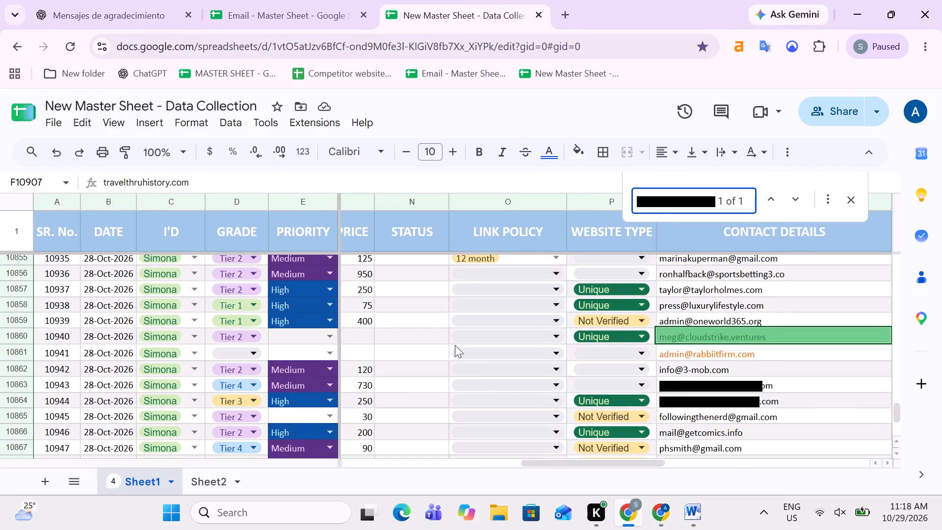
pyautogui.click(406, 336)
pyautogui.press('Left')
pyautogui.press('Left')
pyautogui.press('Left')
pyautogui.press('Left')
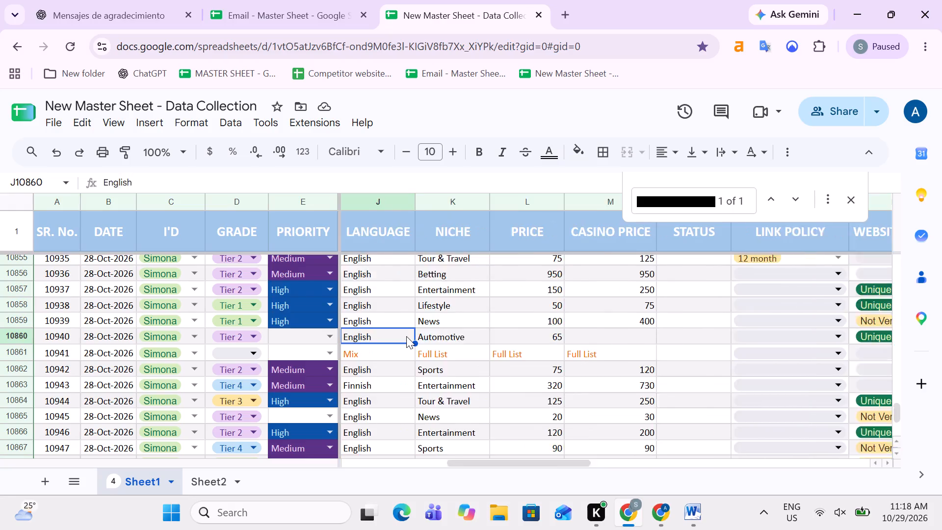
# Copy the bikehacks.com row's price of 65 into its Casino Price cell in New Master Sheet.
pyautogui.press('Left')
pyautogui.press('Left')
pyautogui.press('Left')
pyautogui.press('Left')
pyautogui.press('Left')
pyautogui.press('Left')
pyautogui.press('Right')
pyautogui.press('Right')
pyautogui.press('Right')
pyautogui.press('Right')
pyautogui.press('Right')
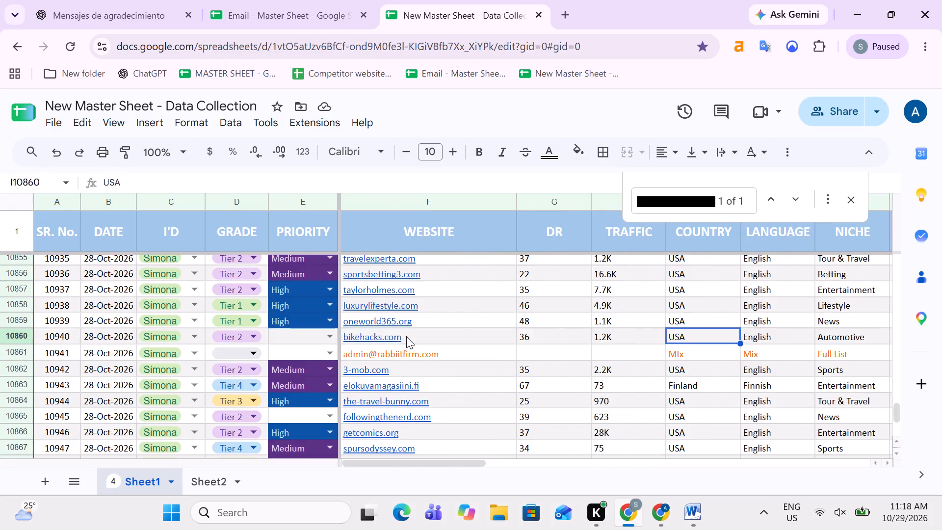
pyautogui.press('Right')
pyautogui.press('Right')
pyautogui.press('Right')
pyautogui.press('Right')
pyautogui.press('Right')
pyautogui.press('Right')
pyautogui.press('Left')
pyautogui.press('Left')
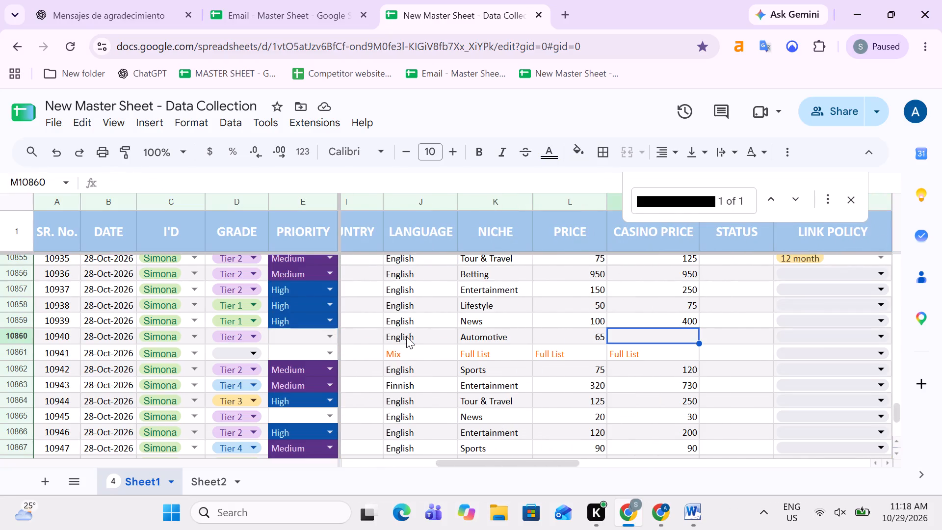
pyautogui.press('Left')
pyautogui.press('Right')
pyautogui.press('Left')
pyautogui.hotkey('ctrl', 'c')
pyautogui.press('Right')
pyautogui.hotkey('ctrl', 'v')
# Set the priority of the bikehacks.com row to High.
pyautogui.press('Right')
pyautogui.press('Right')
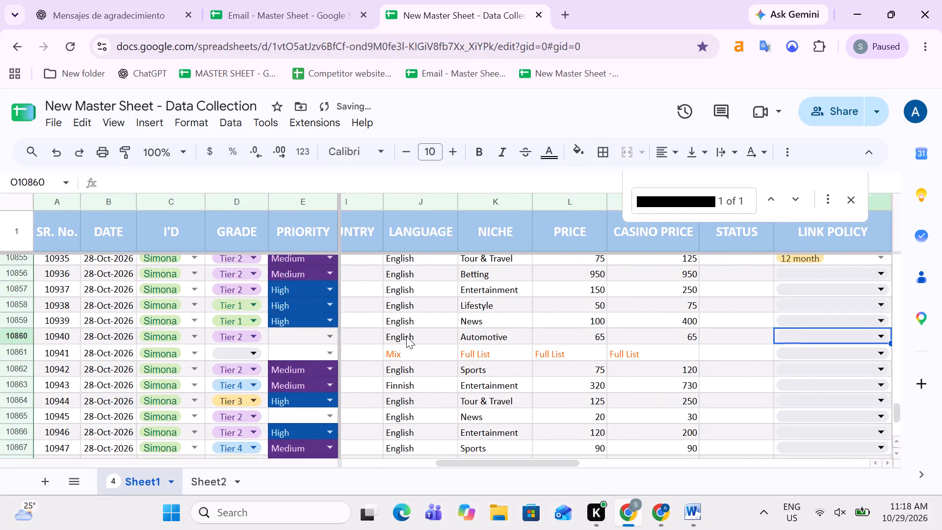
pyautogui.press('Right')
pyautogui.press('Left')
pyautogui.press('Right')
pyautogui.press('Right')
pyautogui.press('Left')
pyautogui.press('Left')
pyautogui.press('Left')
pyautogui.press('Left')
pyautogui.press('Left')
pyautogui.press('Left')
pyautogui.press('Left')
pyautogui.press('Left')
pyautogui.press('Left')
pyautogui.press('Left')
pyautogui.press('Left')
pyautogui.press('Left')
pyautogui.press('Left')
pyautogui.press('Left')
pyautogui.press('Left')
pyautogui.press('Left')
pyautogui.press('Left')
pyautogui.press('Left')
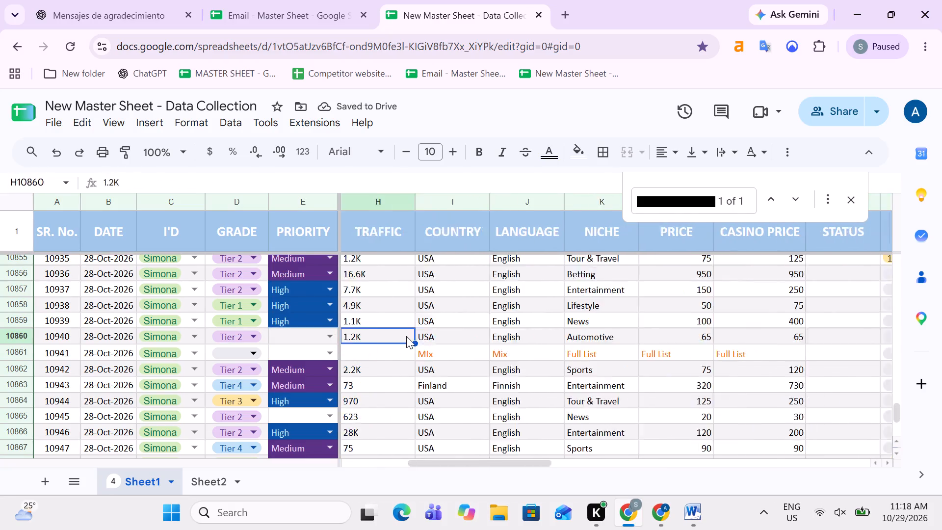
pyautogui.press('Right')
pyautogui.press('Right')
pyautogui.press('Right')
pyautogui.press('Right')
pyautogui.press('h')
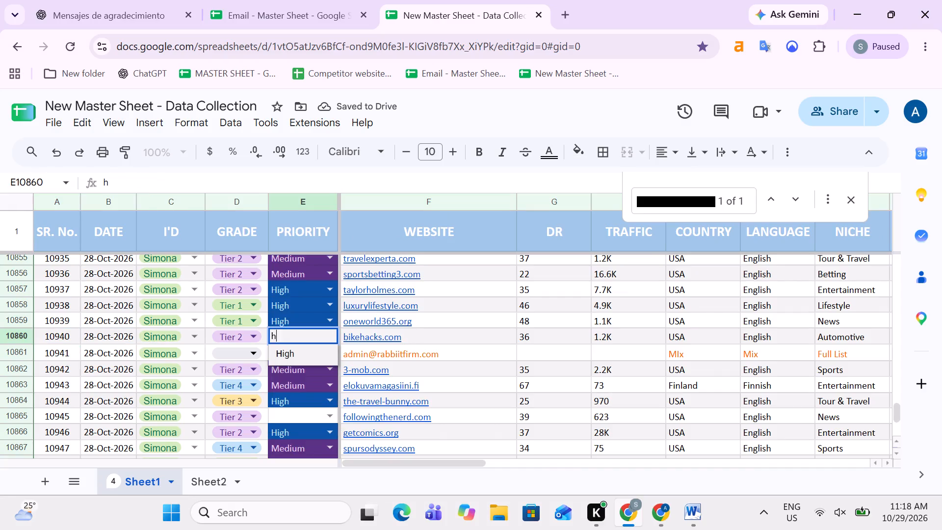
pyautogui.press('Down')
pyautogui.press('Return')
pyautogui.press('Up')
pyautogui.press('Right')
pyautogui.hotkey('alt', 'Tab')
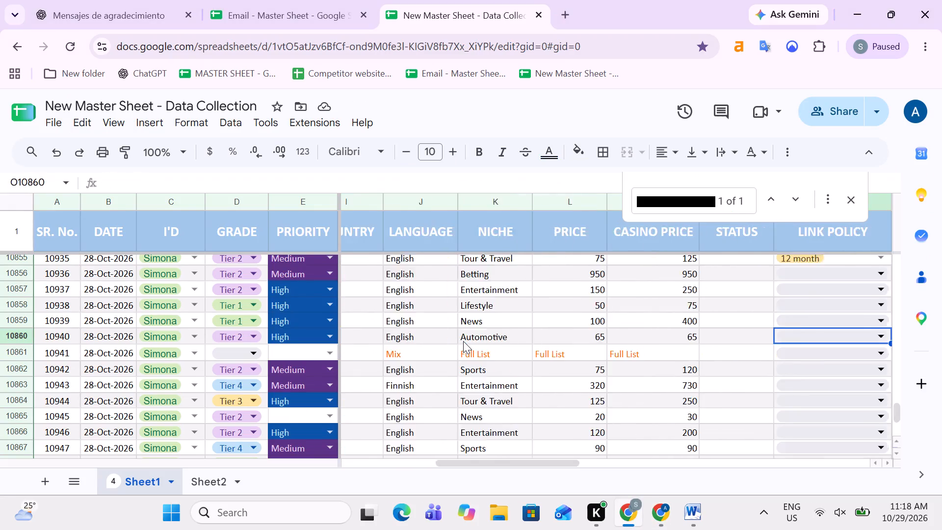
pyautogui.press('Right')
pyautogui.press('Right')
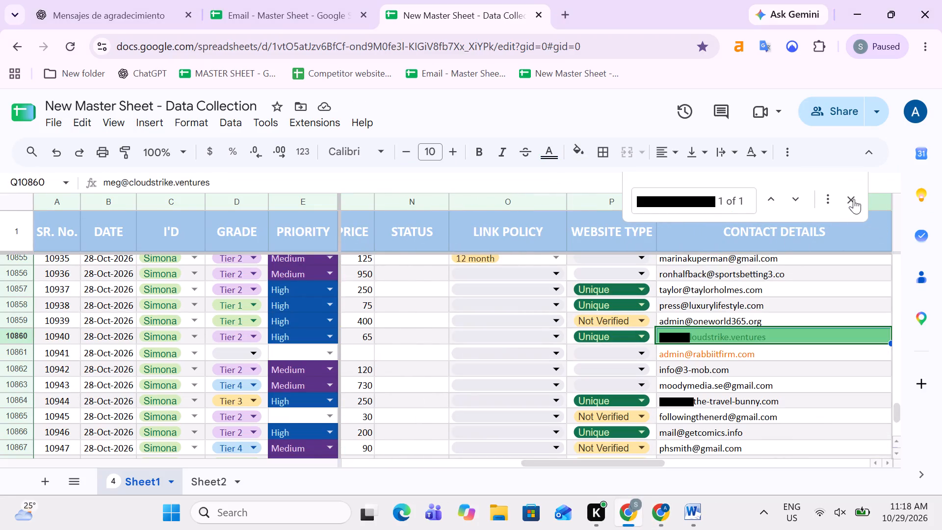
pyautogui.click(848, 198)
pyautogui.click(131, 0)
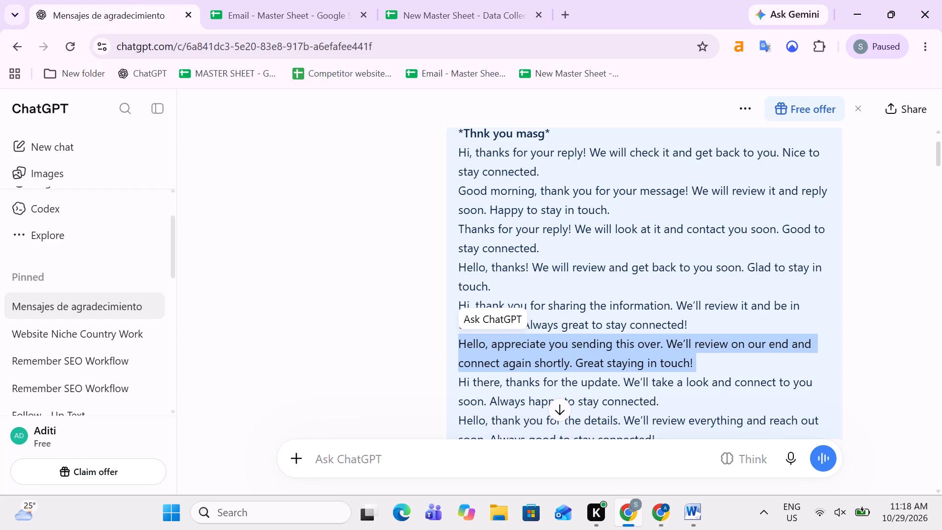
pyautogui.tripleClick(484, 386)
pyautogui.hotkey('ctrl', 'c')
pyautogui.hotkey('ctrl', 'c')
pyautogui.hotkey('alt', 'Tab')
pyautogui.scroll(-3, 368, 308)
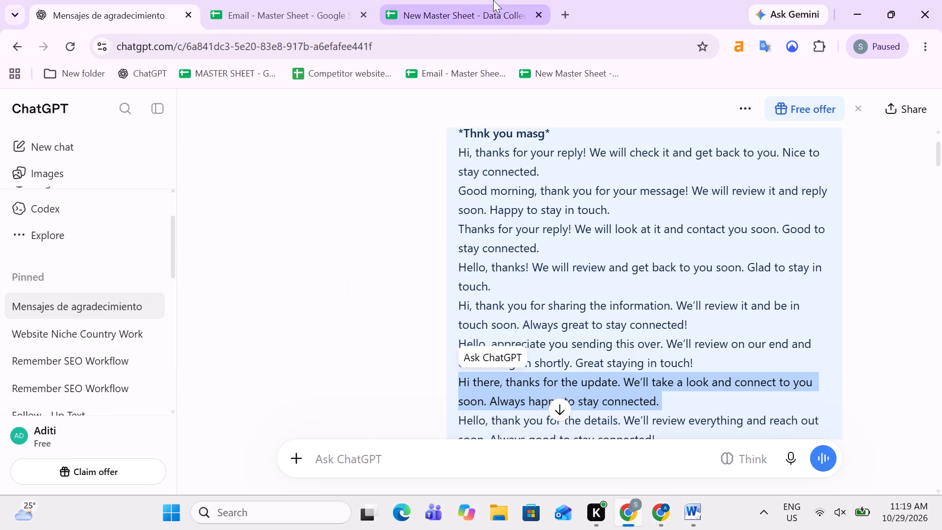
pyautogui.click(493, 0)
pyautogui.press('Right')
pyautogui.press('Right')
pyautogui.press('Right')
pyautogui.press('Right')
pyautogui.press('Left')
pyautogui.press('Left')
pyautogui.press('Left')
pyautogui.press('Left')
pyautogui.press('Left')
pyautogui.press('Left')
pyautogui.press('Left')
pyautogui.press('Left')
pyautogui.press('Left')
pyautogui.press('Left')
pyautogui.press('Left')
pyautogui.press('Left')
pyautogui.press('Left')
pyautogui.press('Left')
pyautogui.press('Left')
pyautogui.press('Left')
pyautogui.press('Left')
pyautogui.press('Left')
pyautogui.press('Left')
pyautogui.press('Left')
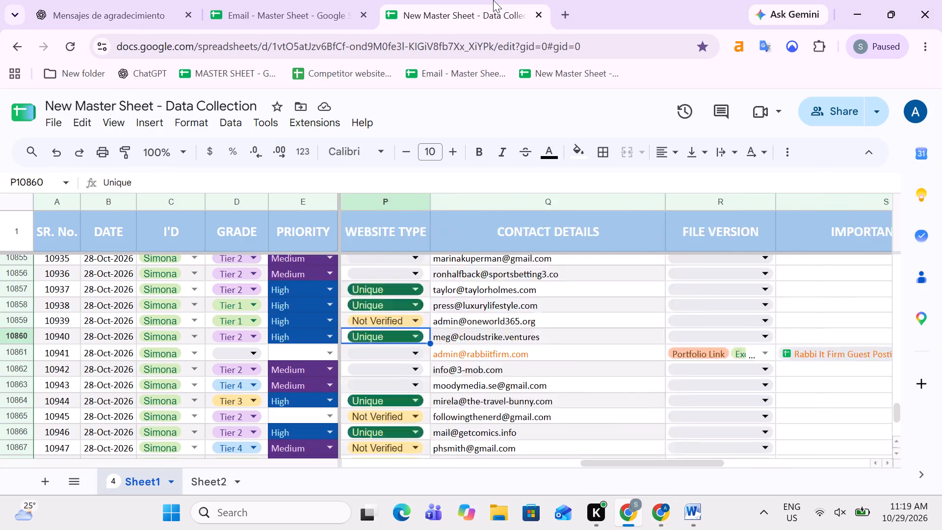
pyautogui.press('Right')
pyautogui.press('Right')
pyautogui.press('Right')
pyautogui.press('Right')
pyautogui.press('Left')
pyautogui.hotkey('ctrl', 'Down')
pyautogui.press('Down')
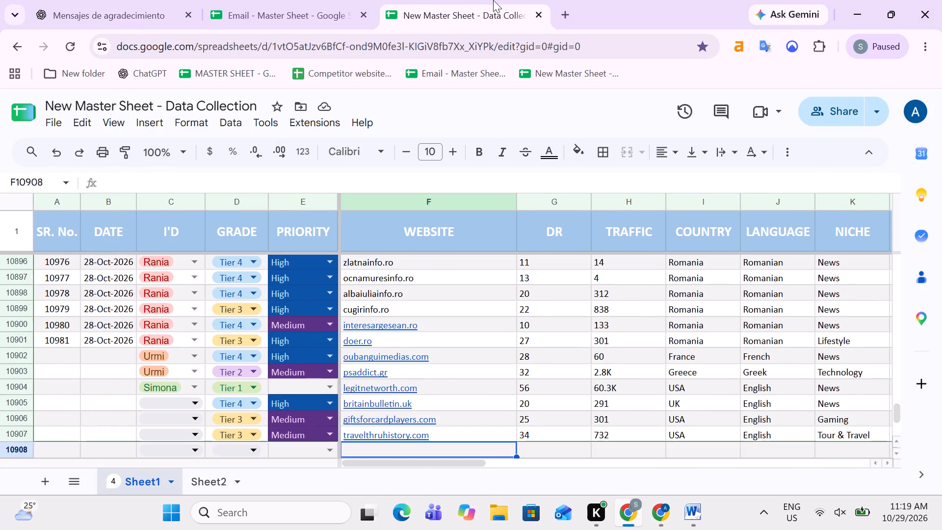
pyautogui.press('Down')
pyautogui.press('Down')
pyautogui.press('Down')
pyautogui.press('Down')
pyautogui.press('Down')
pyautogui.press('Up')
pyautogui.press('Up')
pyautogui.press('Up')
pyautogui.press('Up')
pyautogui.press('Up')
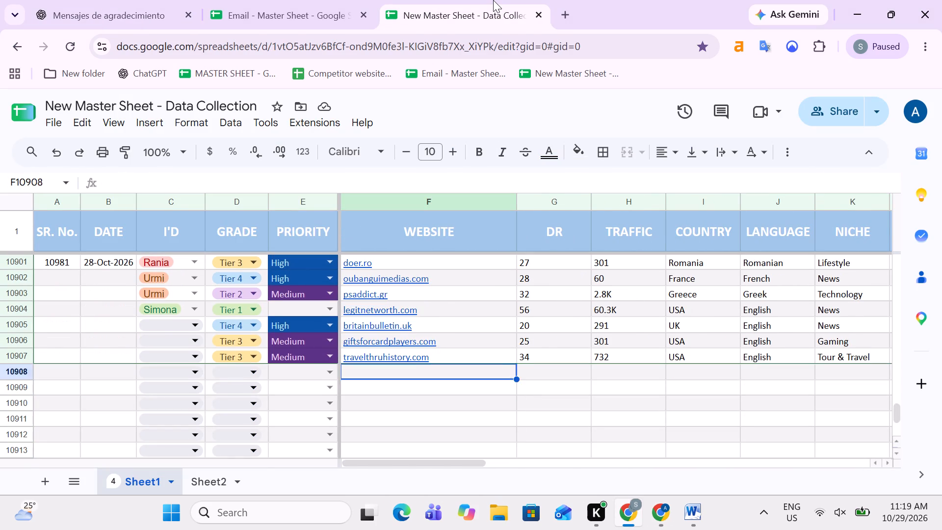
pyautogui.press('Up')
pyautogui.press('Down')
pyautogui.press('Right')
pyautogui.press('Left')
pyautogui.hotkey('alt', 'Tab')
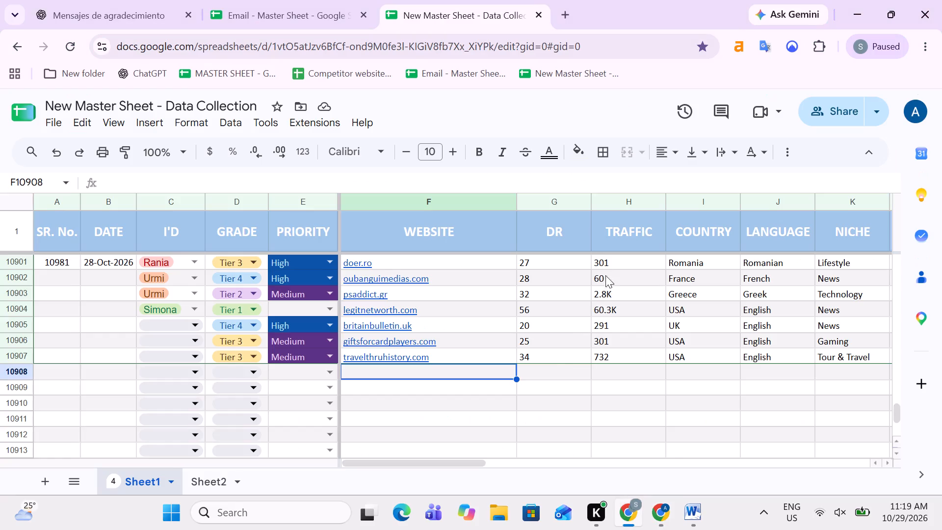
pyautogui.hotkey('ctrl', 'f')
pyautogui.hotkey('ctrl', 'v')
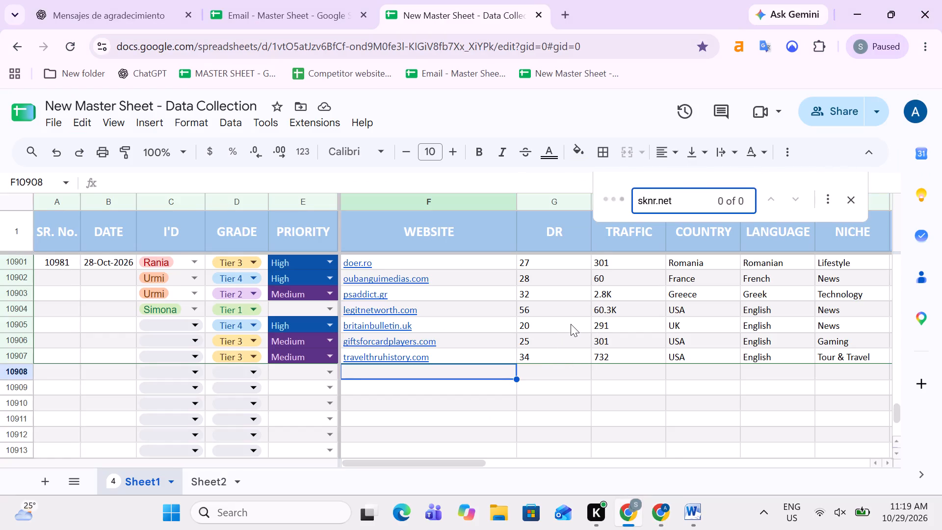
# Go to the Casino Price cell in the sknr.net row of New Master Sheet.
pyautogui.scroll(1, 517, 338)
pyautogui.click(537, 339)
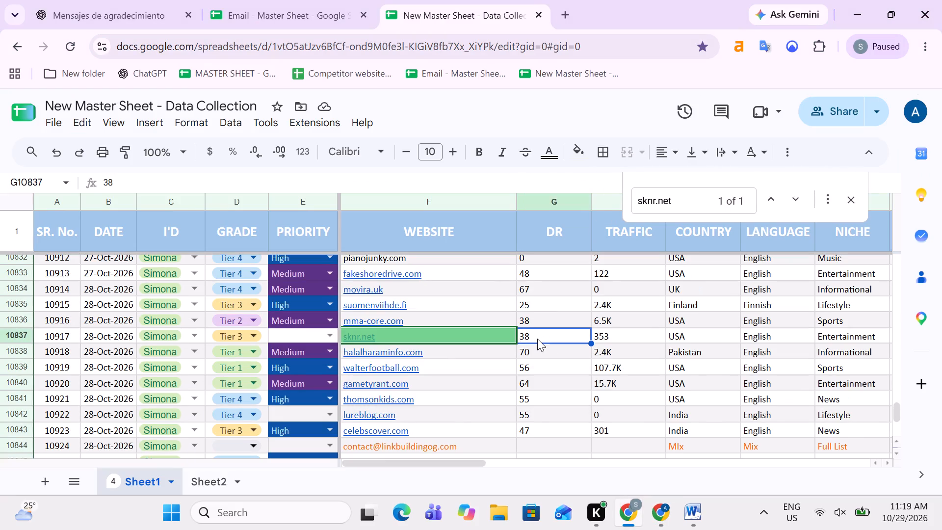
pyautogui.press('Right')
pyautogui.press('Right')
pyautogui.press('Right')
pyautogui.press('Right')
pyautogui.press('Right')
pyautogui.press('Right')
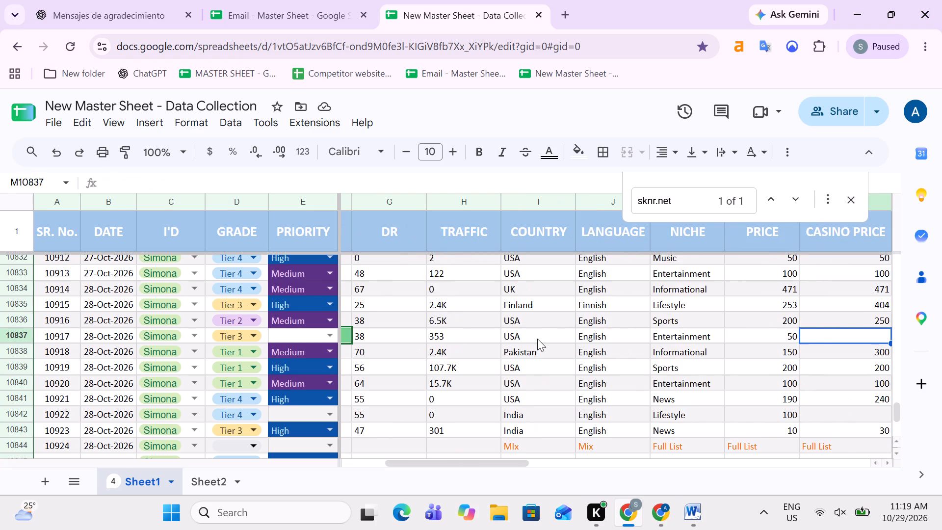
# Copy the price of 50 in the sknr.net row into its casino price cell.
pyautogui.press('Right')
pyautogui.press('Left')
pyautogui.press('Left')
pyautogui.hotkey('ctrl', 'c')
pyautogui.press('Right')
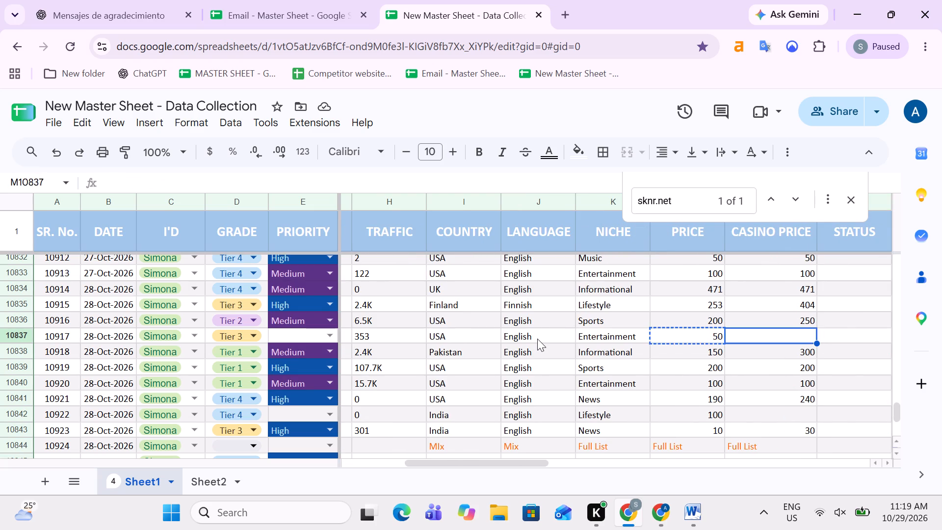
pyautogui.hotkey('ctrl', 'v')
# Copy the sknr.net domain from its website cell and open the site in a new tab.
pyautogui.press('Right')
pyautogui.press('Right')
pyautogui.press('Right')
pyautogui.press('Right')
pyautogui.press('Left')
pyautogui.press('Left')
pyautogui.press('Left')
pyautogui.press('Left')
pyautogui.press('Left')
pyautogui.press('Left')
pyautogui.press('Left')
pyautogui.press('Left')
pyautogui.press('Left')
pyautogui.press('Left')
pyautogui.press('Left')
pyautogui.press('Left')
pyautogui.press('Left')
pyautogui.press('Left')
pyautogui.press('Left')
pyautogui.press('Left')
pyautogui.press('Left')
pyautogui.press('Left')
pyautogui.press('Left')
pyautogui.press('Left')
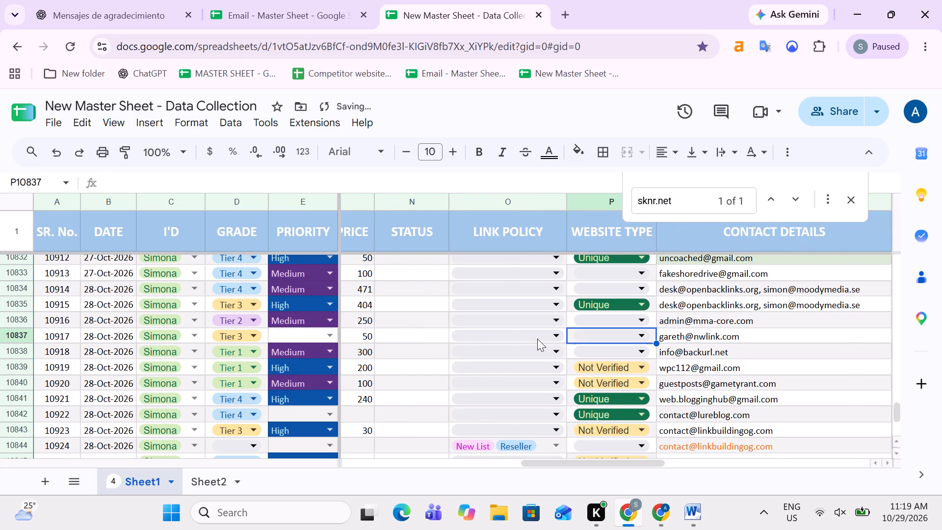
pyautogui.press('Right')
pyautogui.press('Right')
pyautogui.press('Right')
pyautogui.press('Right')
pyautogui.press('Right')
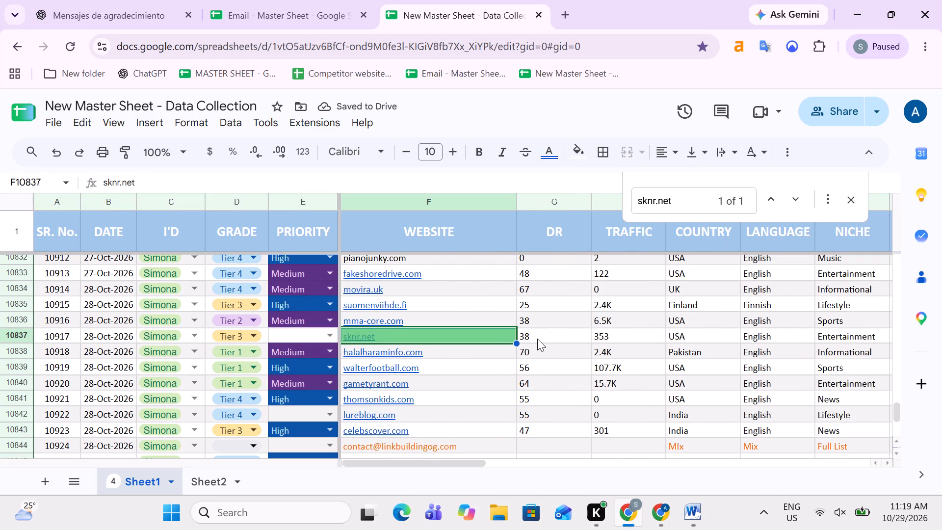
pyautogui.hotkey('ctrl', 'c')
pyautogui.click(569, 13)
pyautogui.hotkey('ctrl', 'v')
pyautogui.press('Return')
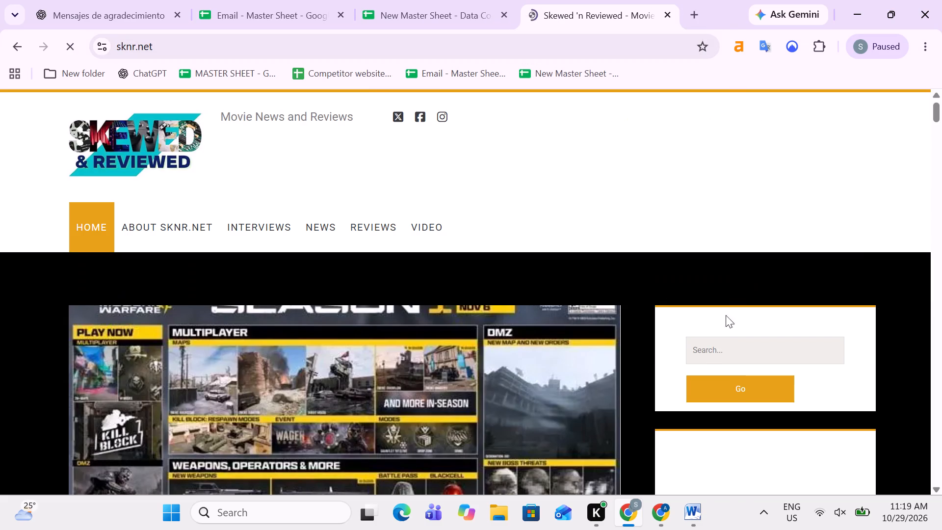
# Search sknr.net for netbet, look through the resulting articles, and close the site.
pyautogui.click(726, 350)
pyautogui.click(793, 180)
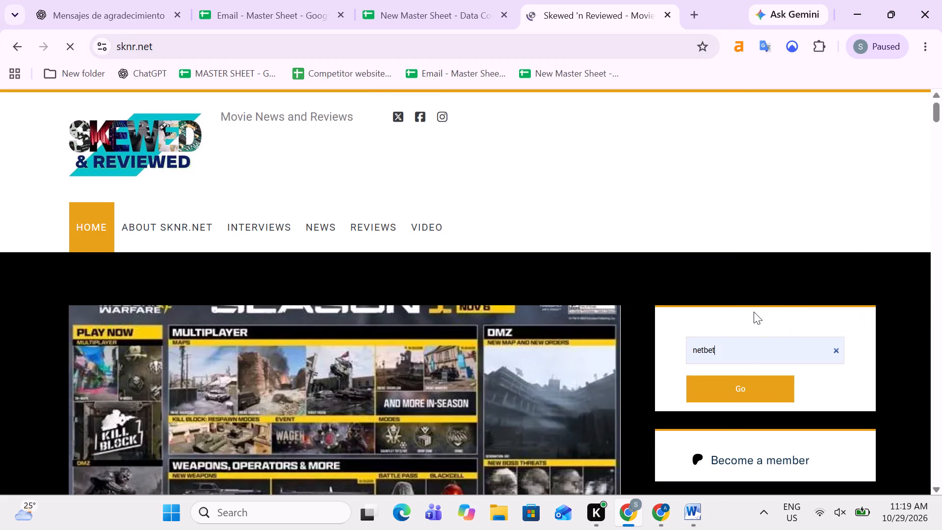
pyautogui.click(728, 399)
pyautogui.scroll(-2, 458, 211)
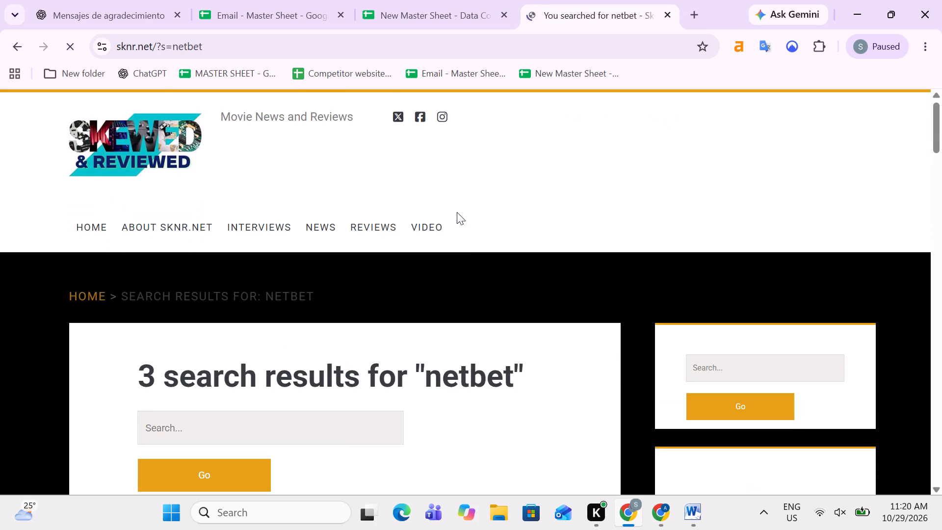
pyautogui.scroll(-1, 457, 212)
pyautogui.scroll(-6, 437, 268)
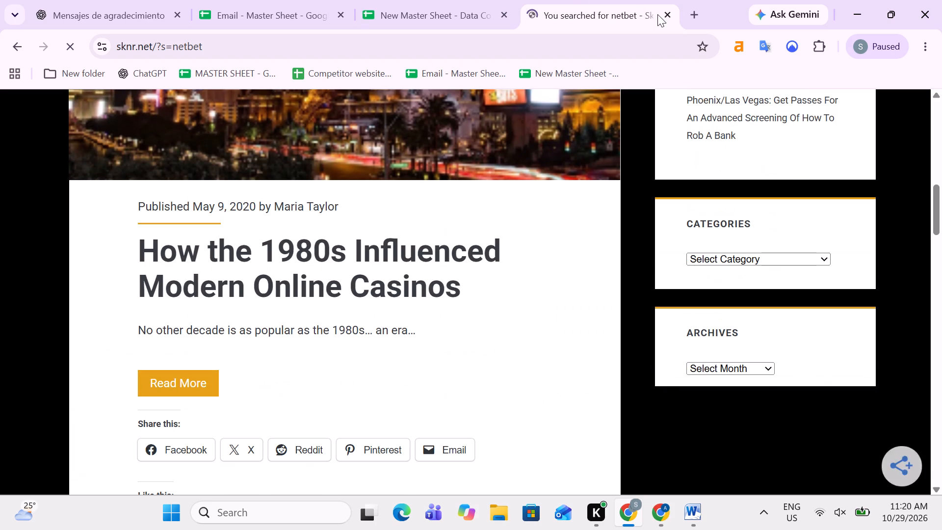
pyautogui.click(664, 14)
# Set the priority of the sknr.net row in New Master Sheet to Medium.
pyautogui.press('Left')
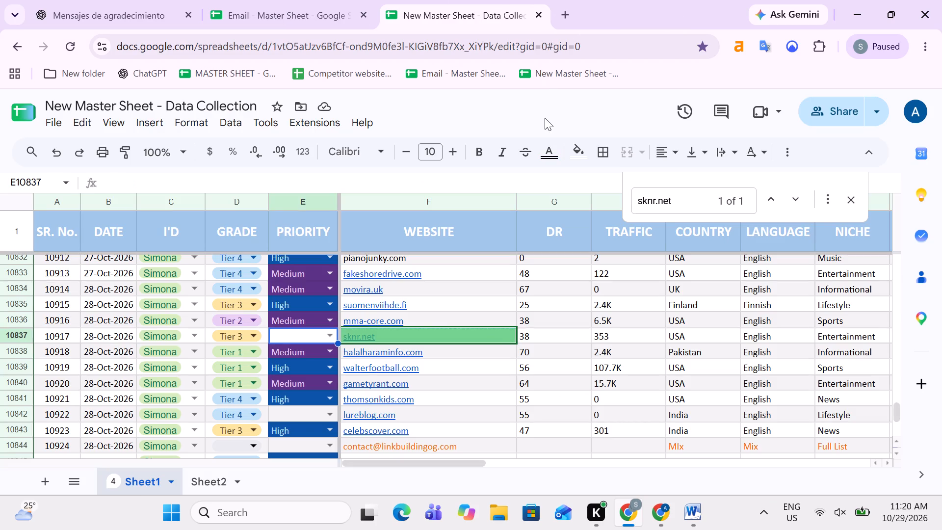
pyautogui.press('m')
pyautogui.press('Down')
pyautogui.press('Down')
pyautogui.press('Return')
# Move along the sknr.net row to its link policy cell.
pyautogui.press('Up')
pyautogui.press('Right')
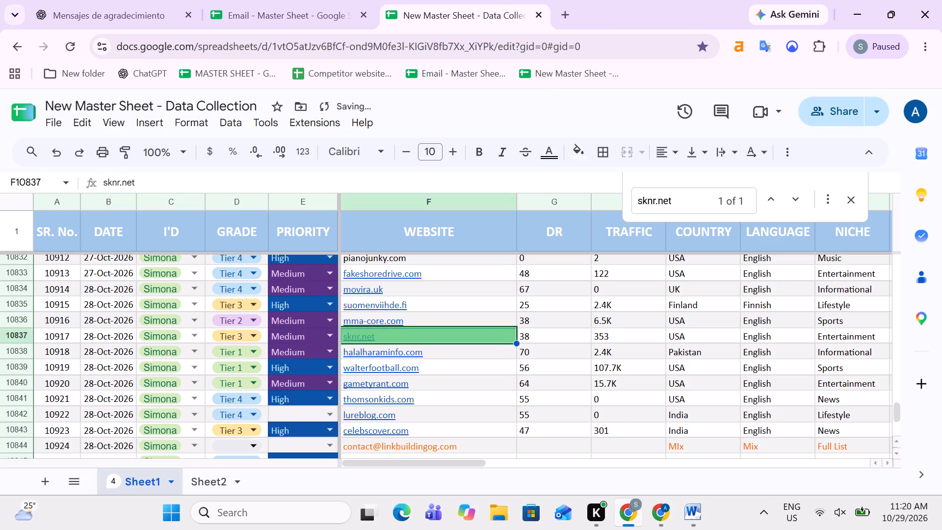
pyautogui.press('Right')
pyautogui.press('Right')
pyautogui.press('Right')
pyautogui.press('Right')
pyautogui.press('Right')
pyautogui.press('Right')
pyautogui.press('Right')
pyautogui.press('Right')
pyautogui.press('Right')
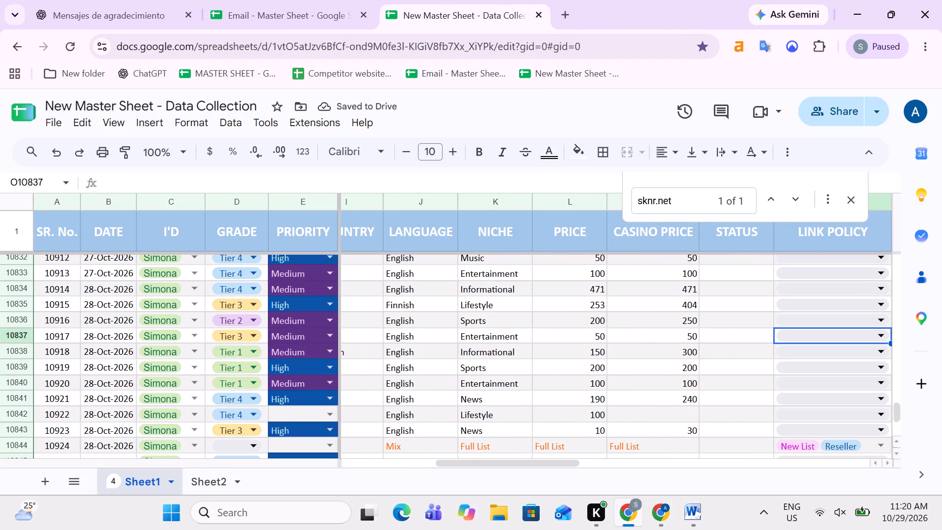